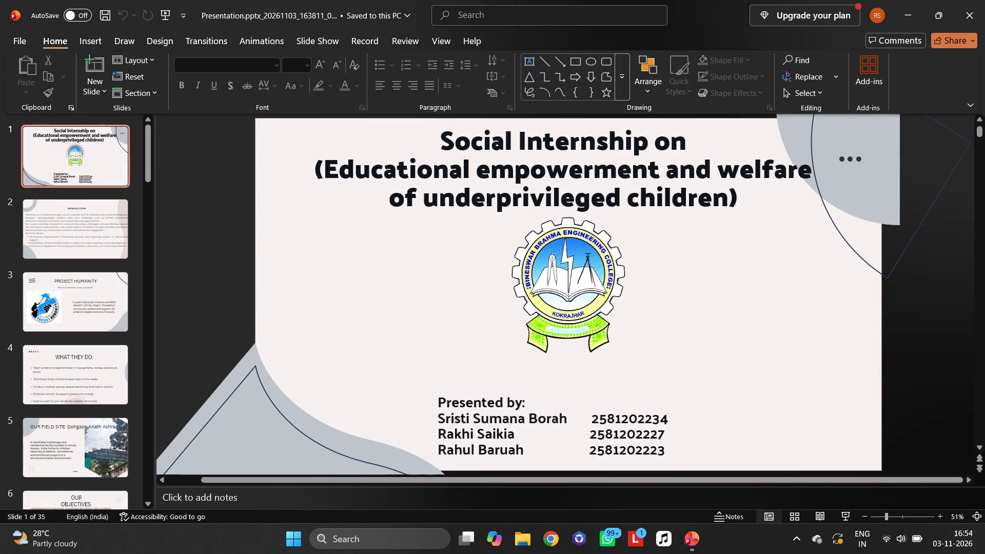
# Add one space before the roll numbers in the second and third presenter rows on the title slide.
pyautogui.click(589, 439)
pyautogui.press('space')
pyautogui.click(587, 450)
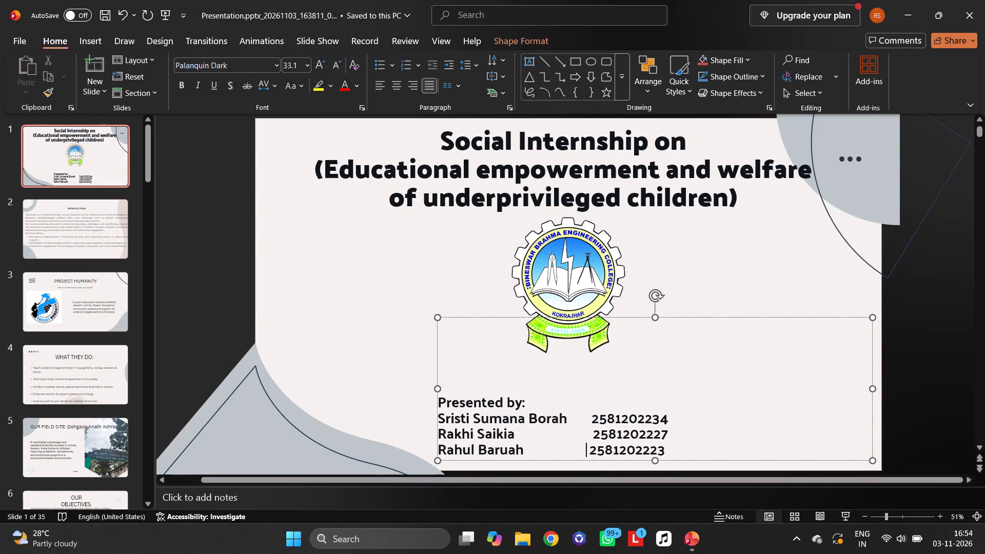
pyautogui.press('space')
# Justify the NGO description paragraph on the Project Humanity slide, trying left alignment for comparison before settling on justified.
pyautogui.scroll(-3, 627, 439)
pyautogui.scroll(1, 626, 424)
pyautogui.click(65, 209)
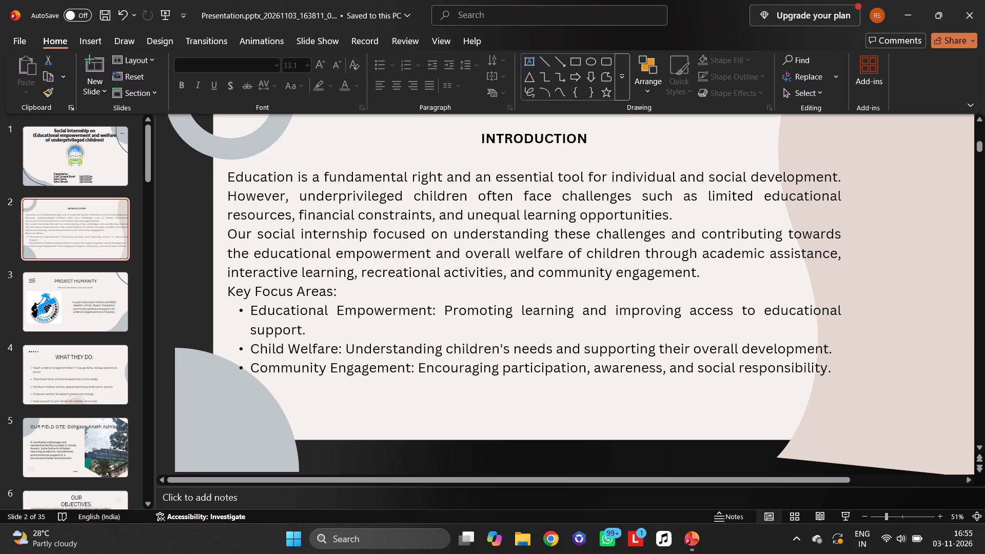
pyautogui.click(106, 298)
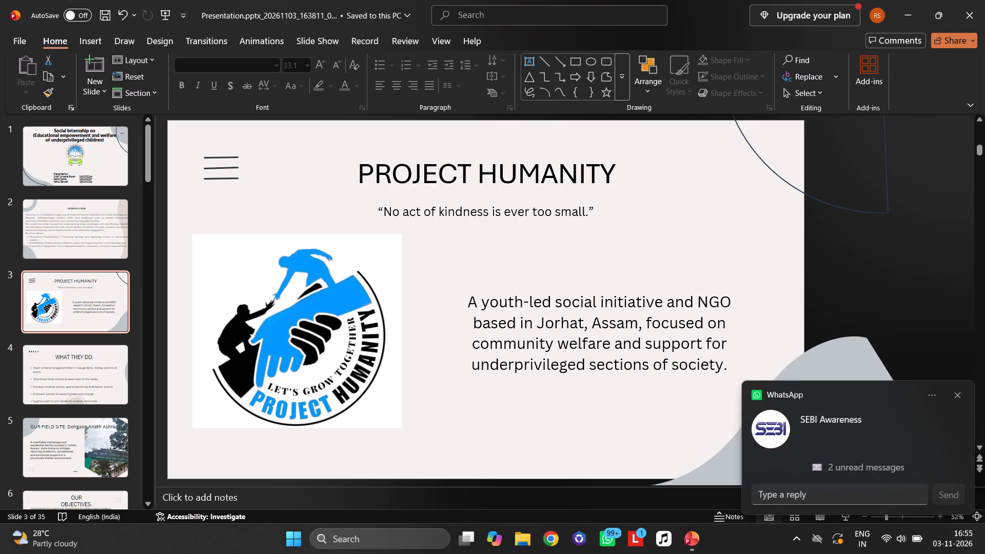
pyautogui.click(471, 324)
pyautogui.press('BackSpace')
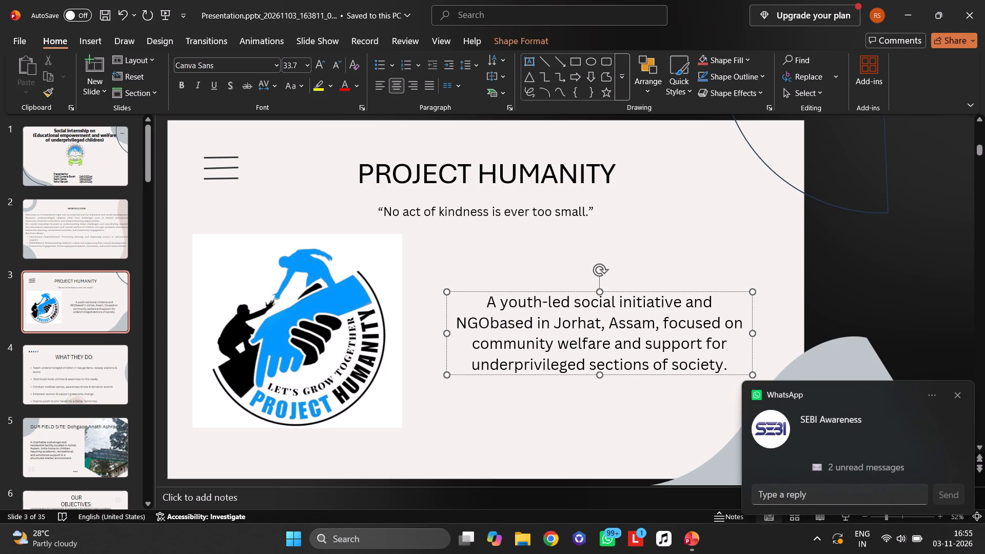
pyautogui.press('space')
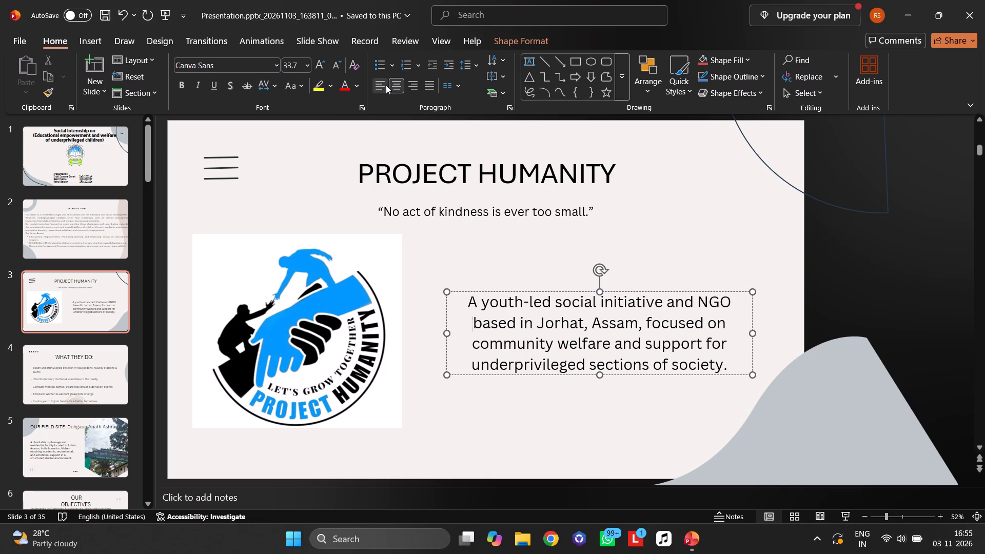
pyautogui.click(427, 86)
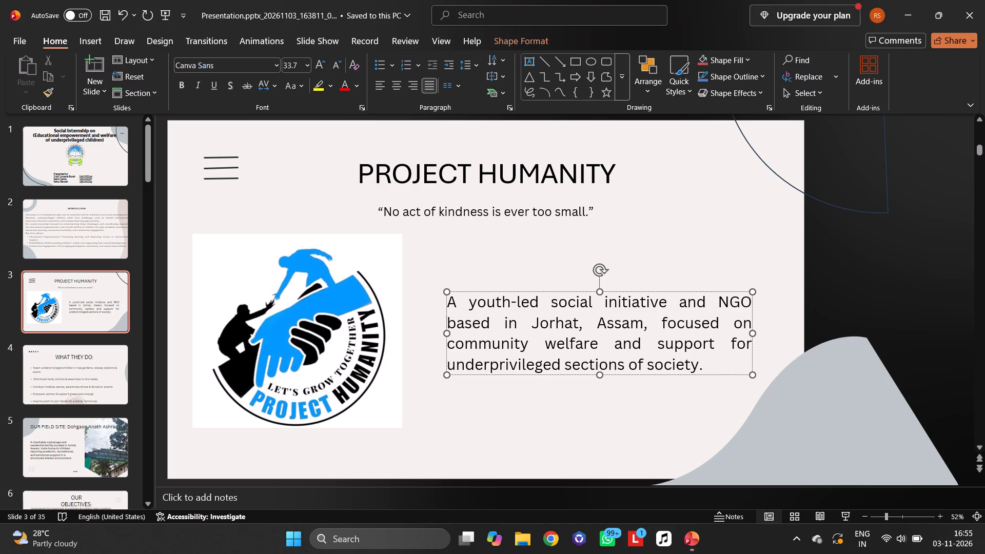
pyautogui.click(377, 89)
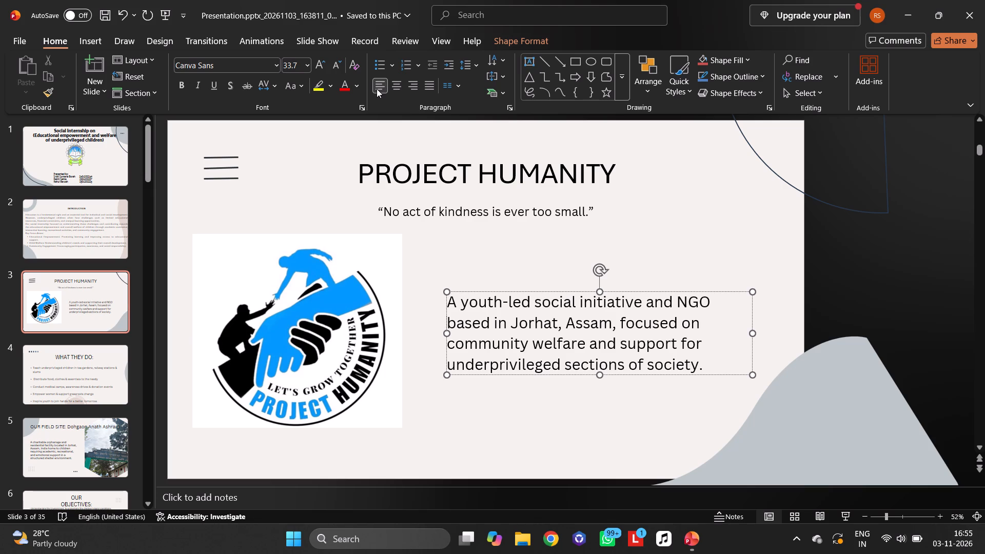
pyautogui.click(421, 85)
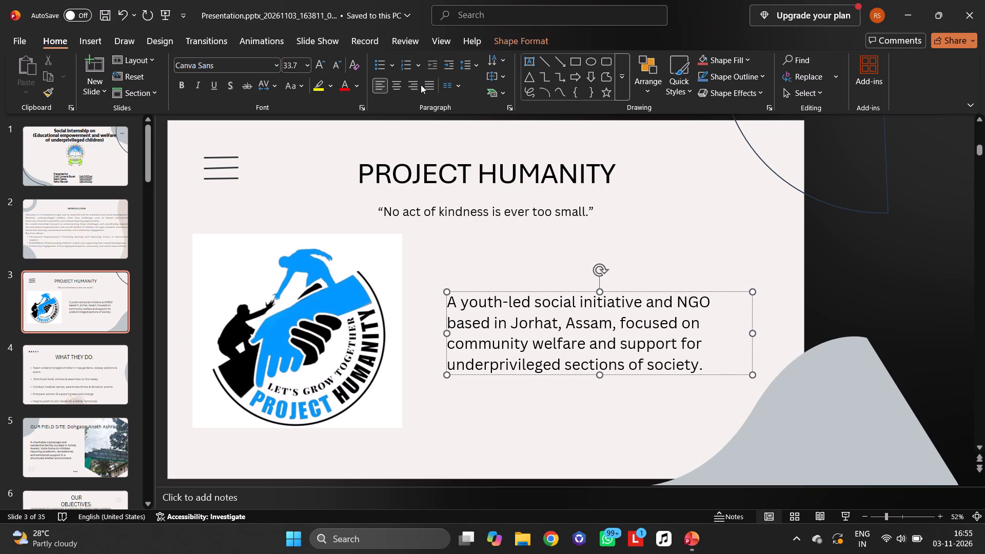
pyautogui.click(420, 85)
pyautogui.click(427, 85)
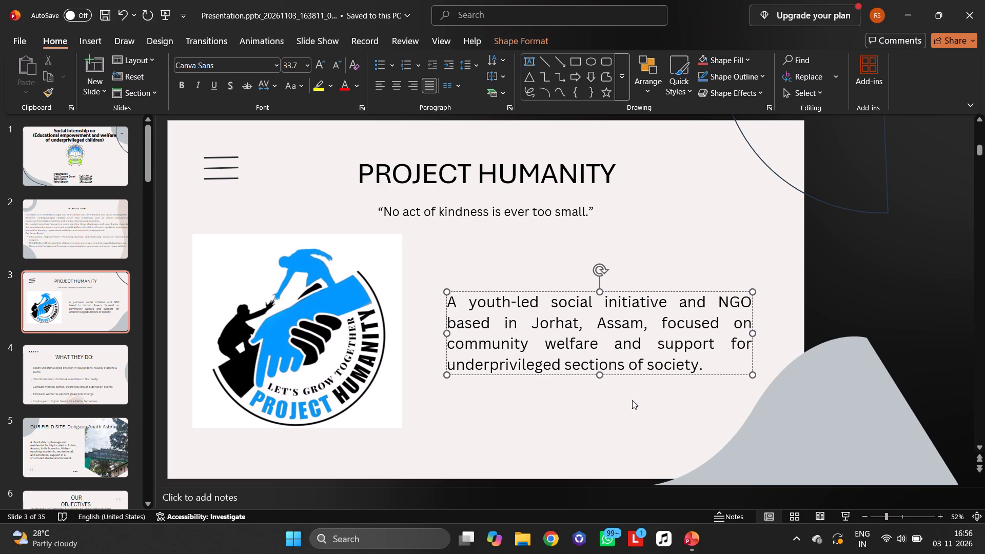
# On the "WHAT THEY DO:" slide, widen the bullet text box slightly leftward and raise it so the first bullet fits on one line.
pyautogui.click(87, 368)
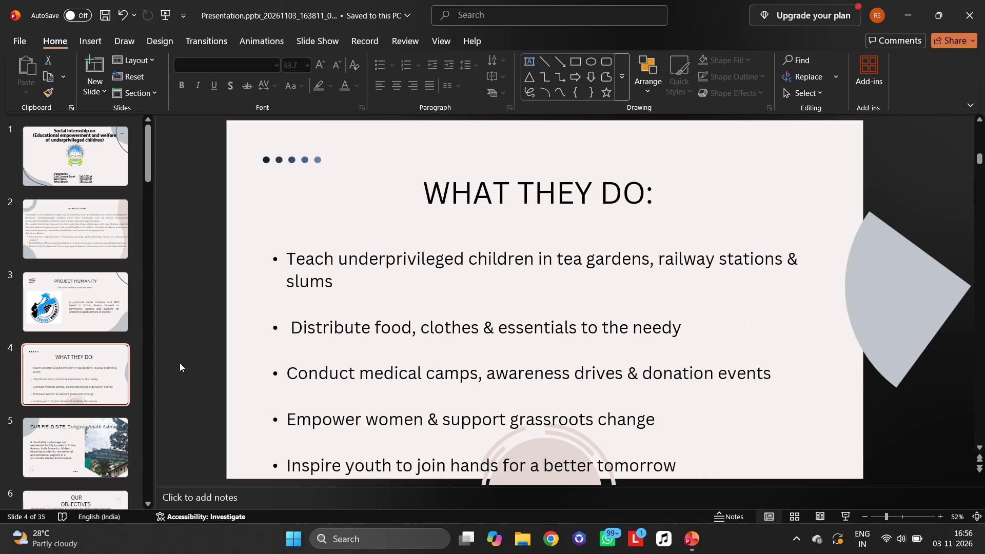
pyautogui.scroll(-3, 569, 342)
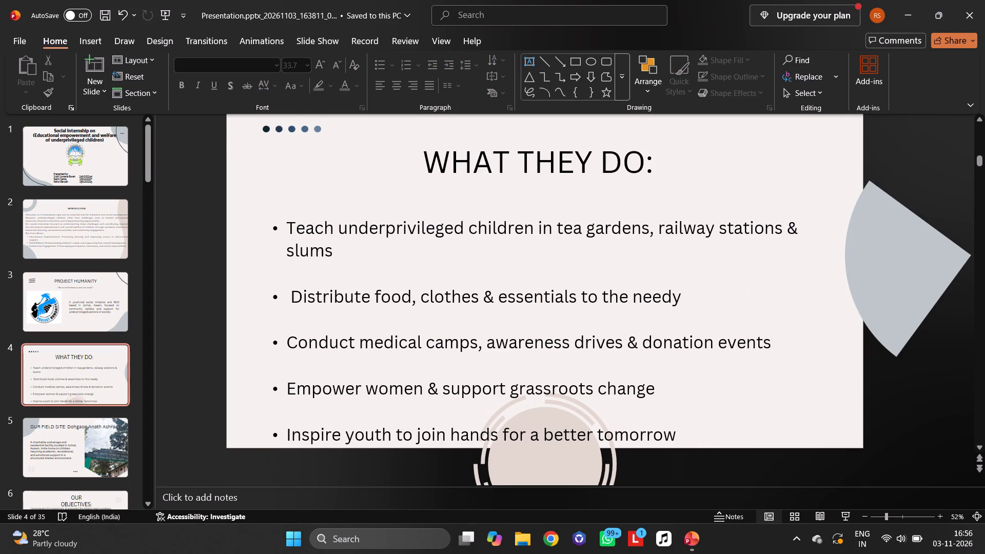
pyautogui.scroll(-1, 548, 421)
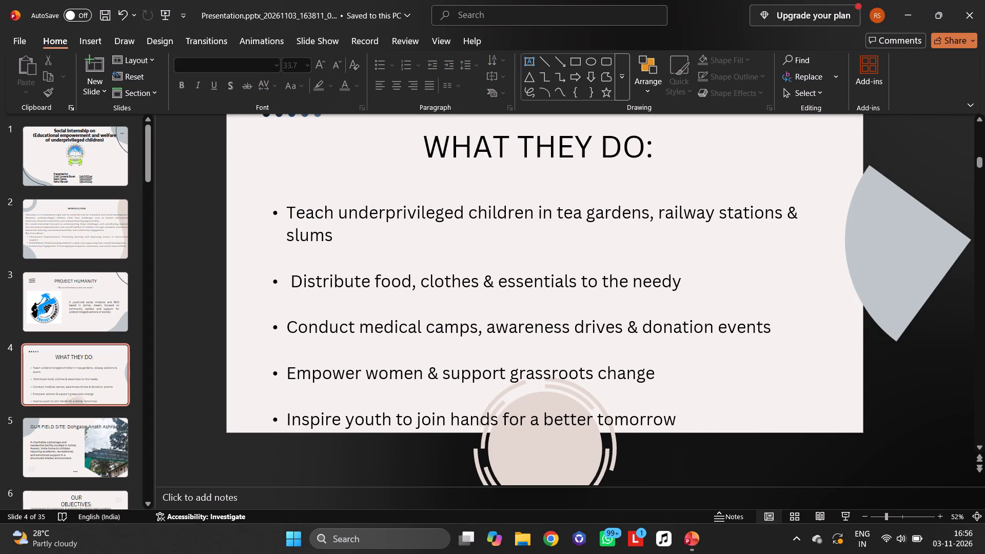
pyautogui.scroll(3, 584, 402)
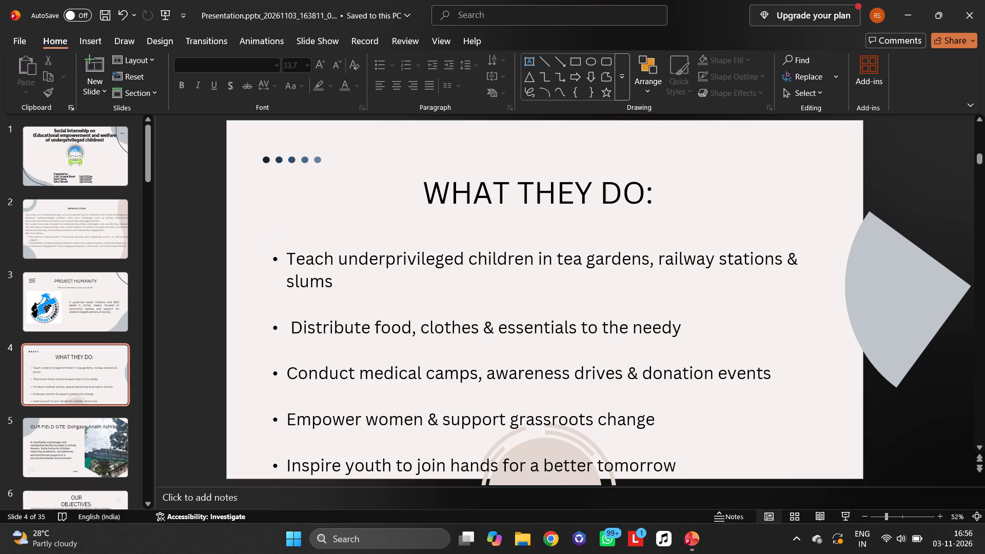
pyautogui.moveTo(275, 258); pyautogui.dragTo(277, 238)
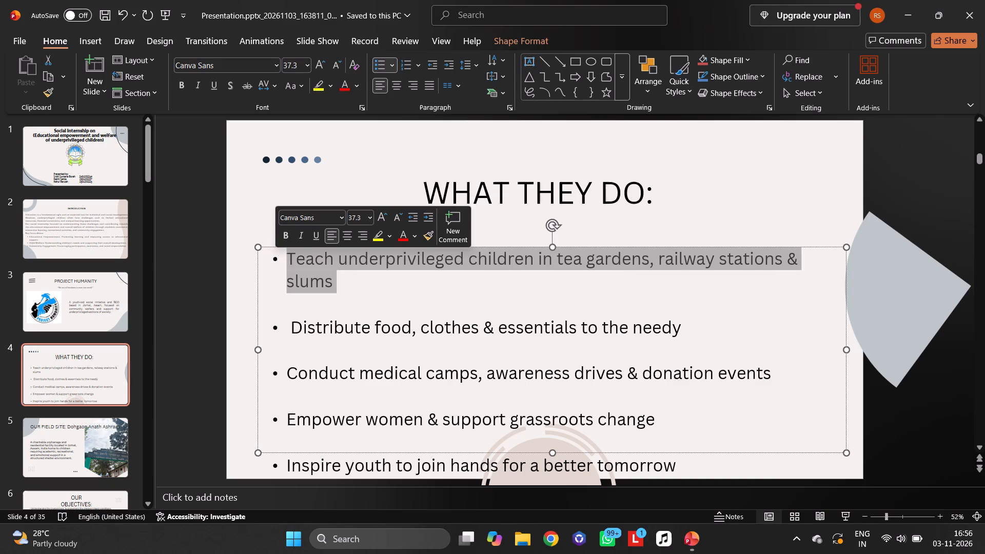
pyautogui.moveTo(511, 283); pyautogui.dragTo(509, 270)
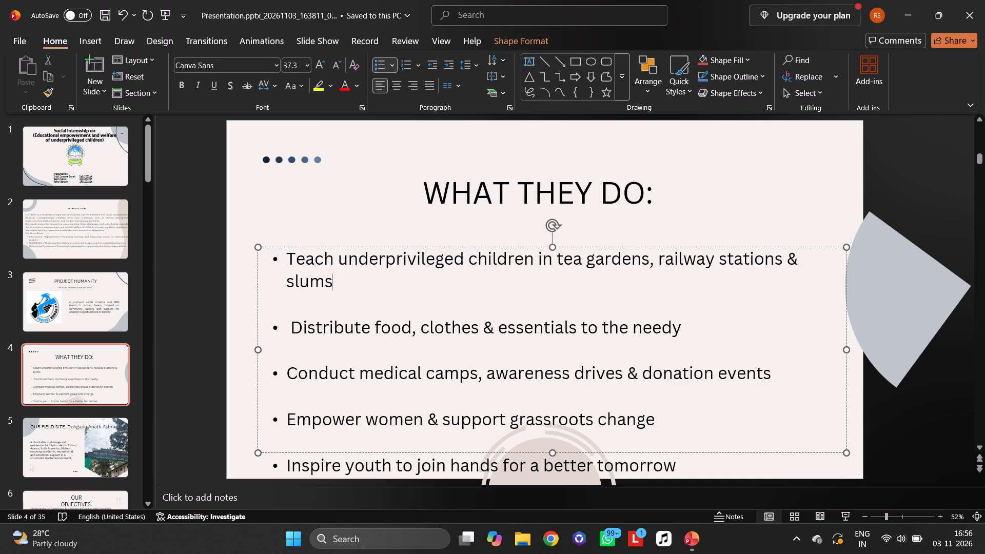
pyautogui.moveTo(260, 249); pyautogui.dragTo(258, 240)
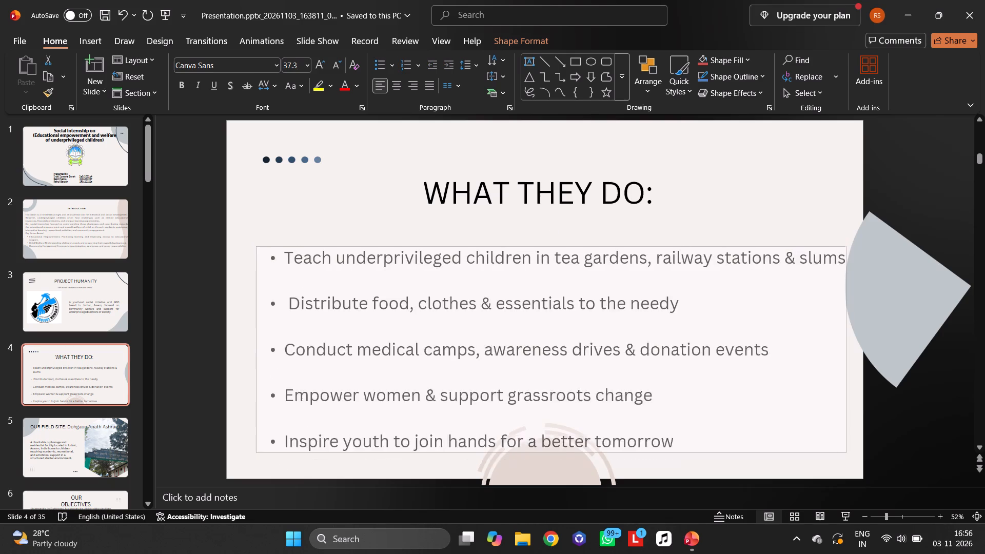
pyautogui.moveTo(258, 240); pyautogui.dragTo(253, 224)
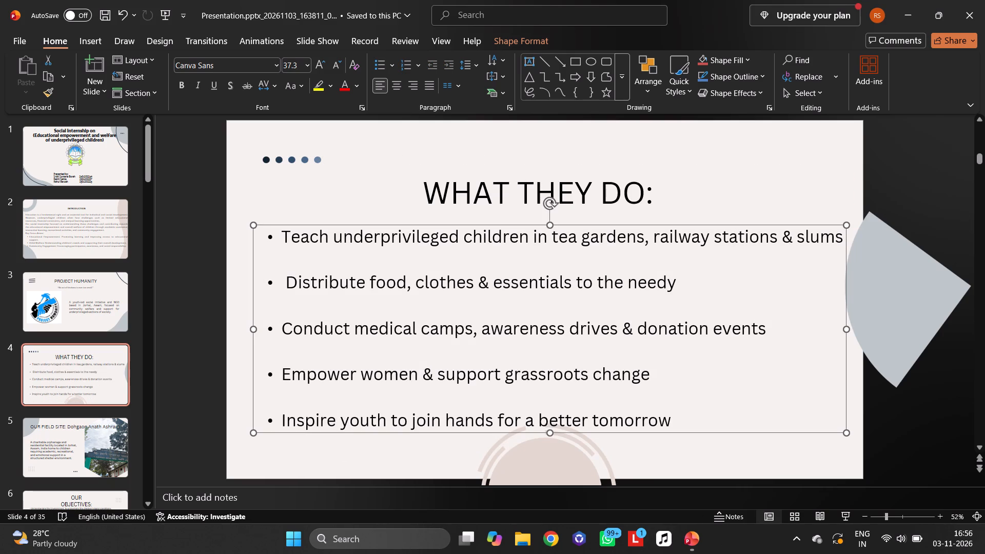
# Move the "WHAT THEY DO:" title slightly up and to the left, away from the bullet list.
pyautogui.click(423, 183)
pyautogui.moveTo(423, 186); pyautogui.dragTo(421, 180)
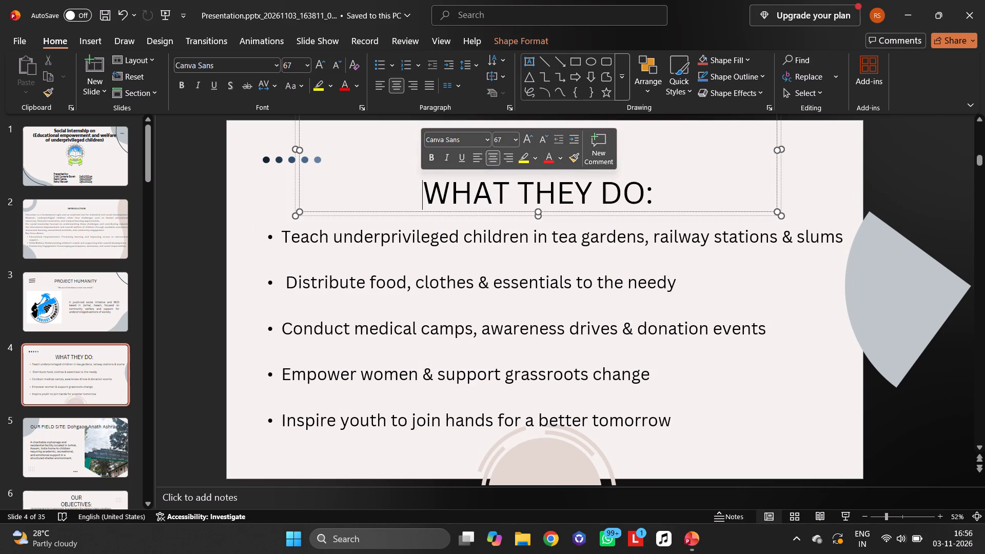
pyautogui.moveTo(420, 188); pyautogui.dragTo(415, 173)
pyautogui.moveTo(447, 190); pyautogui.dragTo(441, 175)
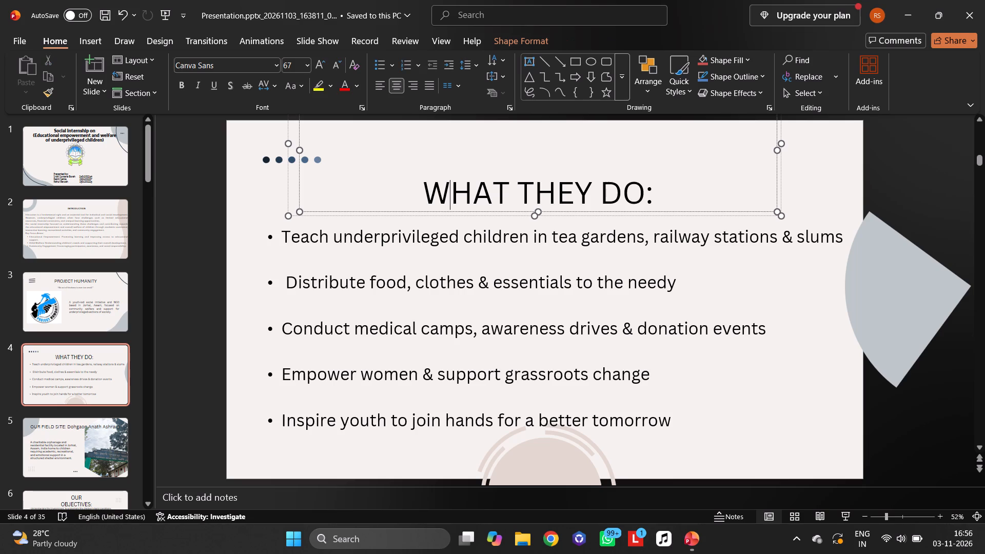
pyautogui.moveTo(441, 175); pyautogui.dragTo(439, 169)
pyautogui.moveTo(468, 212); pyautogui.dragTo(468, 209)
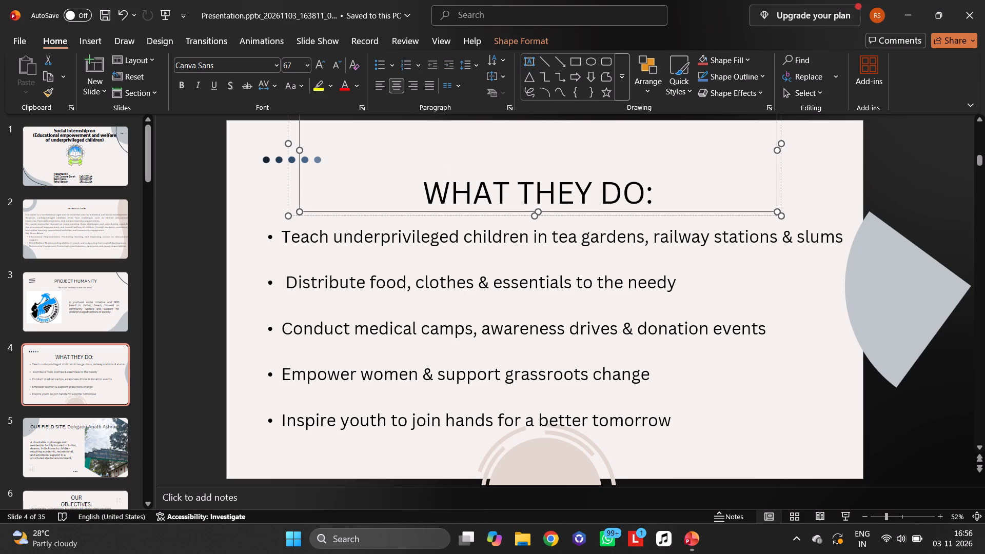
pyautogui.moveTo(468, 209); pyautogui.dragTo(467, 200)
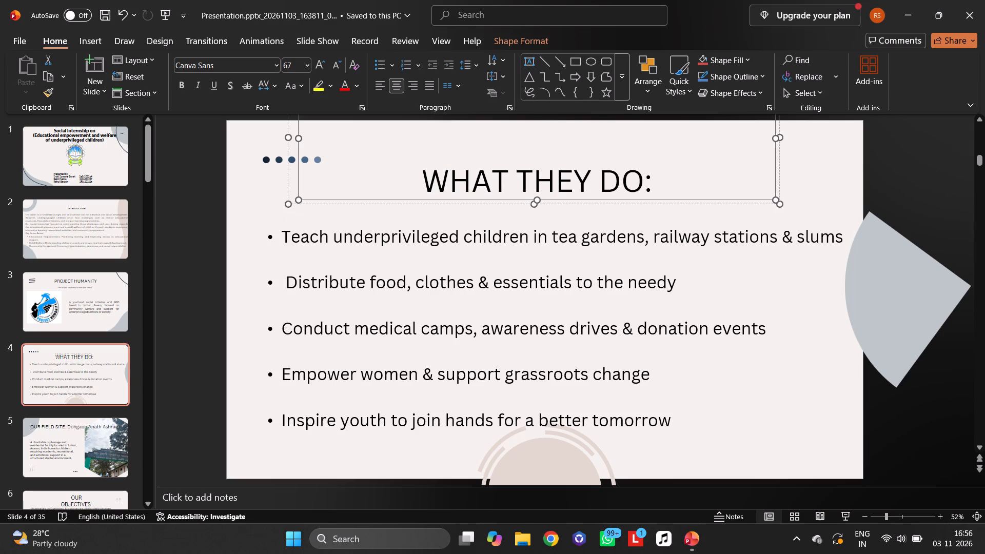
pyautogui.click(448, 188)
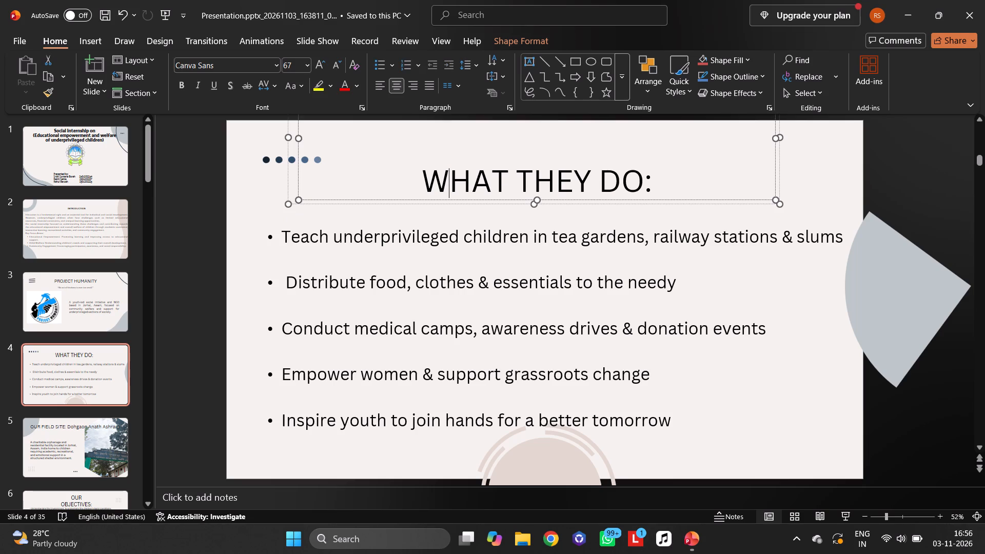
pyautogui.click(379, 183)
pyautogui.click(450, 186)
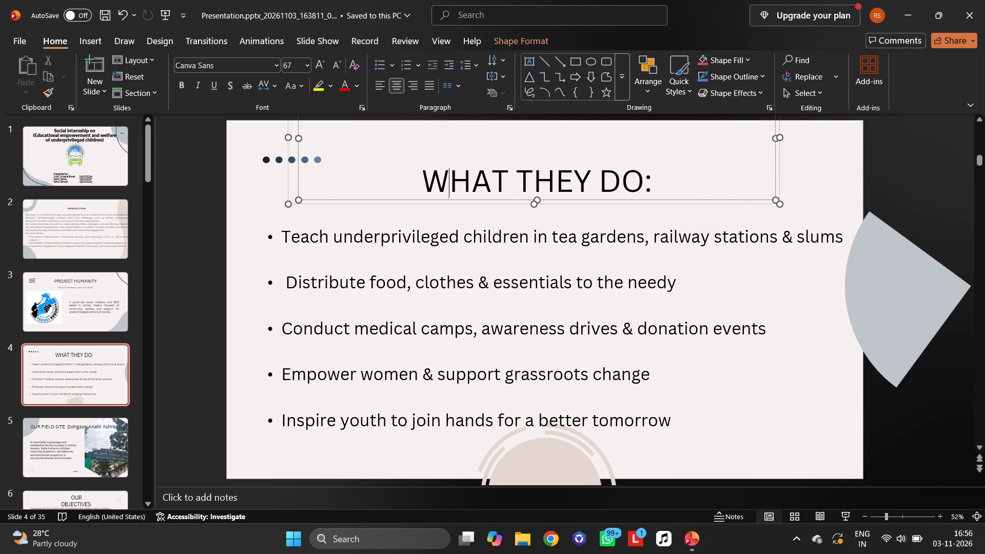
pyautogui.click(421, 187)
pyautogui.click(429, 184)
pyautogui.click(428, 190)
pyautogui.moveTo(424, 201); pyautogui.dragTo(418, 200)
# Delete the colon at the end of the slide title so it reads "WHAT THEY DO".
pyautogui.click(652, 188)
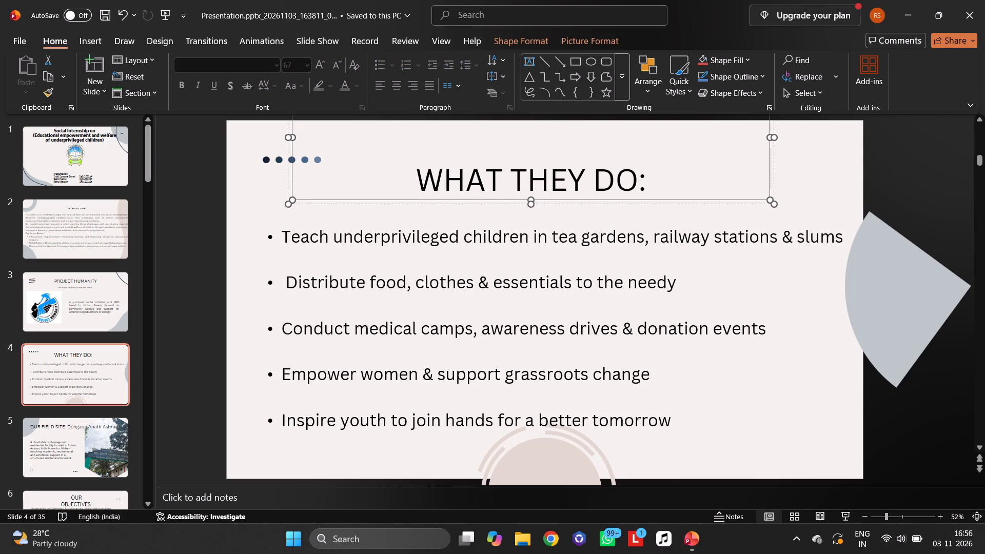
pyautogui.click(646, 181)
pyautogui.click(640, 189)
pyautogui.click(645, 187)
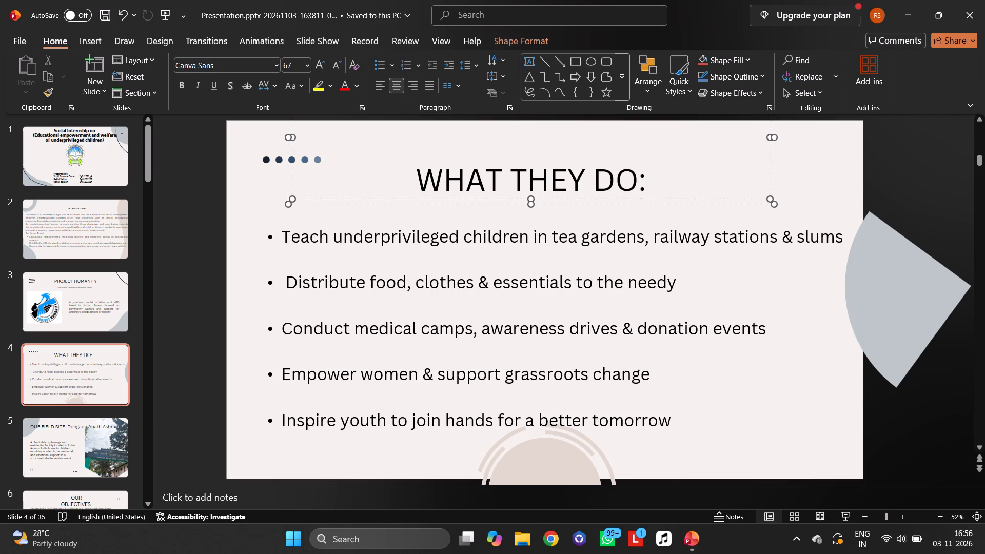
pyautogui.press('BackSpace')
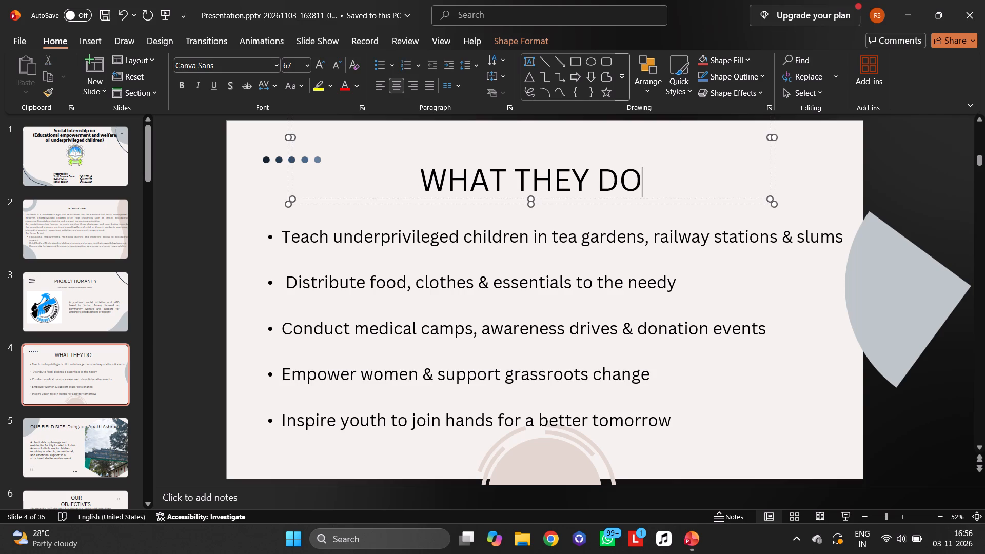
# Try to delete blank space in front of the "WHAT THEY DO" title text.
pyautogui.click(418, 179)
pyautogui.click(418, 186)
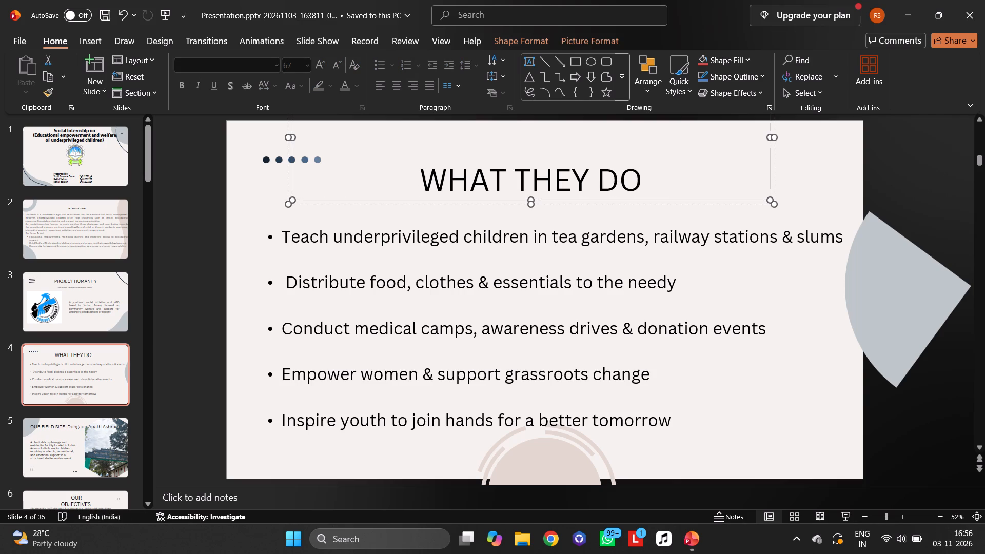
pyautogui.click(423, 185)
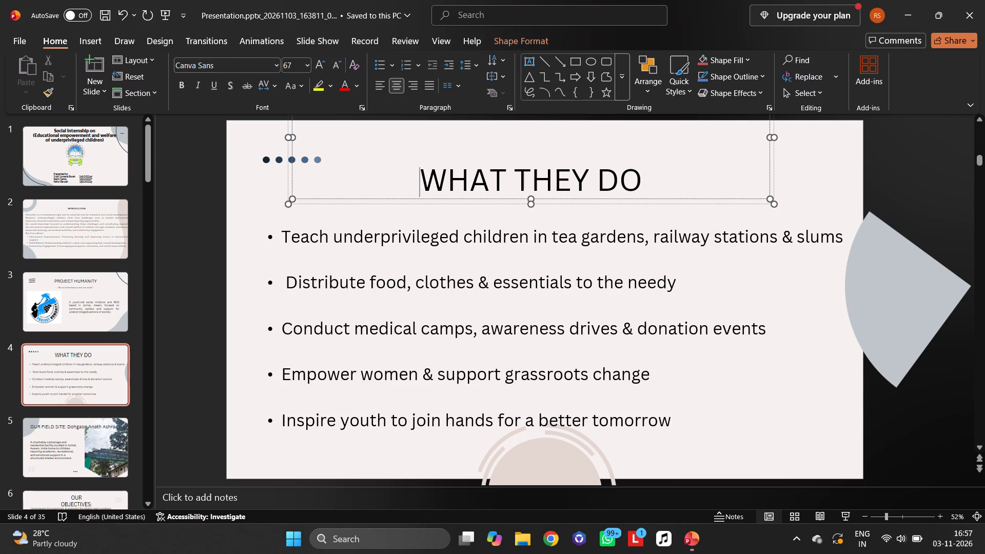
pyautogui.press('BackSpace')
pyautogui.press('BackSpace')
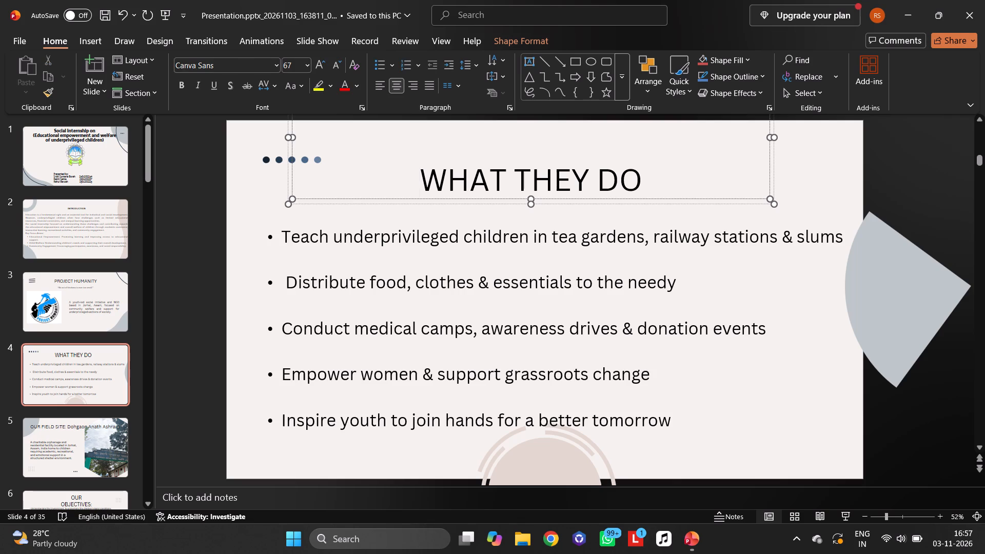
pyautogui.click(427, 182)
# Reposition the blank picture grouped with the "WHAT THEY DO" title, ending slightly further left and lower.
pyautogui.moveTo(415, 195); pyautogui.dragTo(395, 196)
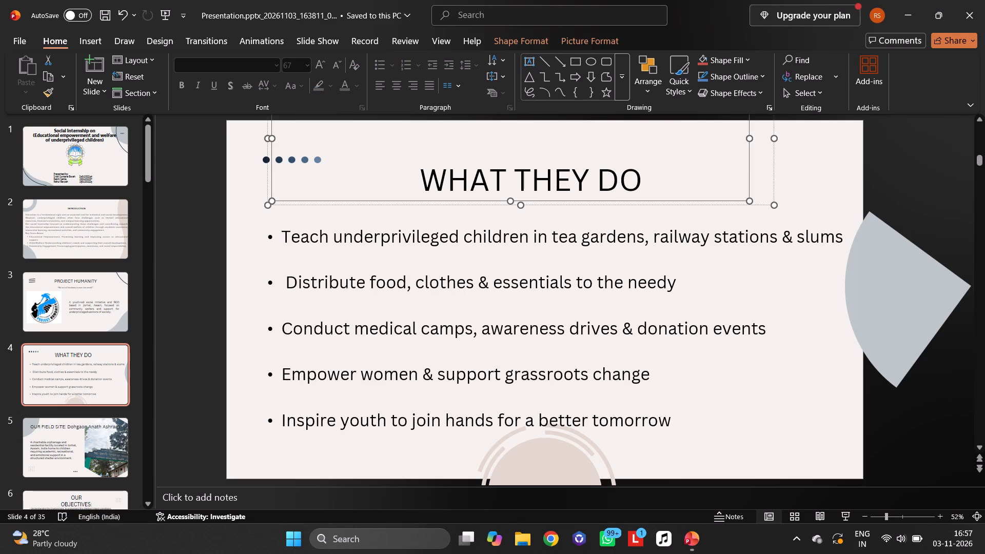
pyautogui.moveTo(408, 198); pyautogui.dragTo(377, 197)
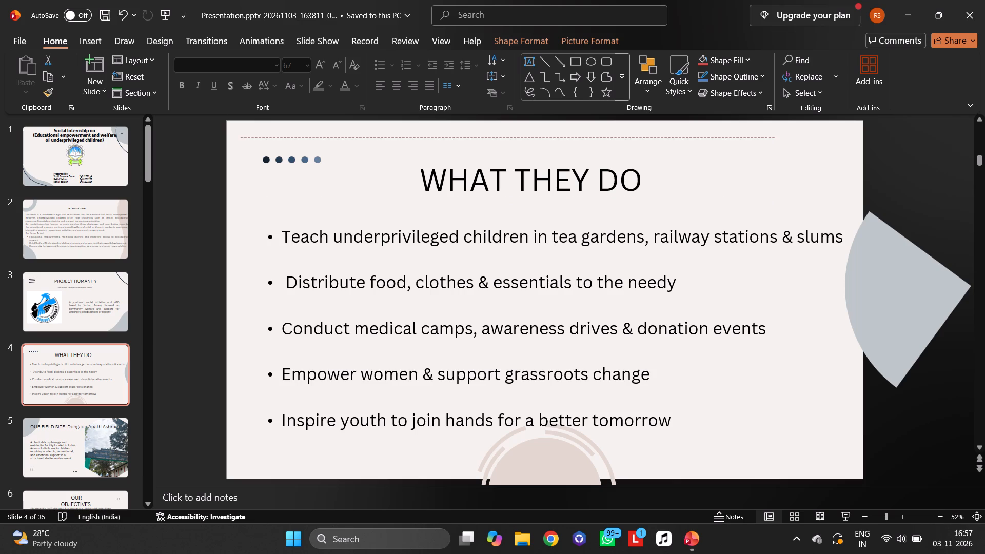
pyautogui.moveTo(377, 197); pyautogui.dragTo(355, 172)
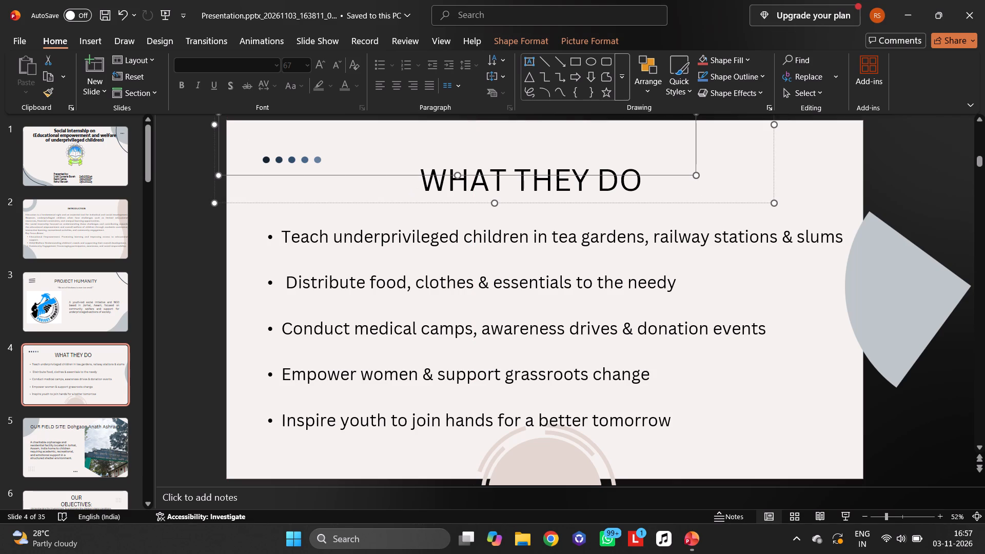
pyautogui.moveTo(404, 173); pyautogui.dragTo(463, 211)
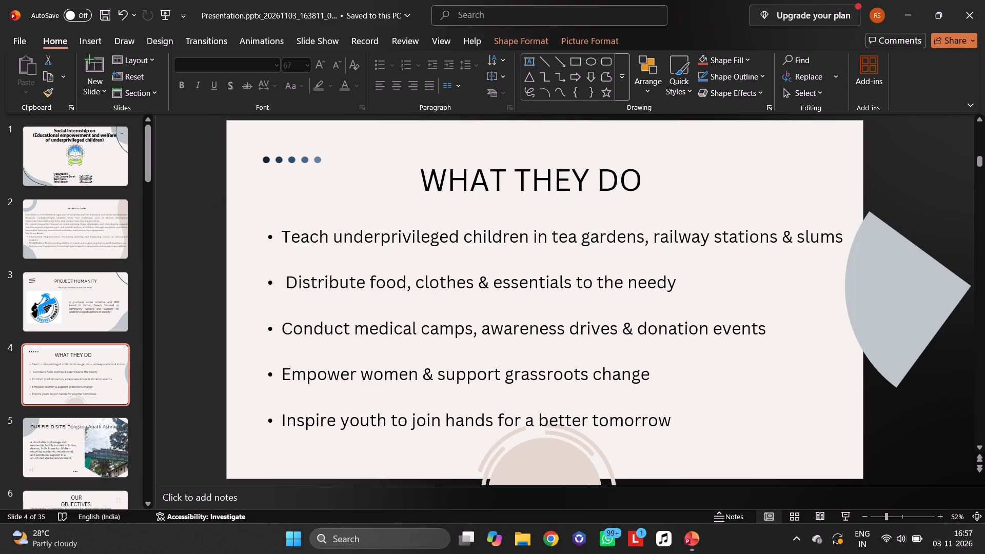
pyautogui.moveTo(463, 211); pyautogui.dragTo(464, 212)
# On the "PROJECT HUMANITY" slide, move the grey corner shape down and to the left, keeping it clear of the paragraph.
pyautogui.click(64, 301)
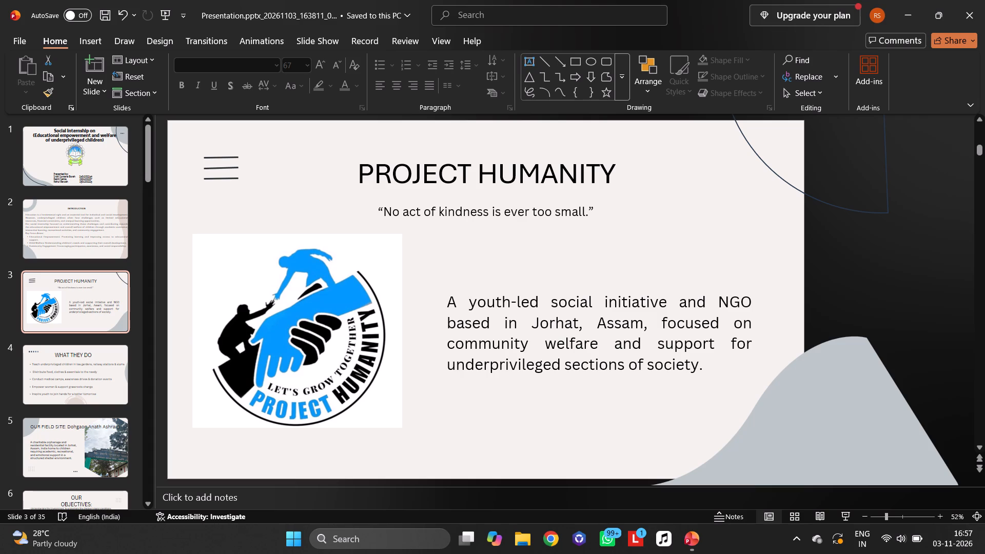
pyautogui.moveTo(819, 393); pyautogui.dragTo(819, 414)
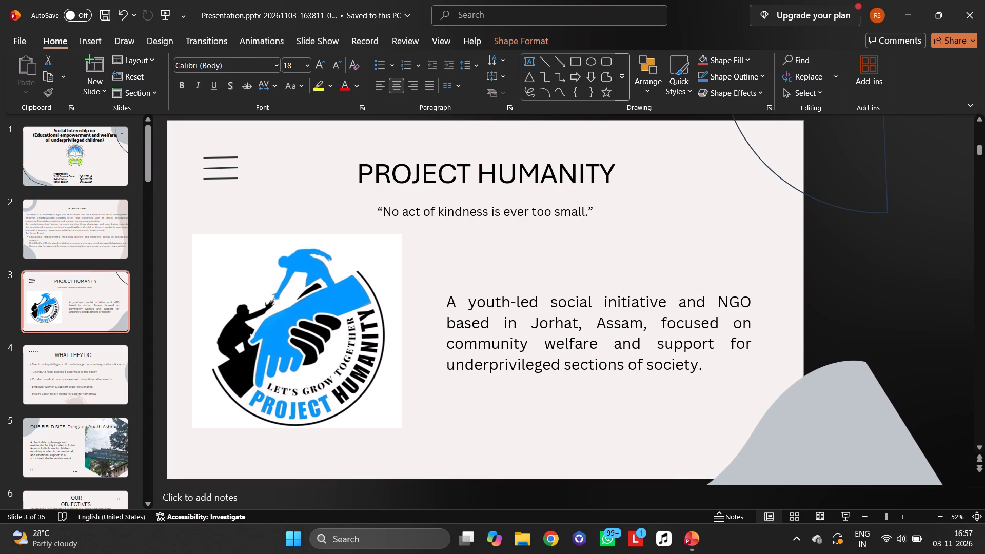
pyautogui.moveTo(819, 414); pyautogui.dragTo(828, 358)
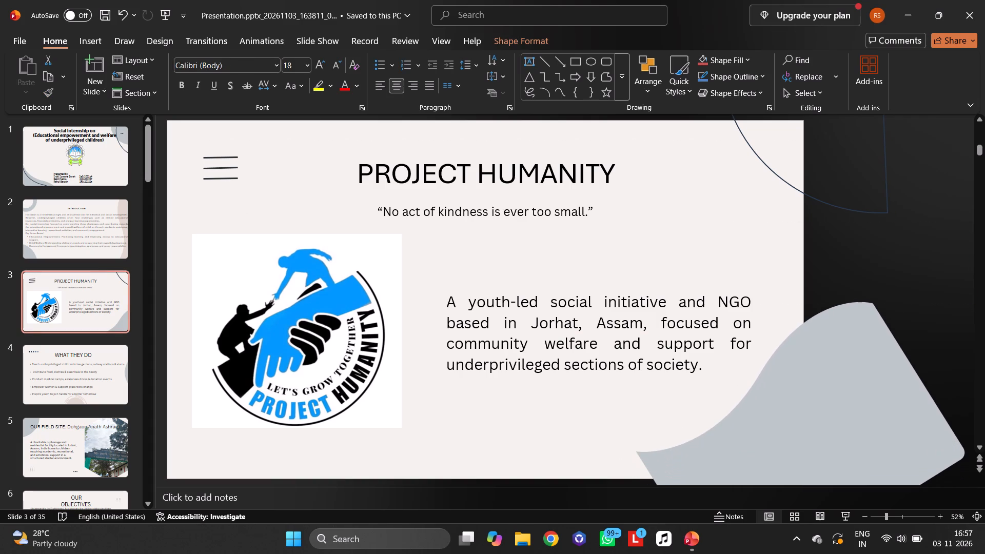
pyautogui.moveTo(828, 358); pyautogui.dragTo(827, 419)
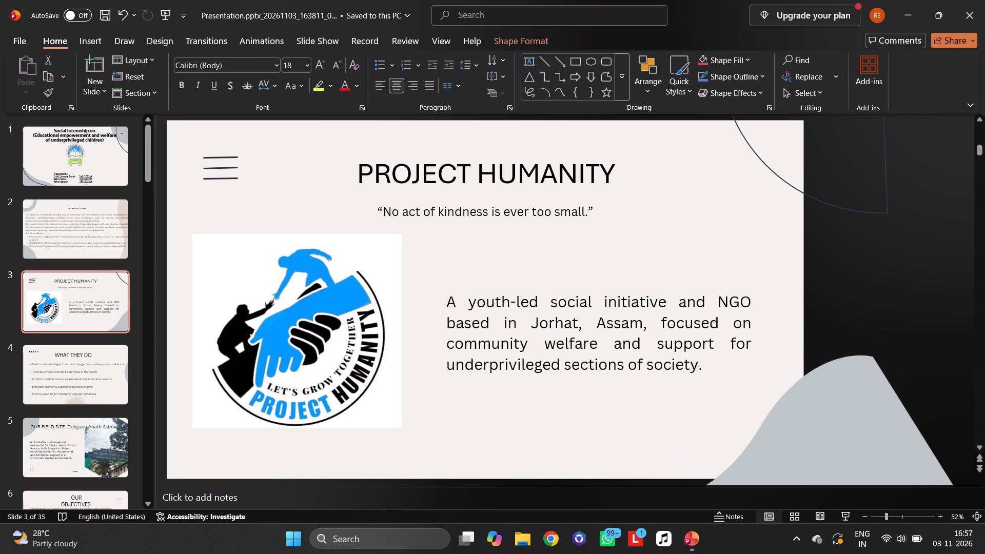
pyautogui.moveTo(827, 419); pyautogui.dragTo(827, 445)
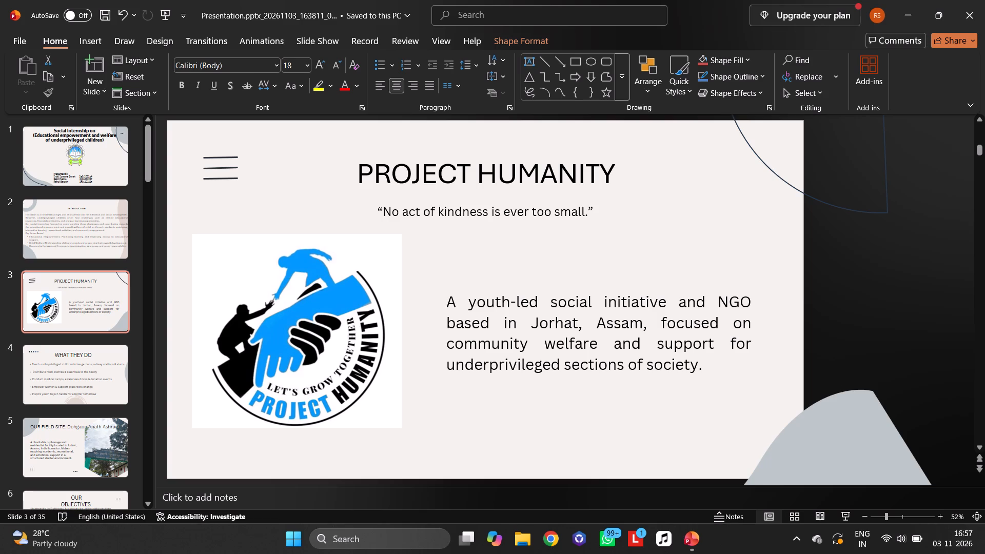
pyautogui.moveTo(827, 445); pyautogui.dragTo(795, 410)
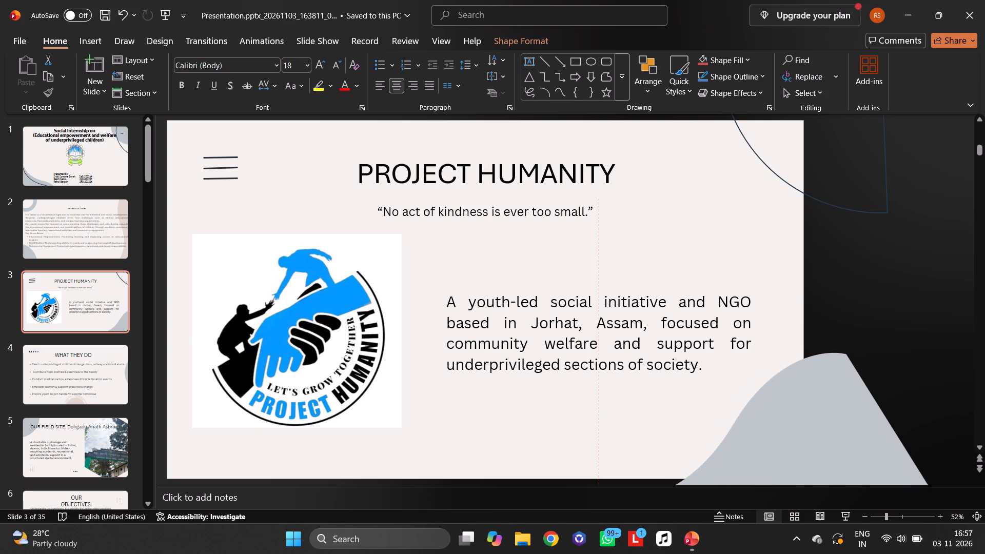
pyautogui.moveTo(795, 410); pyautogui.dragTo(770, 418)
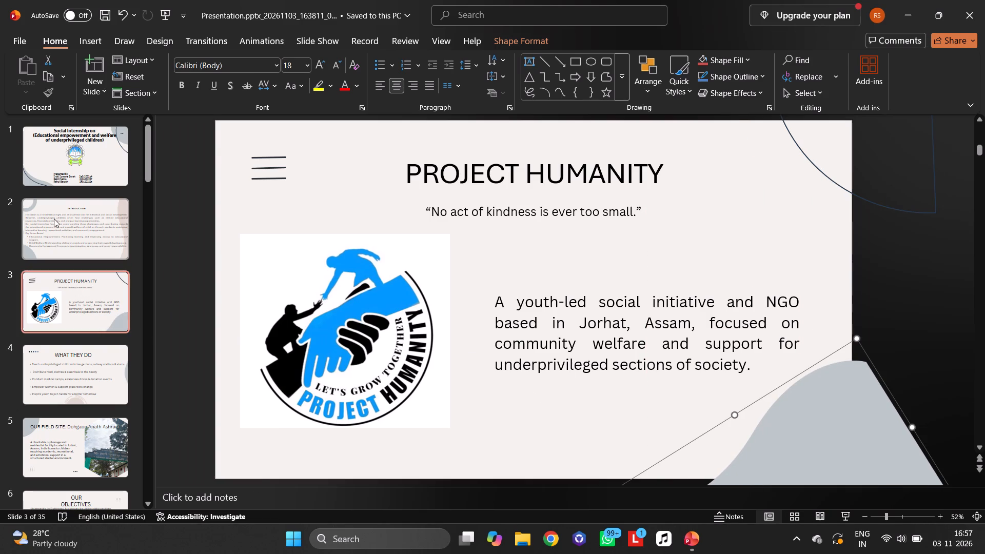
# On the "WHAT THEY DO" slide, extend the title text box slightly to the left so the title shifts left.
pyautogui.click(91, 388)
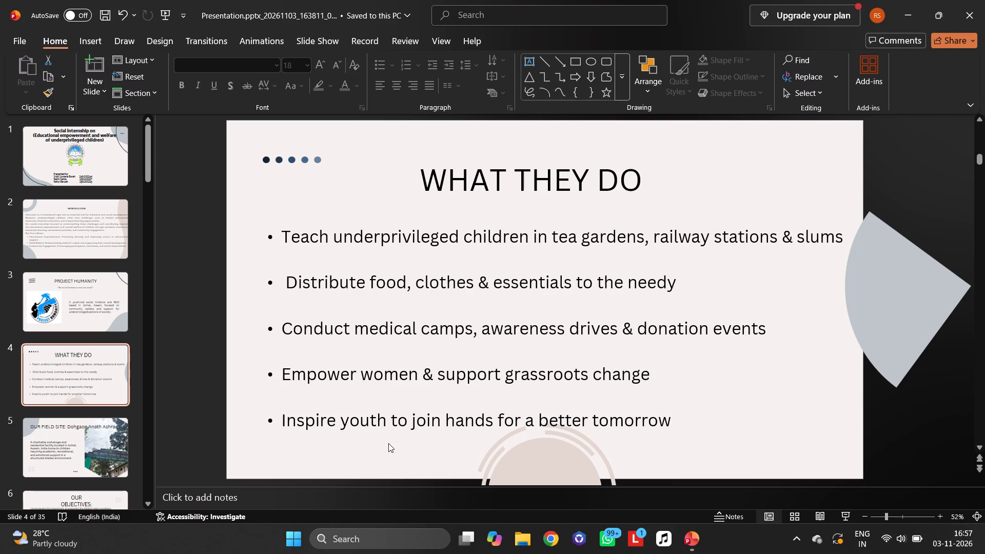
pyautogui.click(461, 192)
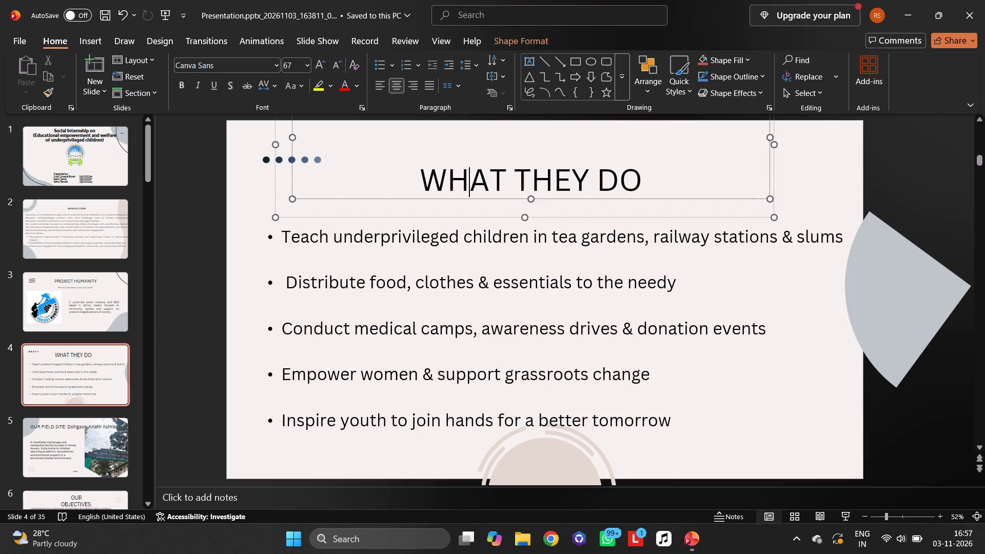
pyautogui.moveTo(292, 199); pyautogui.dragTo(291, 199)
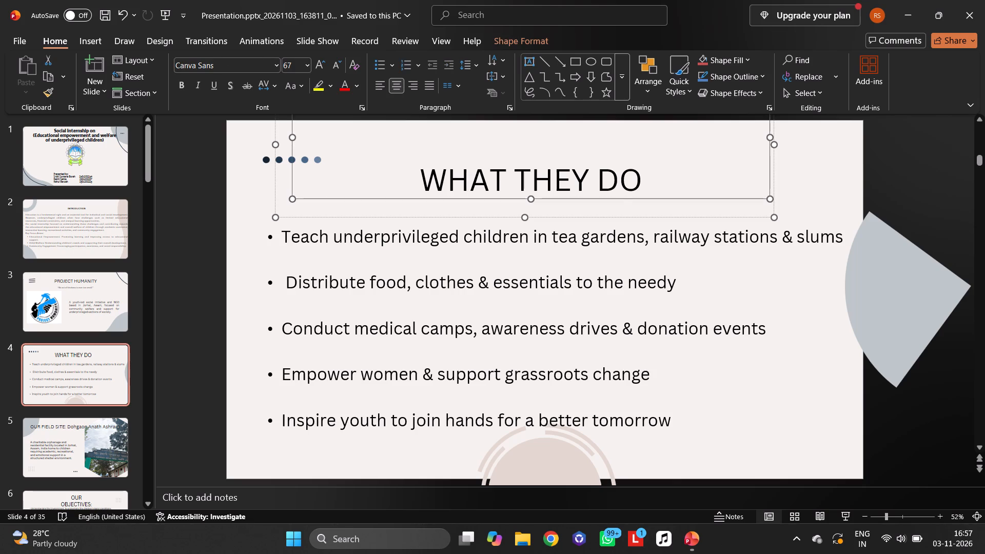
pyautogui.moveTo(291, 199); pyautogui.dragTo(277, 197)
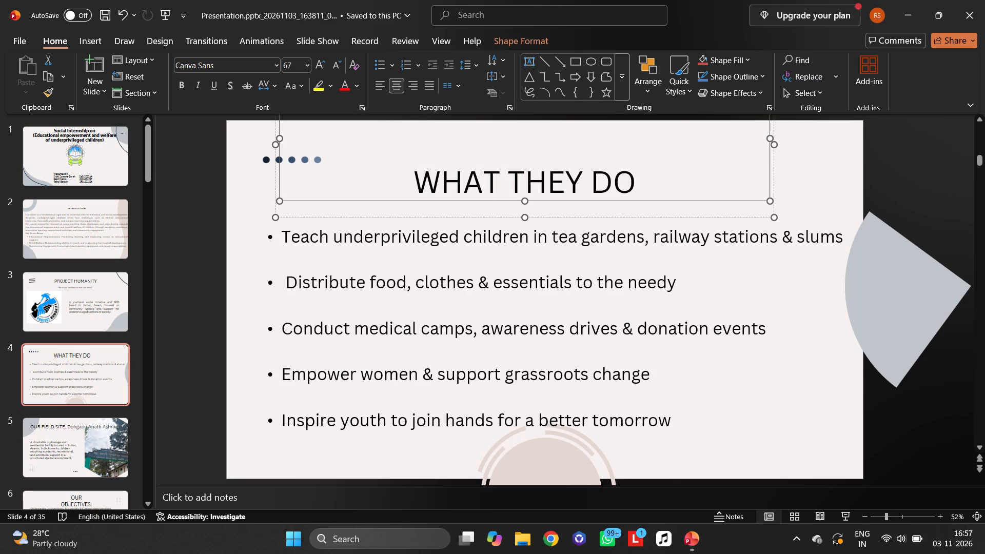
# On the "OUR FIELD SITE" slide, shift the hexagonal ashram photo slightly to the left.
pyautogui.click(85, 438)
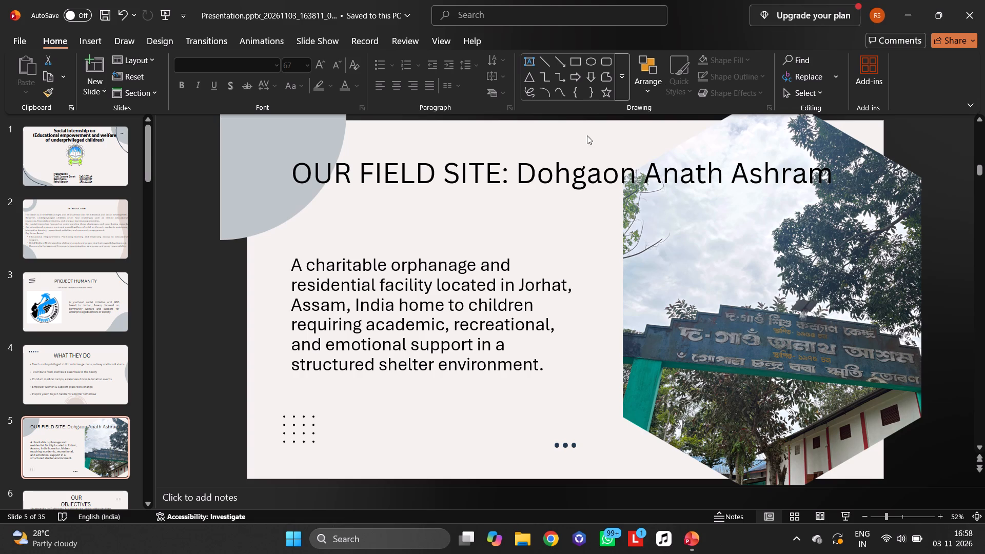
pyautogui.click(711, 280)
pyautogui.click(691, 295)
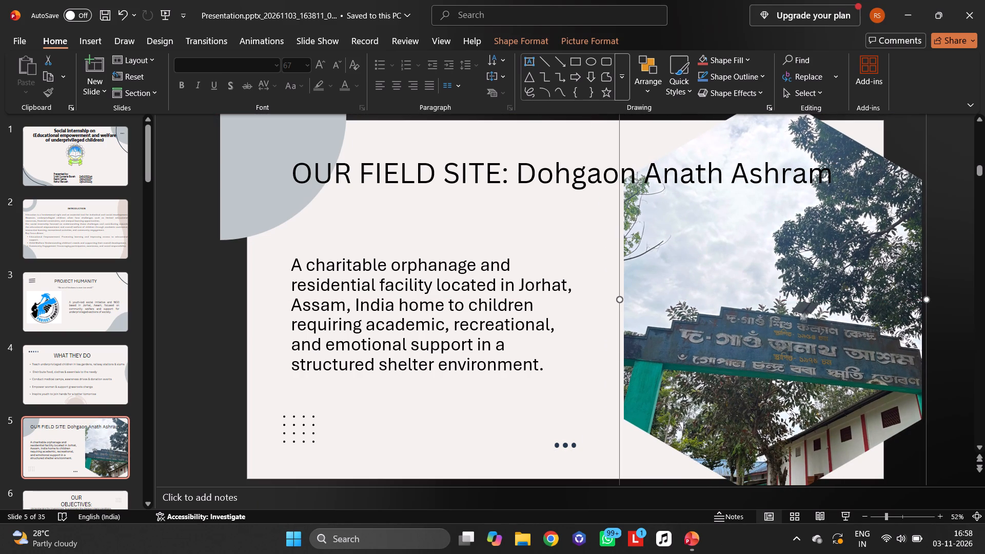
pyautogui.moveTo(647, 298); pyautogui.dragTo(643, 306)
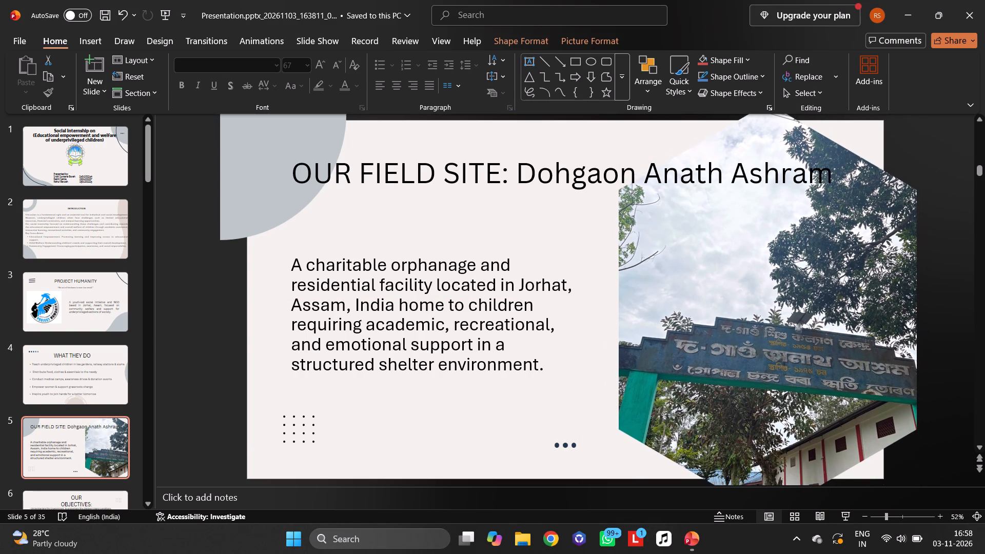
pyautogui.moveTo(643, 306); pyautogui.dragTo(642, 300)
pyautogui.rightClick(642, 300)
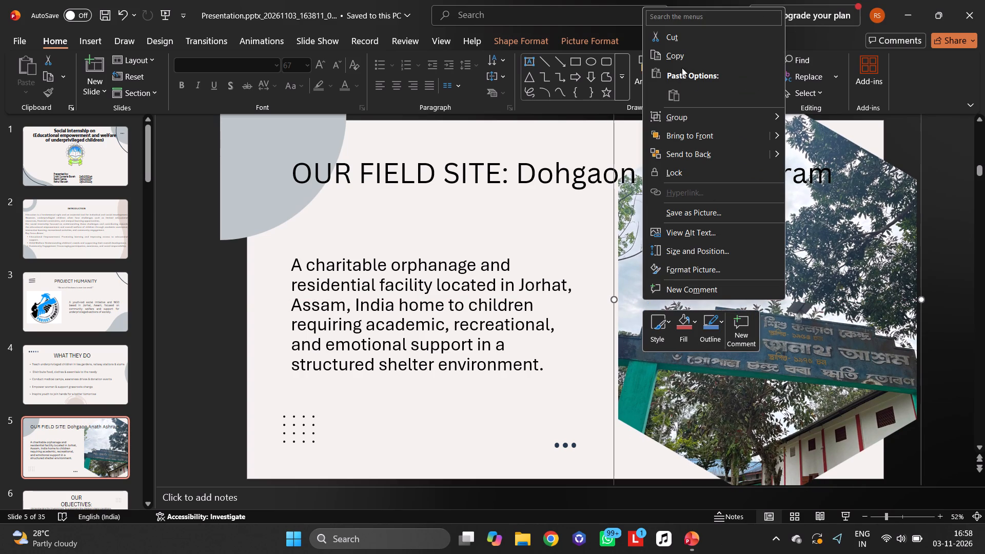
pyautogui.click(582, 342)
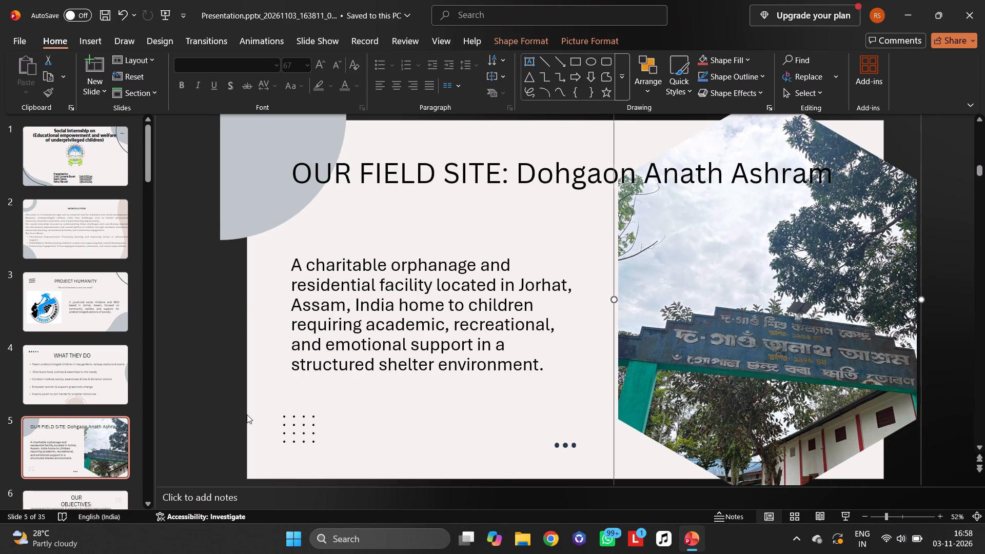
# On the "OUR OBJECTIVES:" slide, move the first objective's text from "- Understanding the Environment" through "backgrounds" to the end of the list.
pyautogui.scroll(-2, 67, 429)
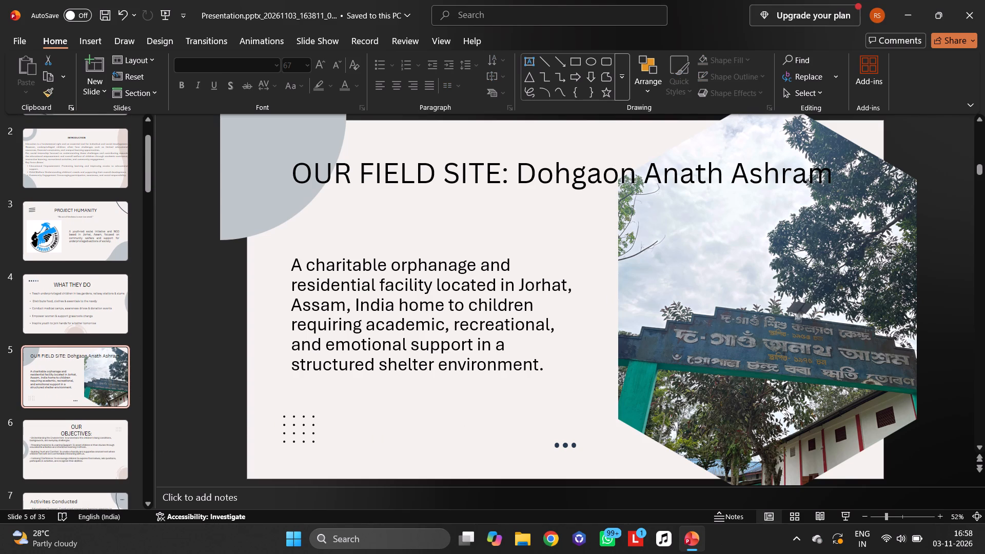
pyautogui.click(63, 434)
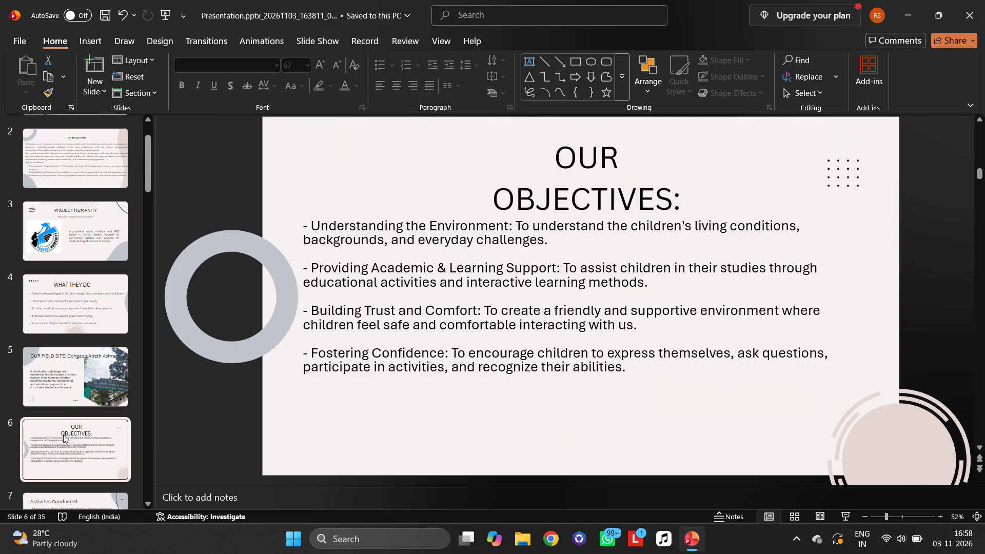
pyautogui.click(60, 383)
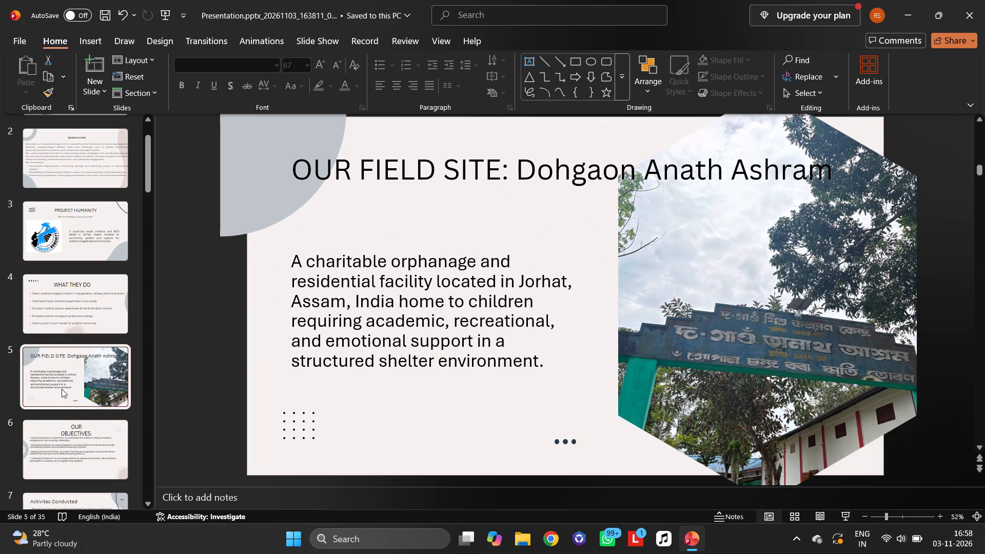
pyautogui.click(69, 433)
pyautogui.click(288, 213)
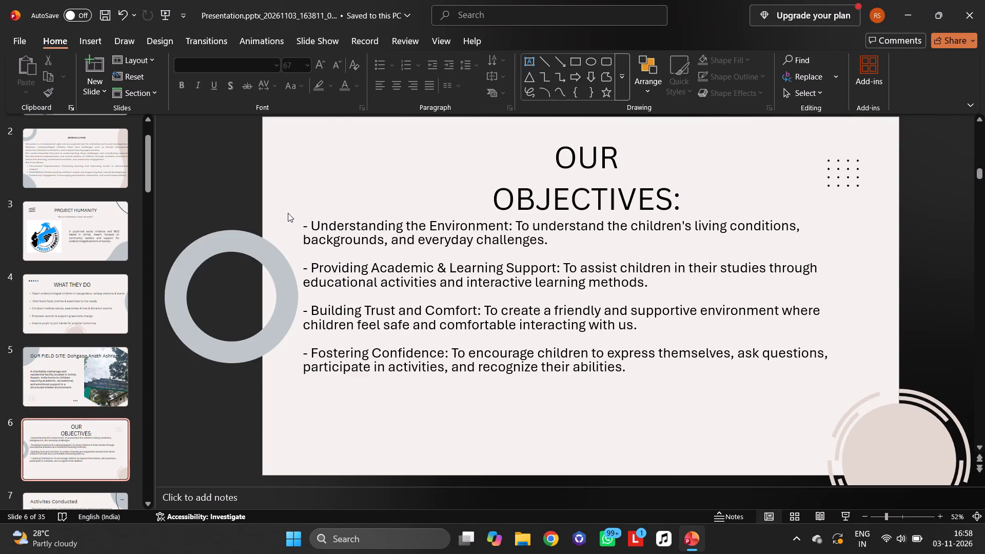
pyautogui.moveTo(303, 222); pyautogui.dragTo(326, 246)
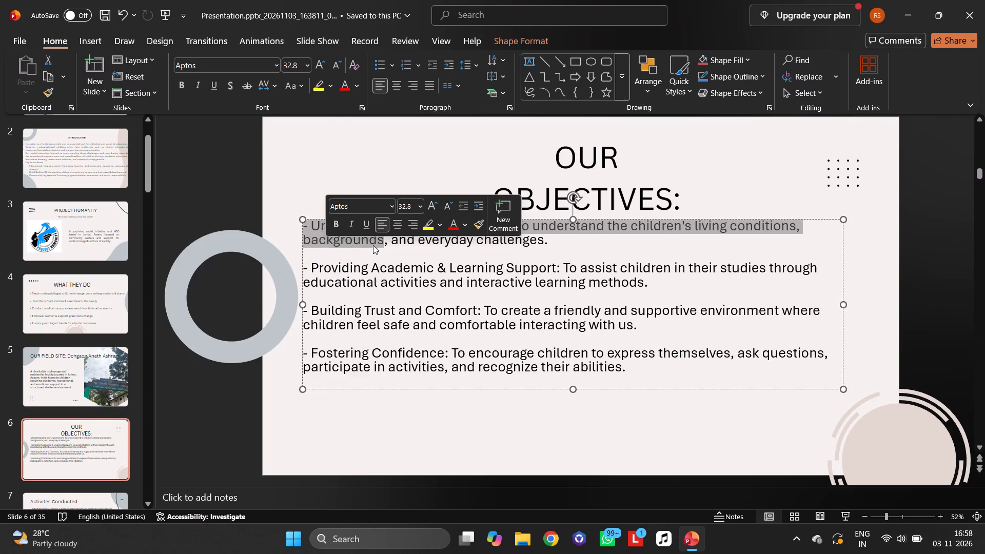
pyautogui.moveTo(373, 245); pyautogui.dragTo(447, 282)
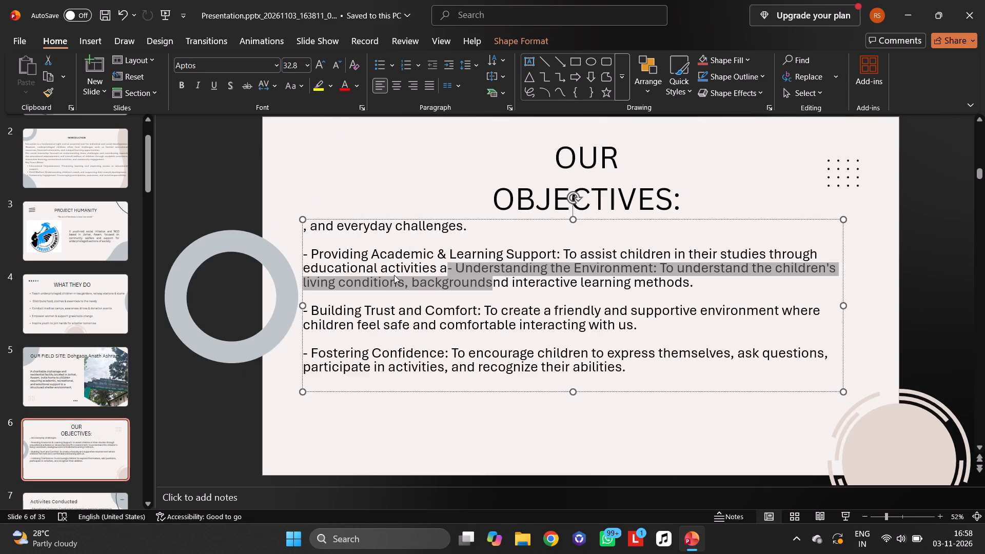
pyautogui.moveTo(399, 282); pyautogui.dragTo(372, 222)
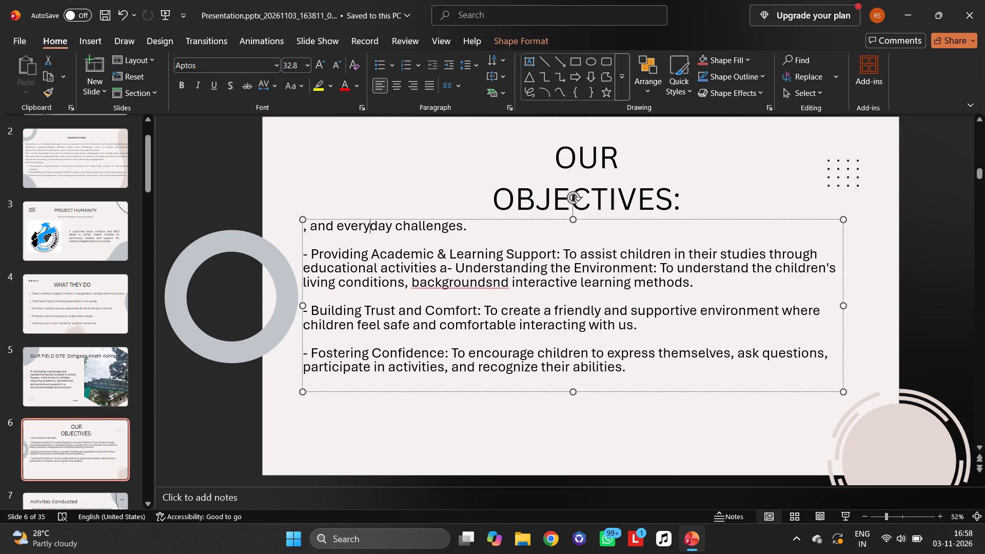
pyautogui.moveTo(377, 232); pyautogui.dragTo(302, 223)
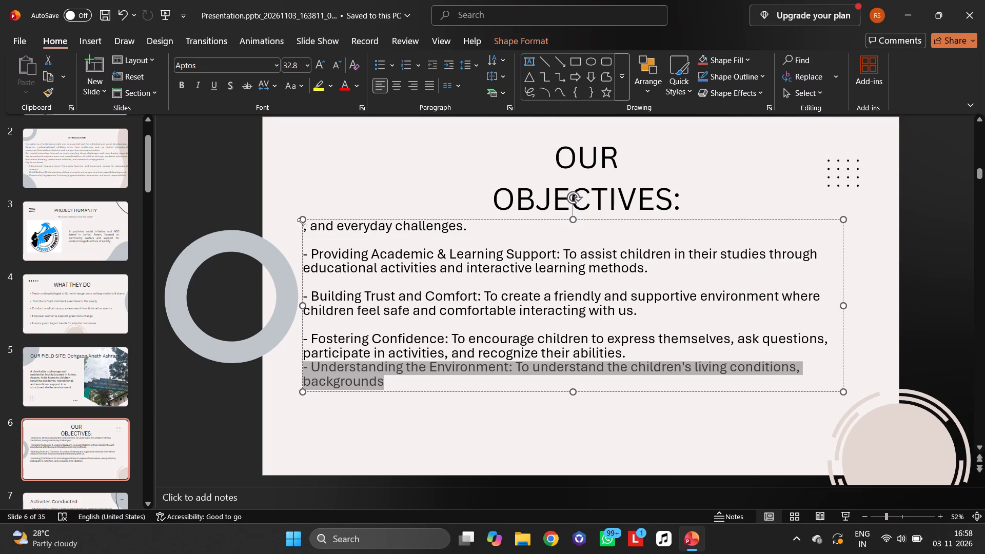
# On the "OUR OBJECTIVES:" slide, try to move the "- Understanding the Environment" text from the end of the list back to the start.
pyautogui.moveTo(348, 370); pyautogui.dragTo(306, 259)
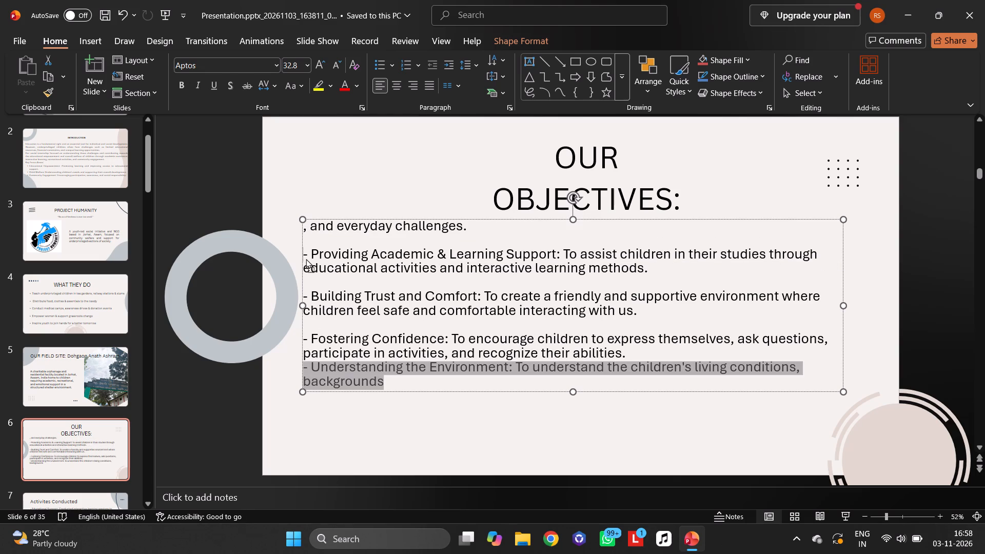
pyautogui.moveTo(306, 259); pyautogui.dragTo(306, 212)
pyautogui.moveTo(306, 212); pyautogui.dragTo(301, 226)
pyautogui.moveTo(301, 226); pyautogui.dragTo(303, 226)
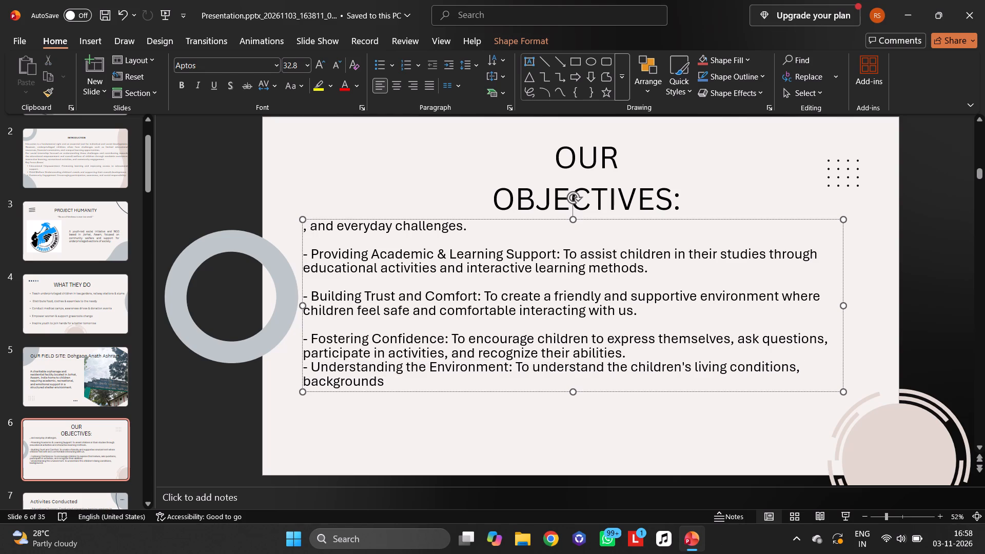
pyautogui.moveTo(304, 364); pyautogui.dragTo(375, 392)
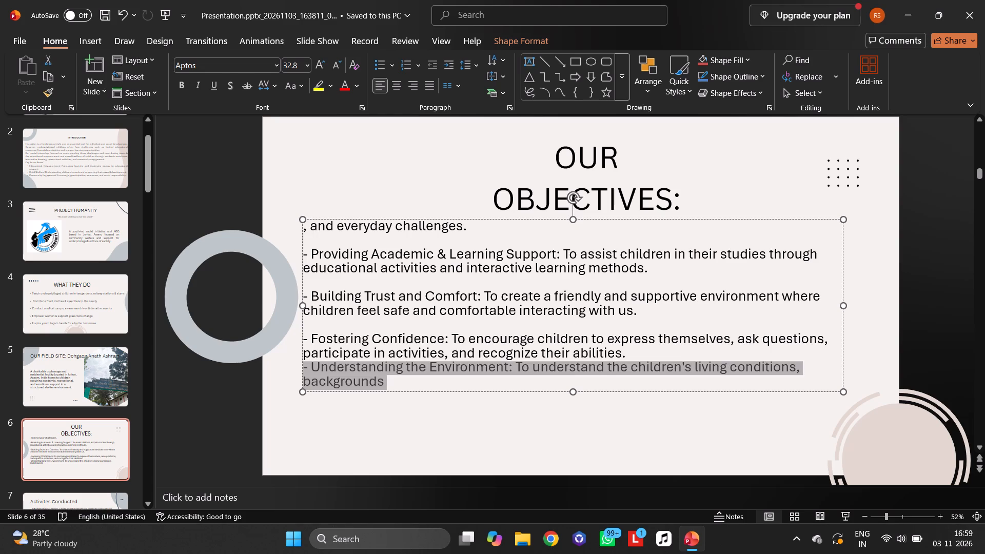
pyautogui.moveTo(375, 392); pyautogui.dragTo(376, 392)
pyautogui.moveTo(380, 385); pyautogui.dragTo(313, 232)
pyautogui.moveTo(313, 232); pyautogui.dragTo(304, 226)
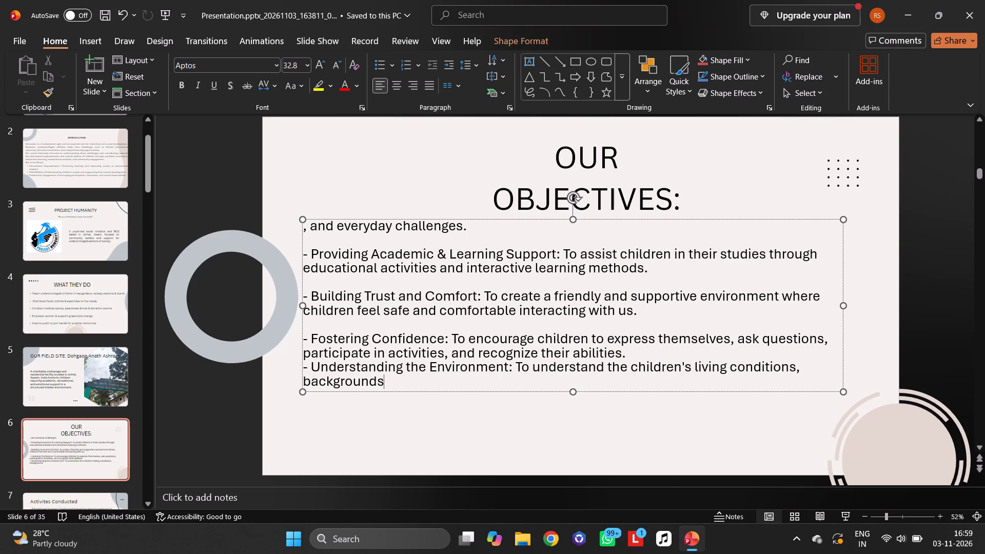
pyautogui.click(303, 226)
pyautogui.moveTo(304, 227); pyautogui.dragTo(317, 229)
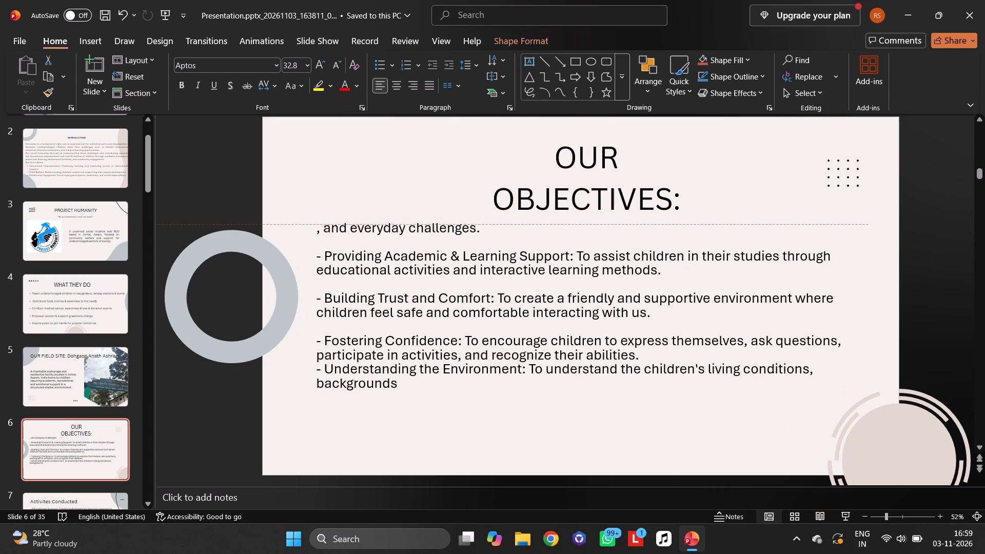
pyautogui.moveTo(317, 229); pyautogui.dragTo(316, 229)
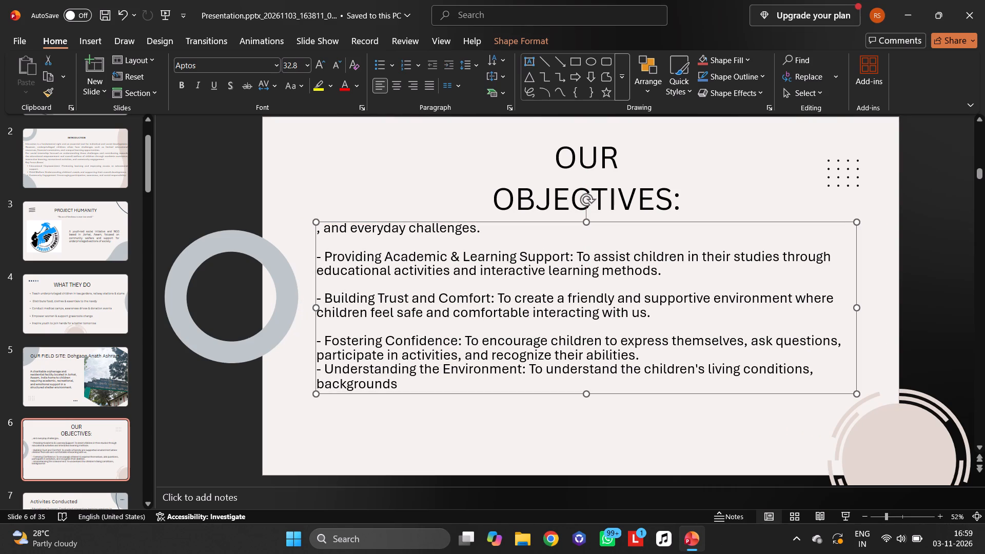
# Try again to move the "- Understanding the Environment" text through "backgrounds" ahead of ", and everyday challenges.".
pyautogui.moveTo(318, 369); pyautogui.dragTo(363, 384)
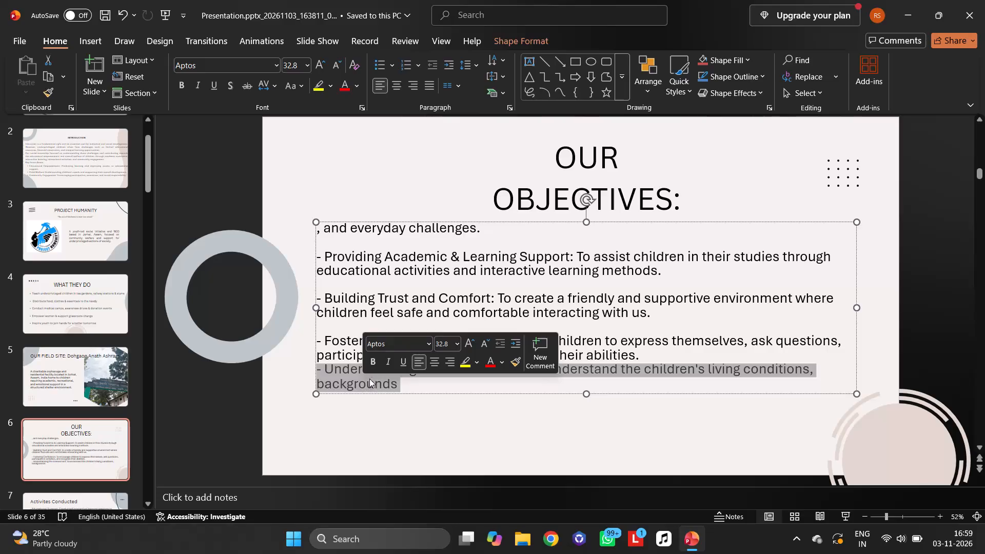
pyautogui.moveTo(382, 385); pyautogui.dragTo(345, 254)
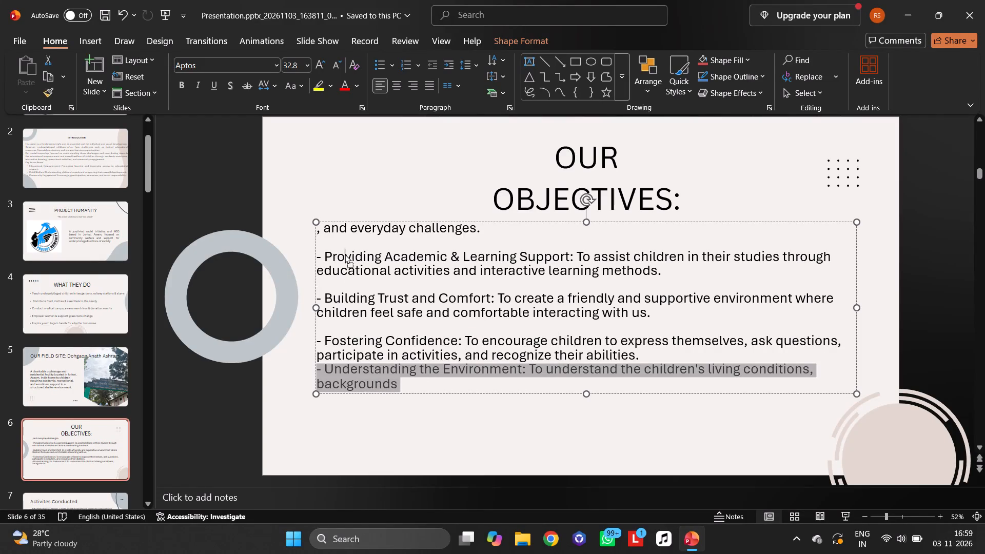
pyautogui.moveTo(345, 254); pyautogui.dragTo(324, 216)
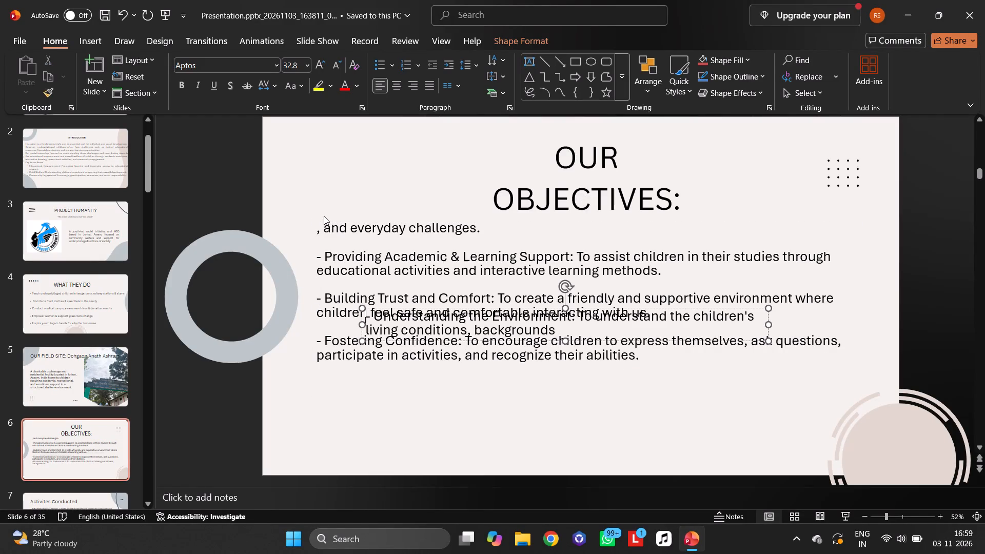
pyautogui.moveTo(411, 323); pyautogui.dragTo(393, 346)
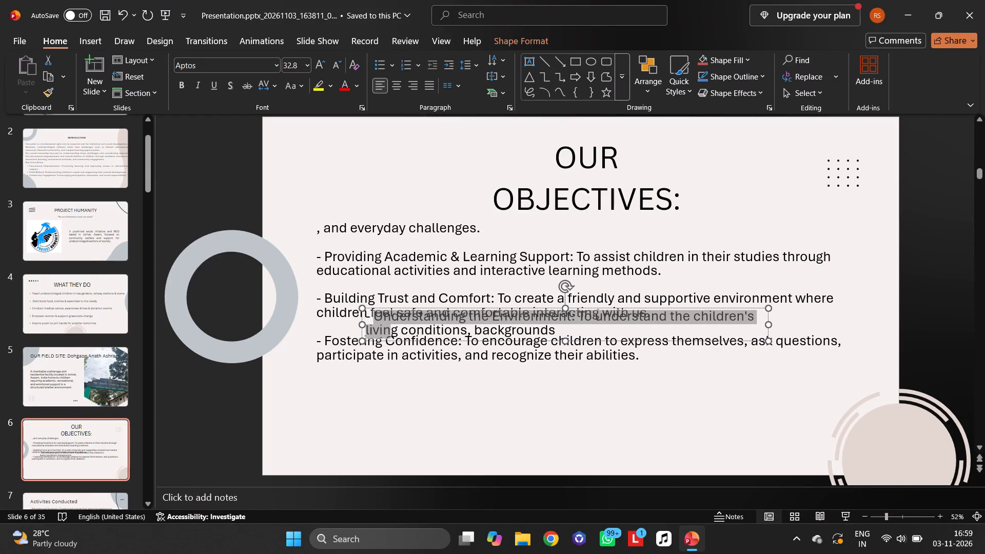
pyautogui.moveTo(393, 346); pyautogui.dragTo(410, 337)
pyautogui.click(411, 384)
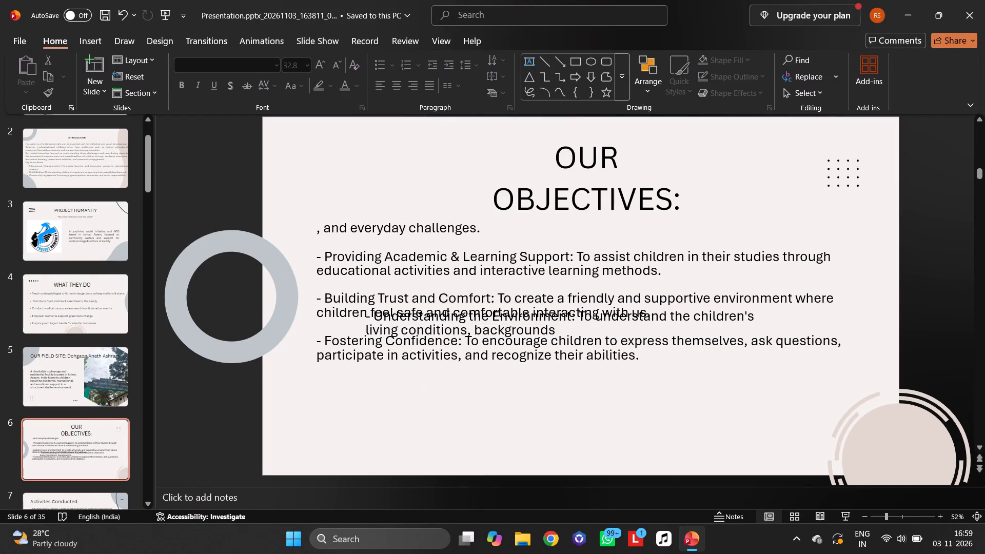
# Undo the recent text and text box moves until the complete first objective is back at the start of the list.
pyautogui.click(124, 19)
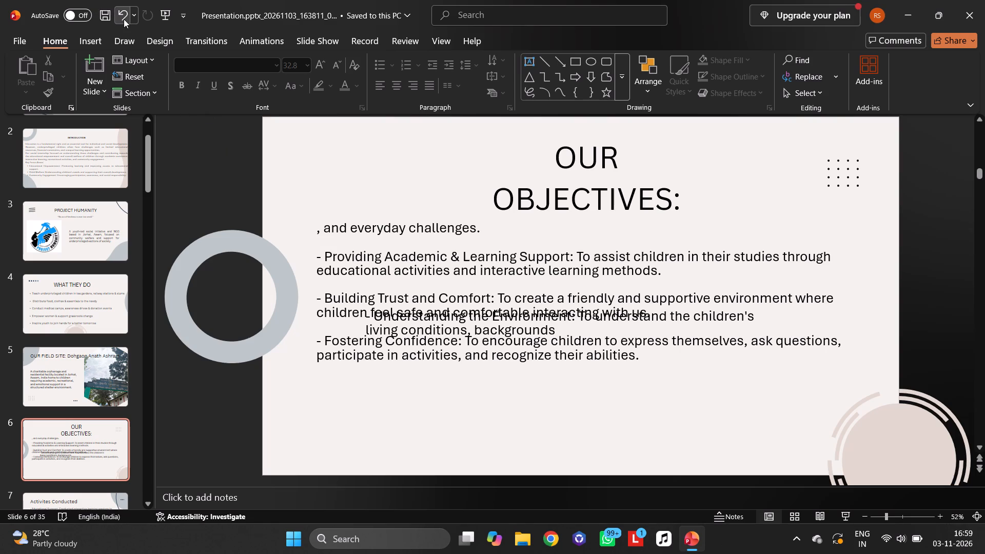
pyautogui.click(124, 19)
pyautogui.click(124, 19)
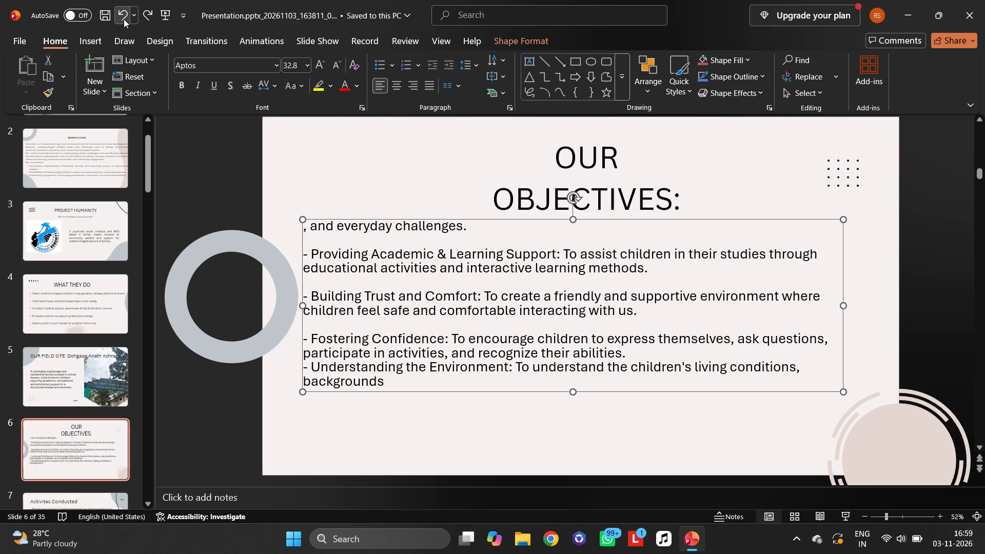
pyautogui.click(124, 19)
pyautogui.click(124, 19)
pyautogui.click(124, 19)
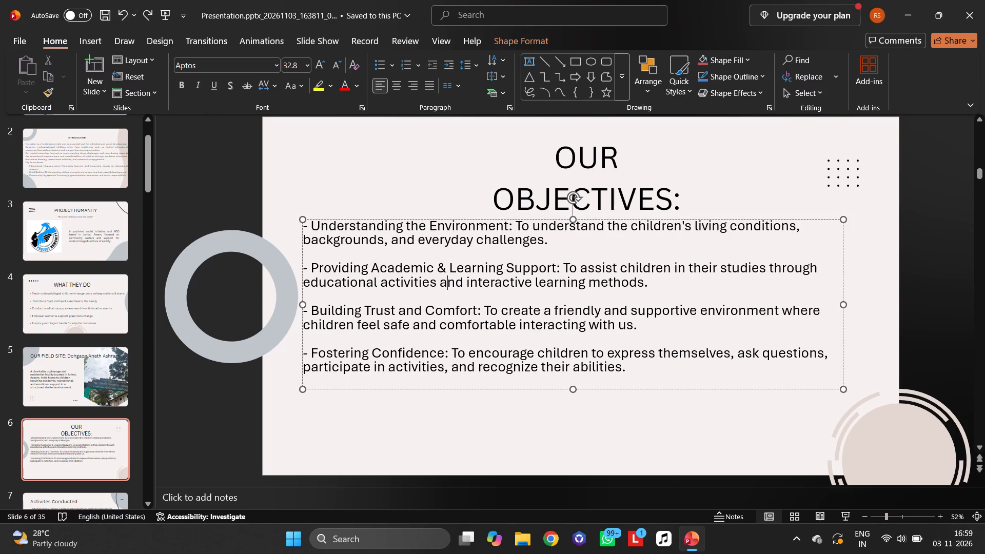
# Set the font size of all four objectives' text to 40.
pyautogui.moveTo(304, 227); pyautogui.dragTo(528, 352)
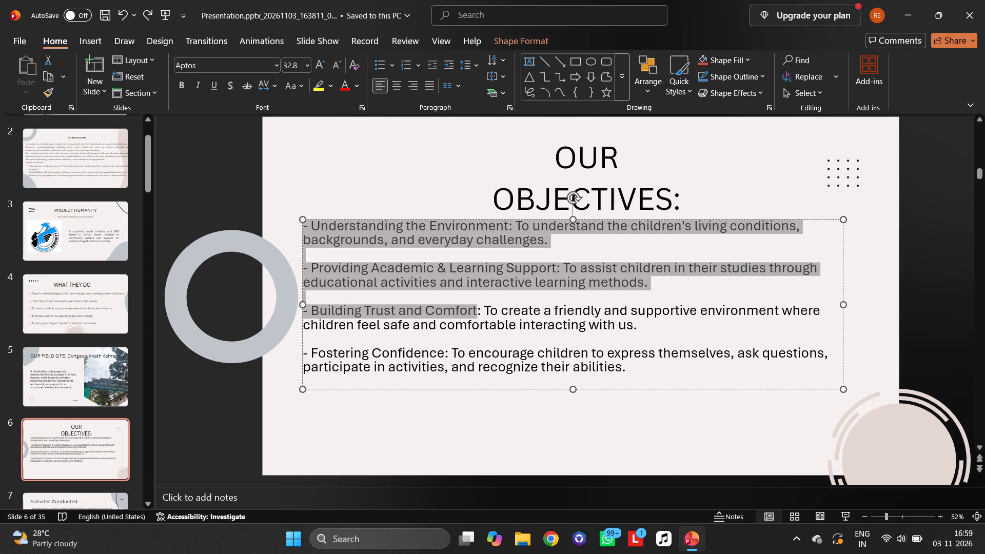
pyautogui.moveTo(528, 352); pyautogui.dragTo(619, 377)
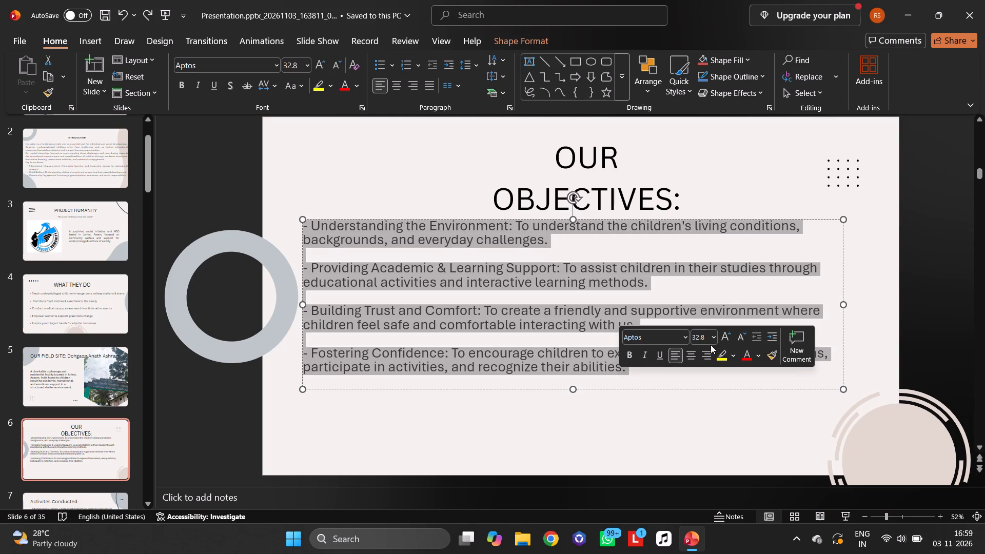
pyautogui.click(712, 339)
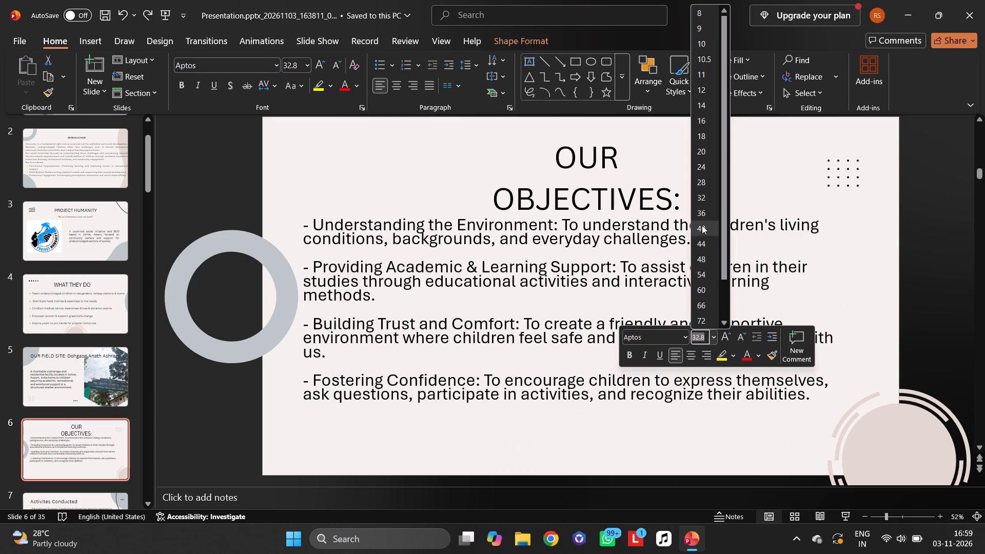
pyautogui.click(705, 230)
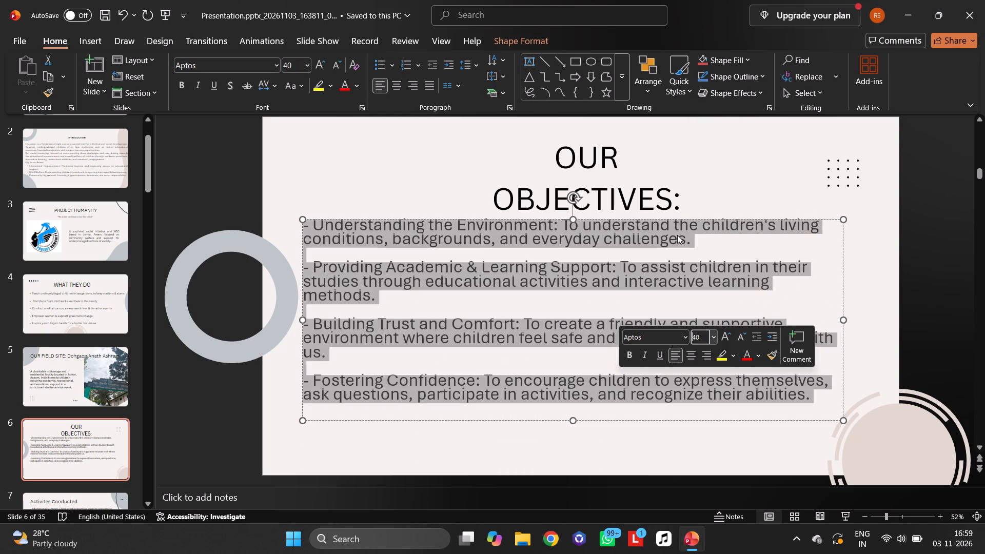
# Move the "OUR OBJECTIVES:" title text box up and to the left, away from the objectives text.
pyautogui.moveTo(463, 132); pyautogui.dragTo(410, 112)
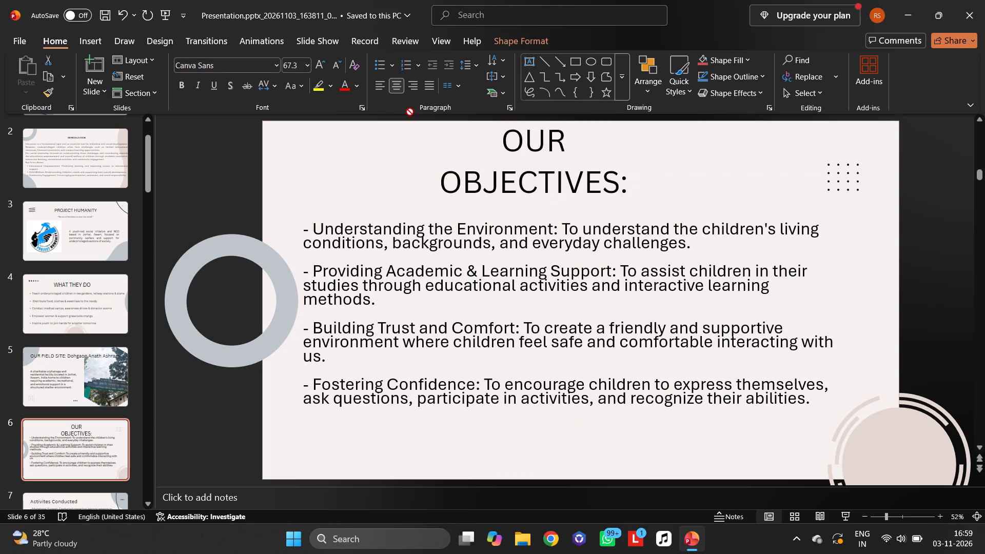
pyautogui.moveTo(410, 112); pyautogui.dragTo(429, 126)
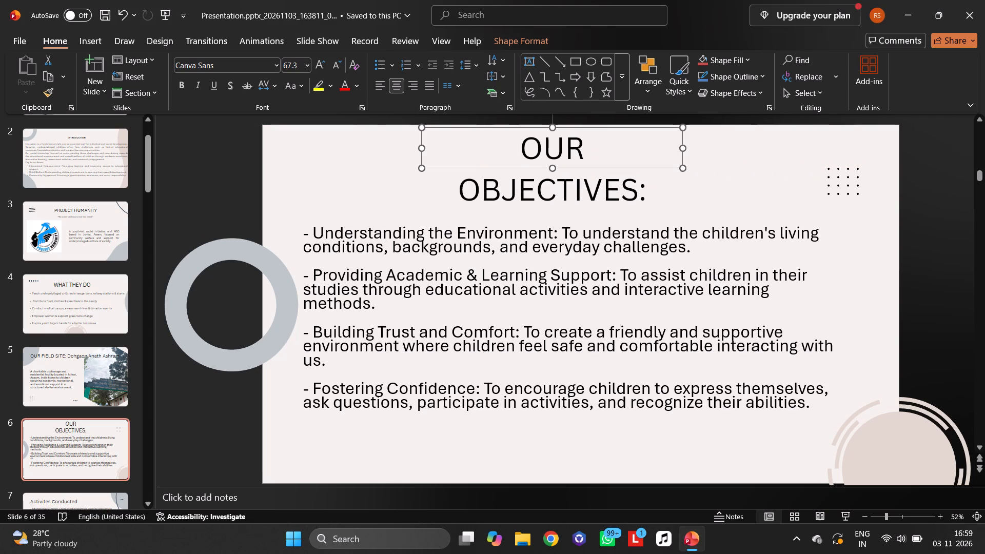
# Move the objectives text box down and slightly to the right to leave space beneath the title.
pyautogui.moveTo(298, 228); pyautogui.dragTo(303, 258)
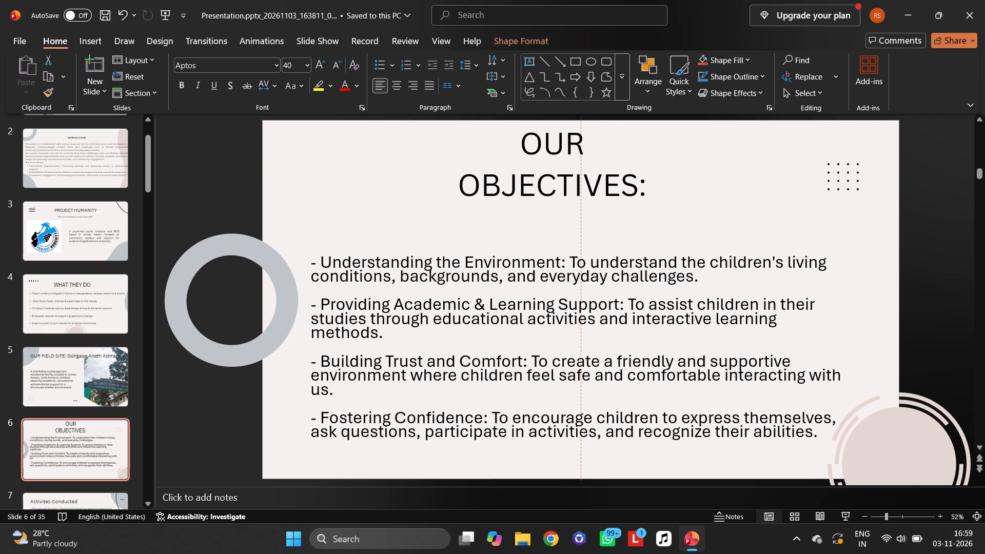
pyautogui.moveTo(303, 258); pyautogui.dragTo(303, 256)
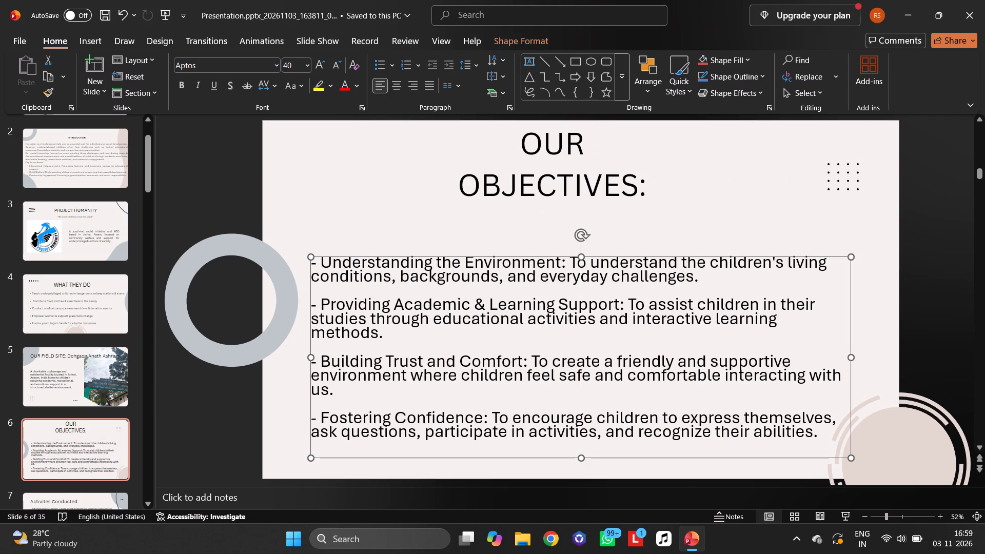
# Shift the "OUR OBJECTIVES:" title text box slightly down, keeping it clear of the objectives text.
pyautogui.moveTo(526, 140); pyautogui.dragTo(524, 154)
pyautogui.click(472, 159)
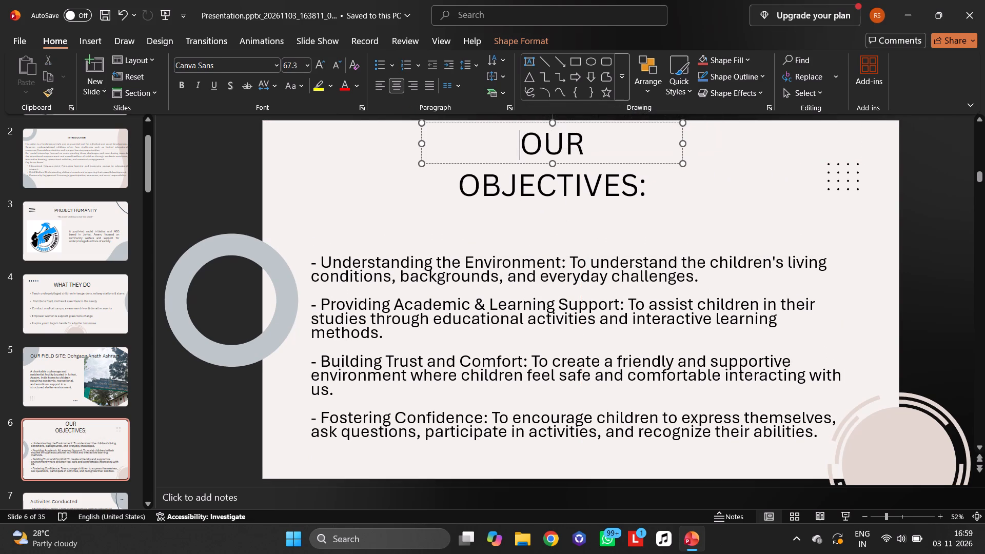
pyautogui.click(478, 199)
pyautogui.click(470, 192)
pyautogui.click(437, 193)
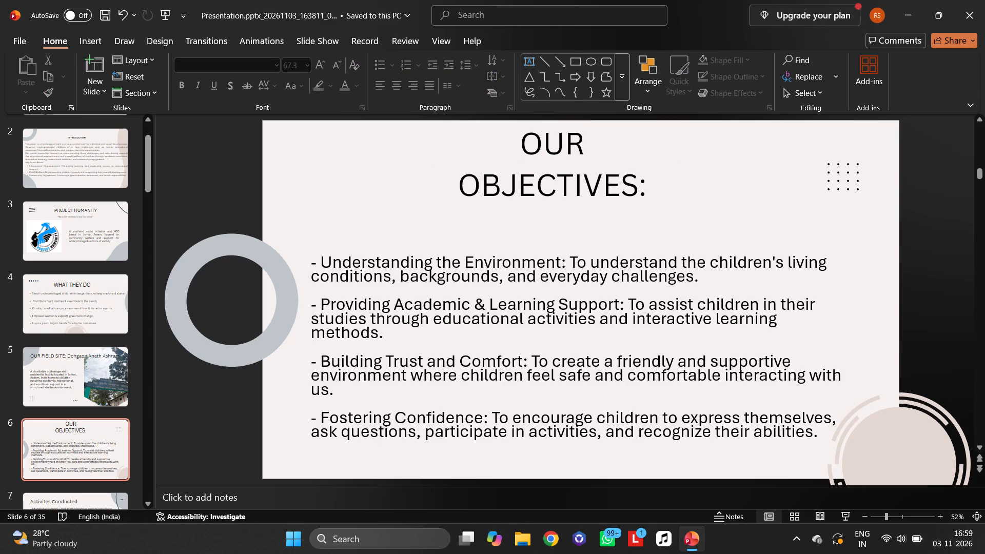
pyautogui.click(451, 198)
pyautogui.moveTo(462, 195); pyautogui.dragTo(462, 208)
pyautogui.click(408, 144)
pyautogui.moveTo(426, 135); pyautogui.dragTo(463, 171)
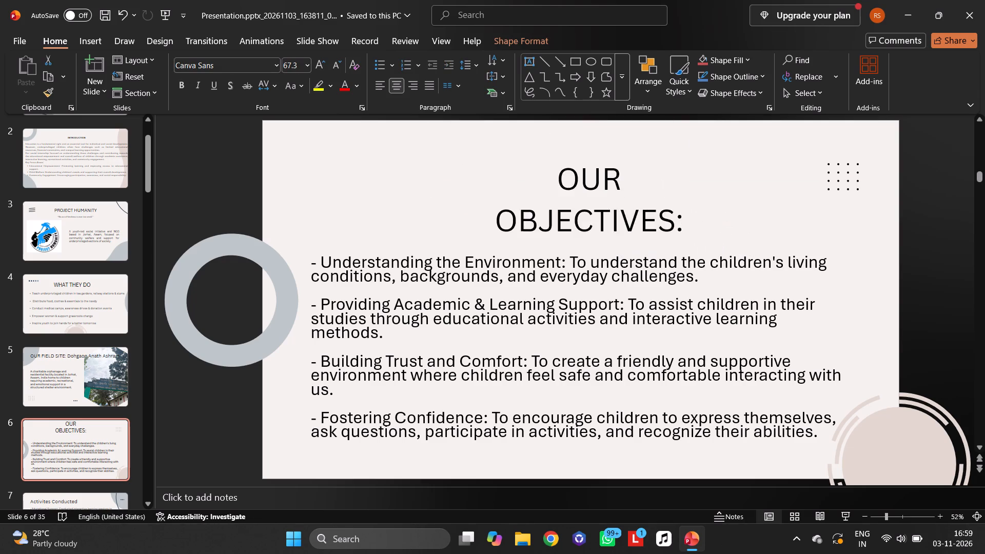
pyautogui.moveTo(463, 171); pyautogui.dragTo(424, 150)
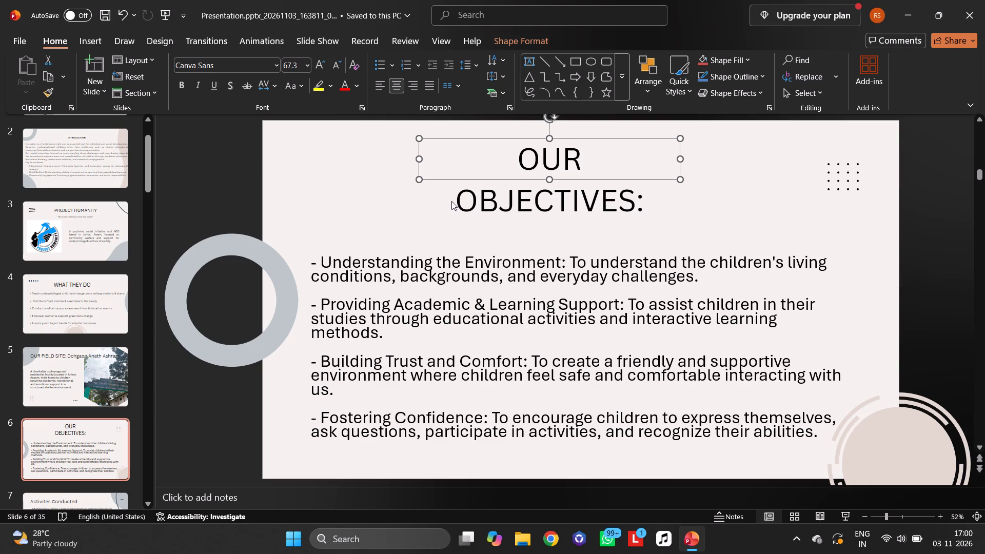
# Delete the colon at the end of the title so that it reads "OUR OBJECTIVES" on one line.
pyautogui.click(452, 200)
pyautogui.click(452, 207)
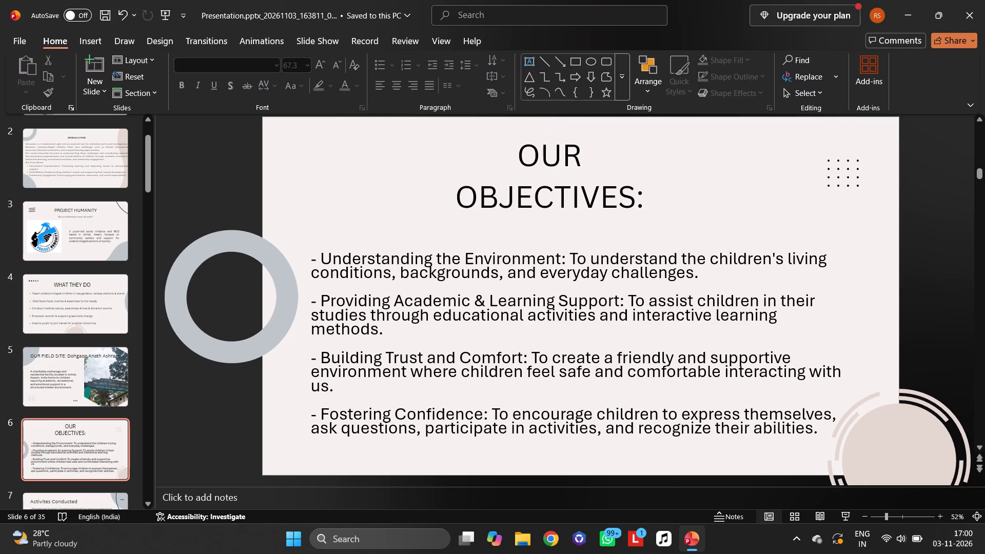
pyautogui.click(454, 200)
pyautogui.click(644, 203)
pyautogui.click(651, 197)
pyautogui.click(642, 200)
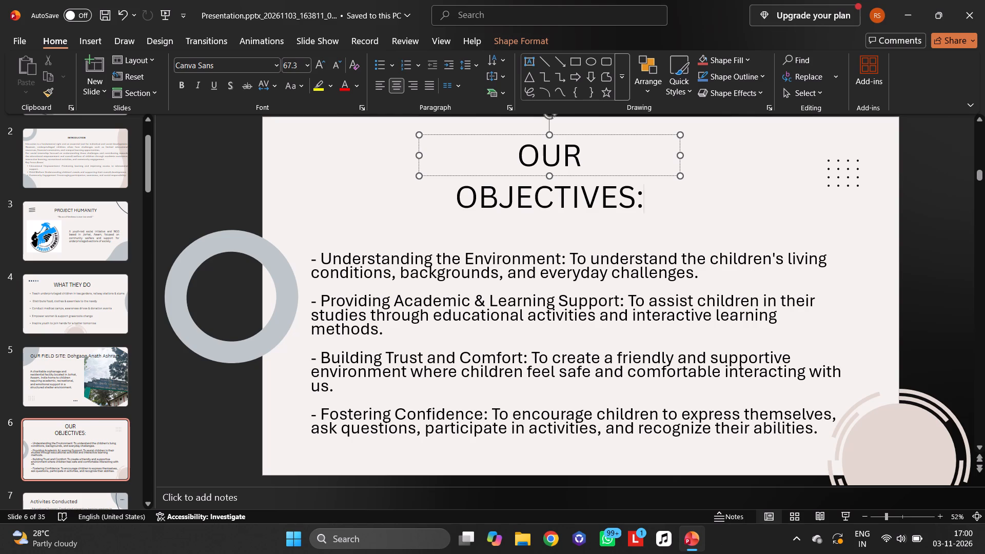
pyautogui.press('BackSpace')
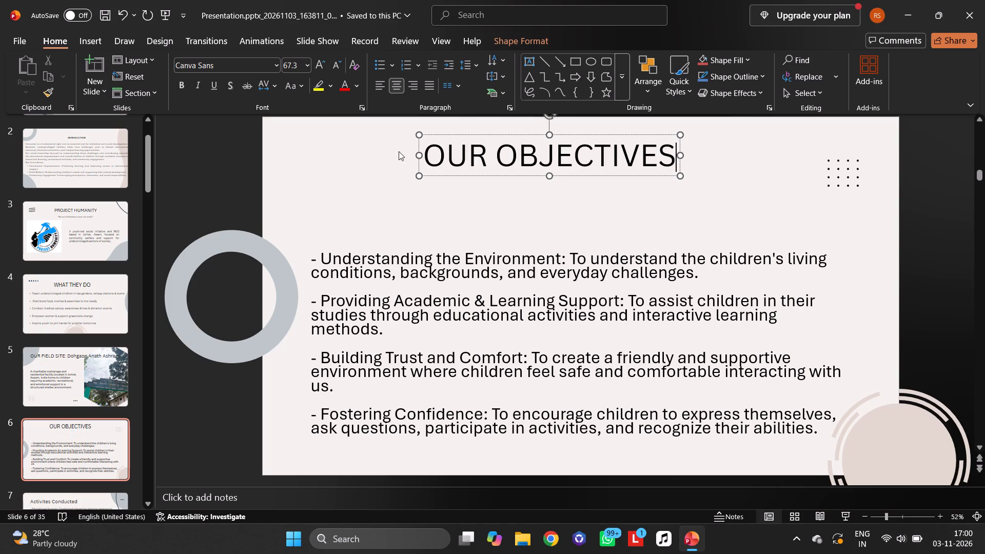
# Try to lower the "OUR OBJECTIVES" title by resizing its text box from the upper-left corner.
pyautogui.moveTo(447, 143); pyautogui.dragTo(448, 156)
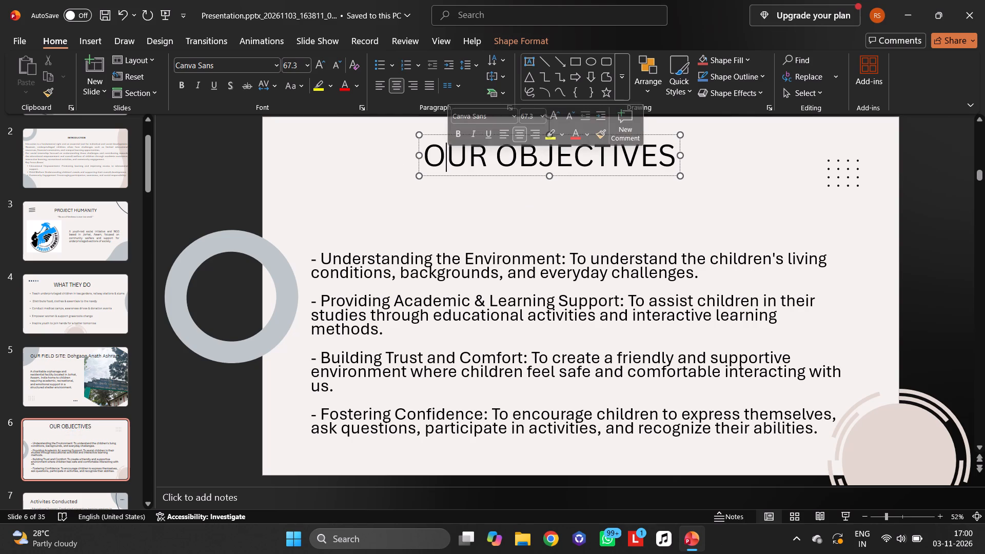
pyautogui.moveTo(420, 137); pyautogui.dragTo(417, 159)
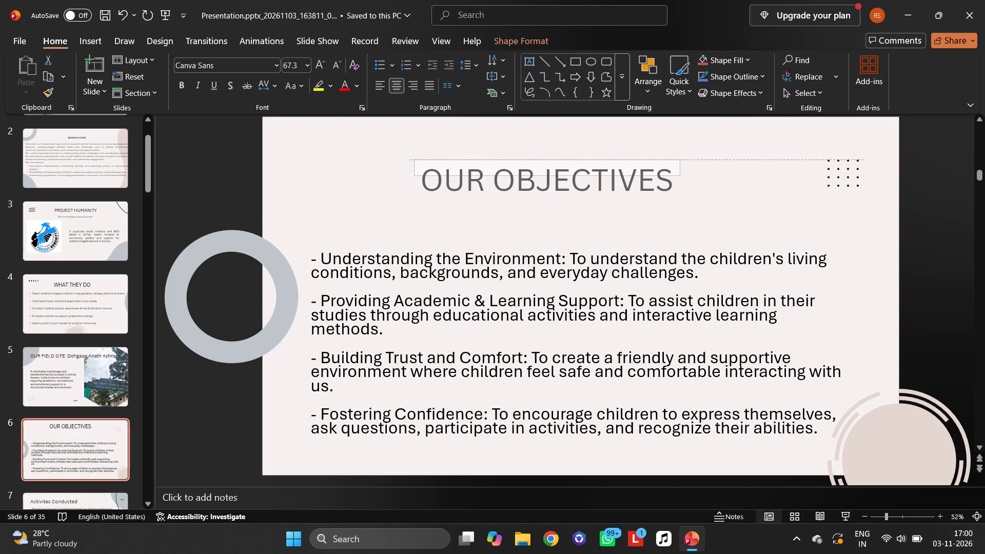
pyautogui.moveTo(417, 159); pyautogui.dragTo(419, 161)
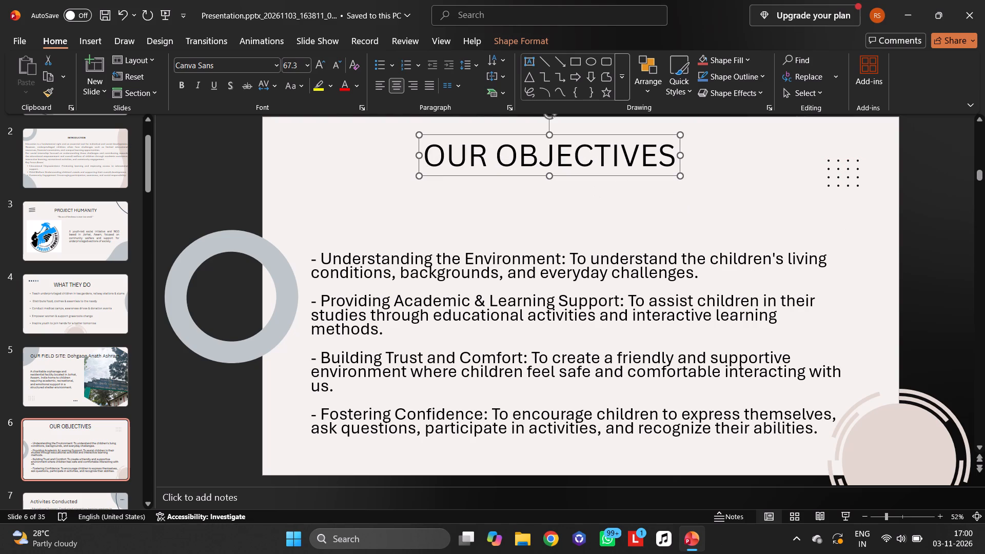
# Lower the "OUR OBJECTIVES" title by adjusting its text box from the upper-left corner, keeping it above the objectives text.
pyautogui.moveTo(420, 136); pyautogui.dragTo(426, 165)
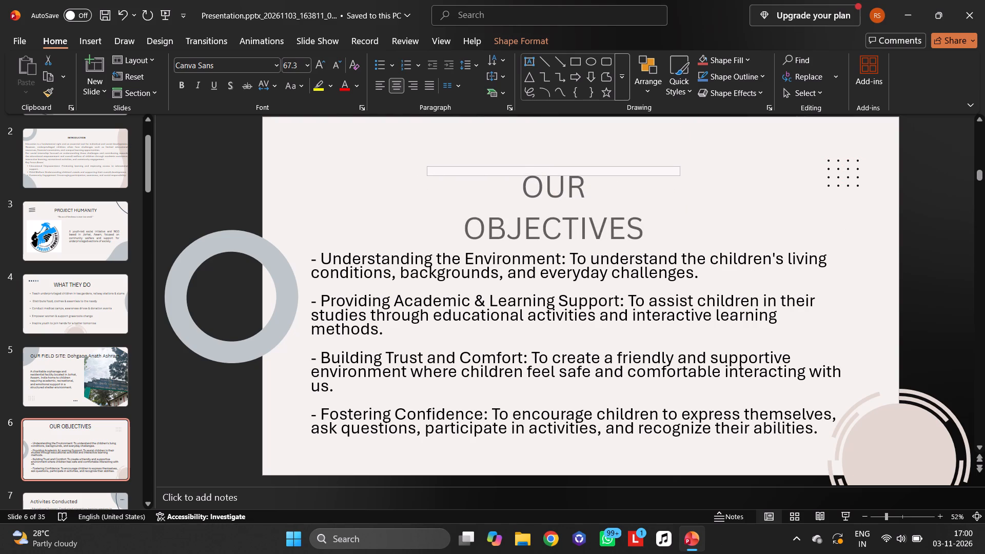
pyautogui.moveTo(426, 165); pyautogui.dragTo(425, 150)
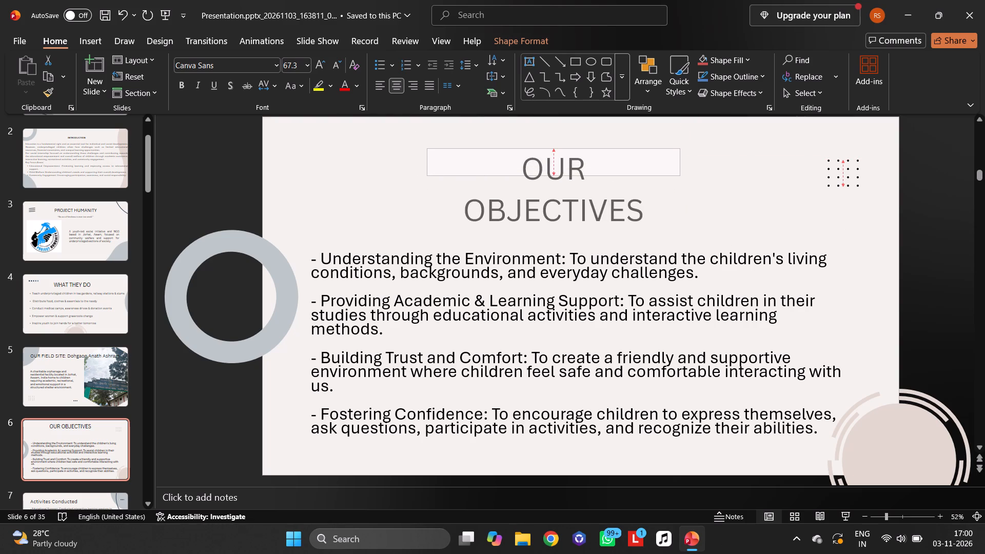
pyautogui.moveTo(425, 150); pyautogui.dragTo(430, 168)
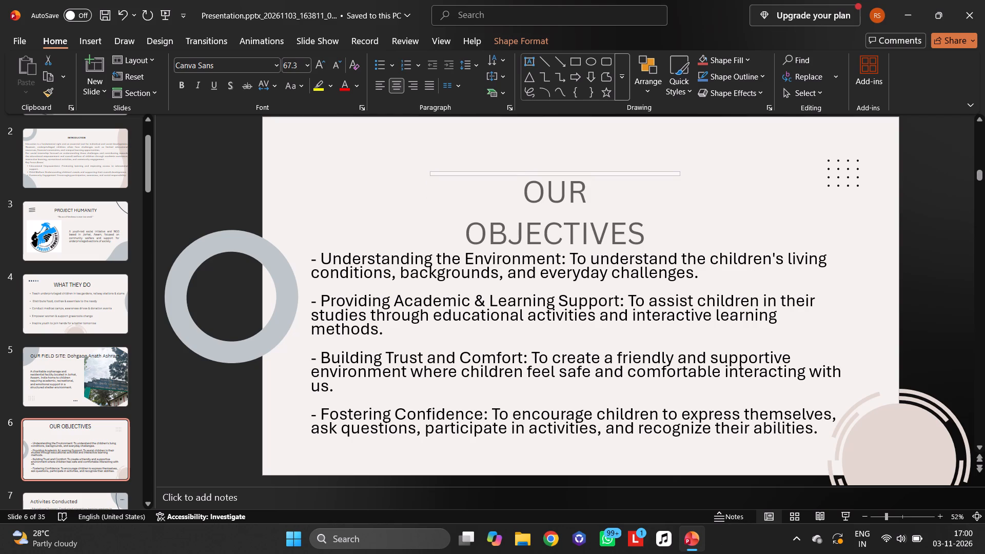
pyautogui.moveTo(430, 168); pyautogui.dragTo(429, 164)
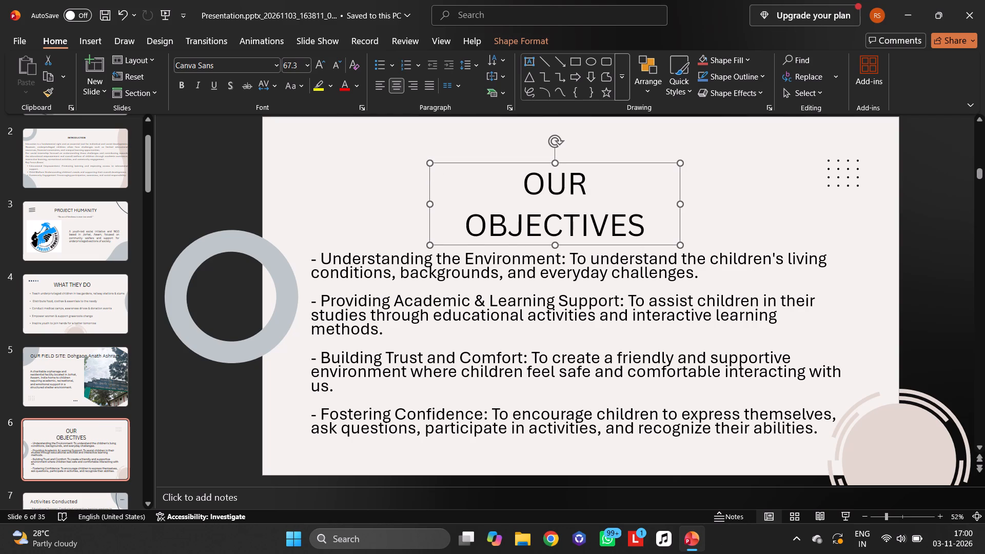
# Set the "OUR OBJECTIVES" title's font size to 66 so that it fits on one line.
pyautogui.rightClick(561, 221)
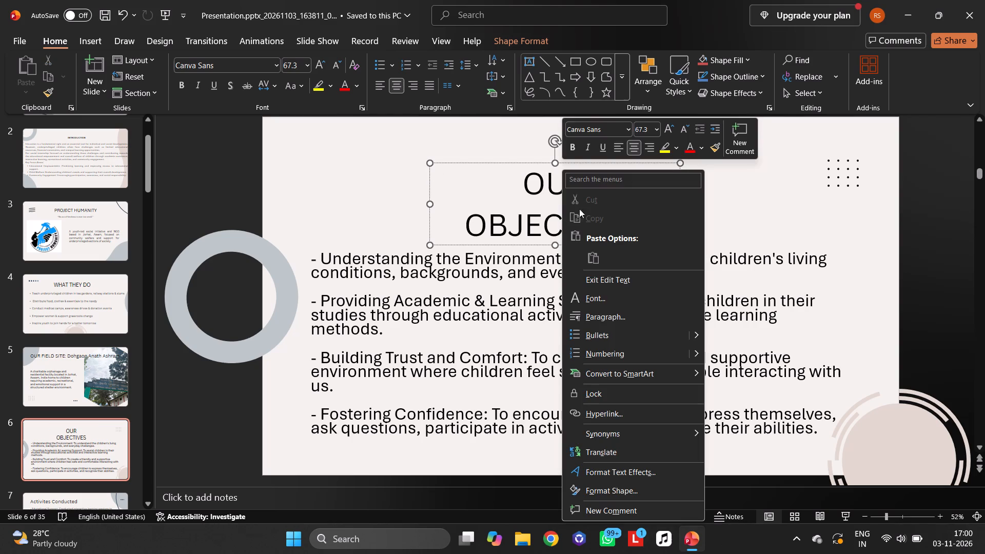
pyautogui.click(657, 129)
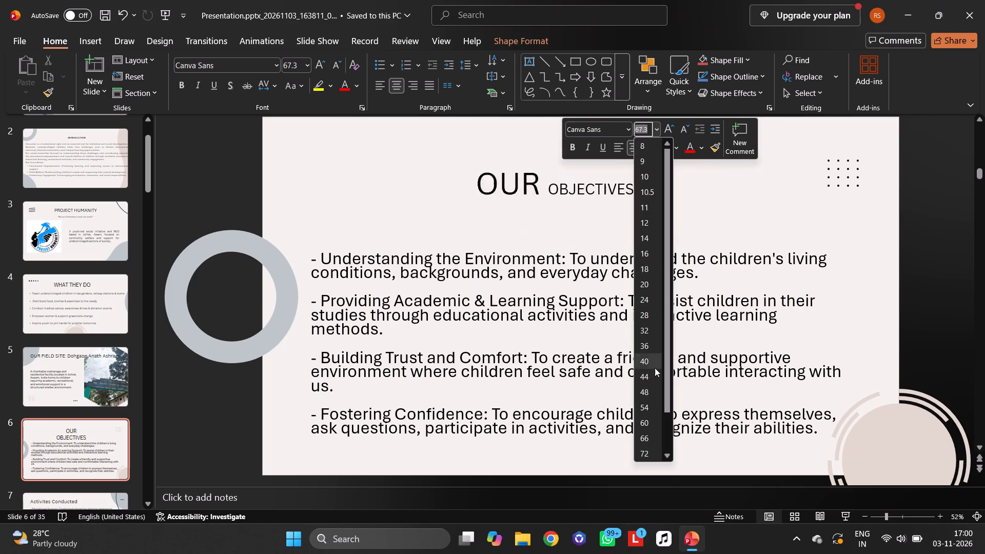
pyautogui.click(655, 433)
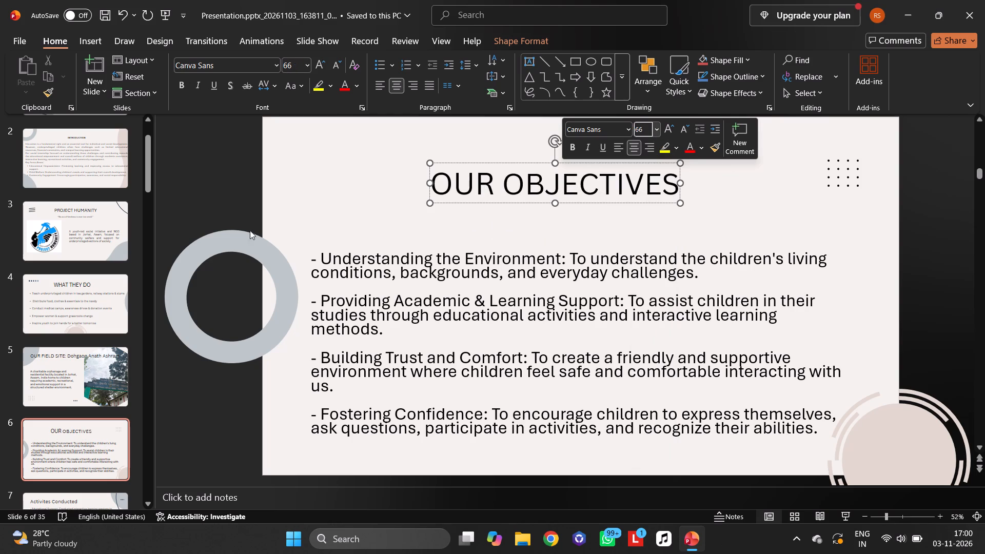
pyautogui.click(294, 192)
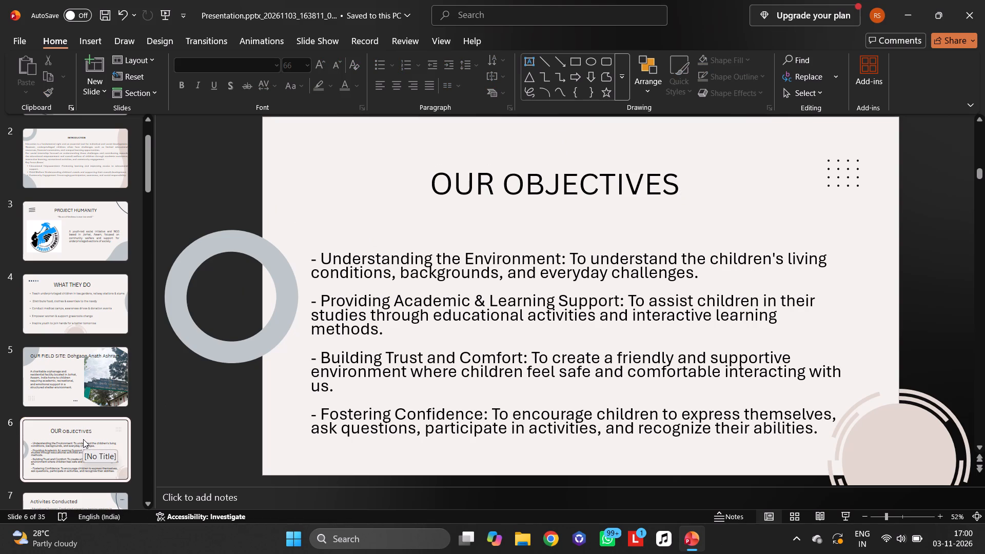
# Compare the body text formatting and font size on slide 6 with the "Activites Conducted" text on slide 7.
pyautogui.scroll(-3, 85, 394)
pyautogui.scroll(2, 85, 394)
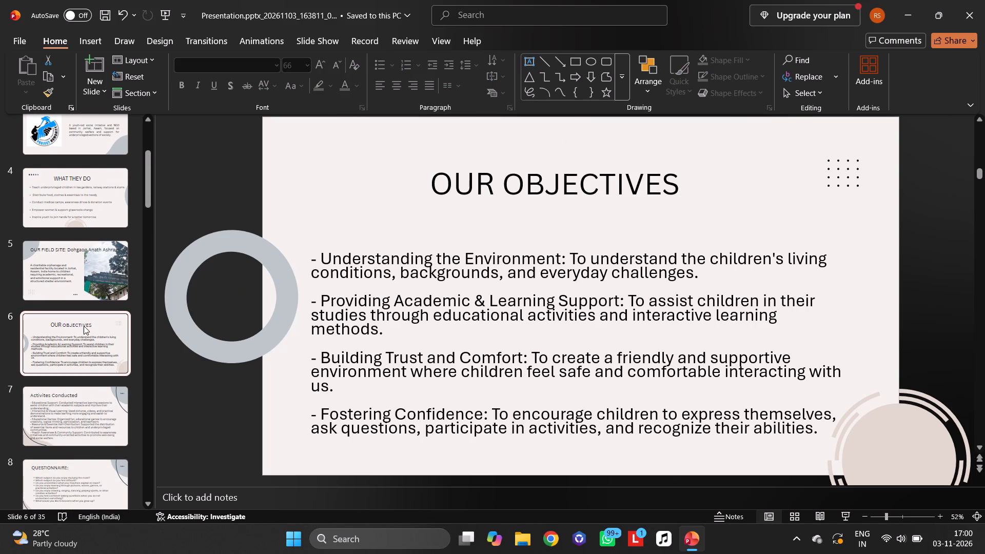
pyautogui.scroll(-1, 85, 346)
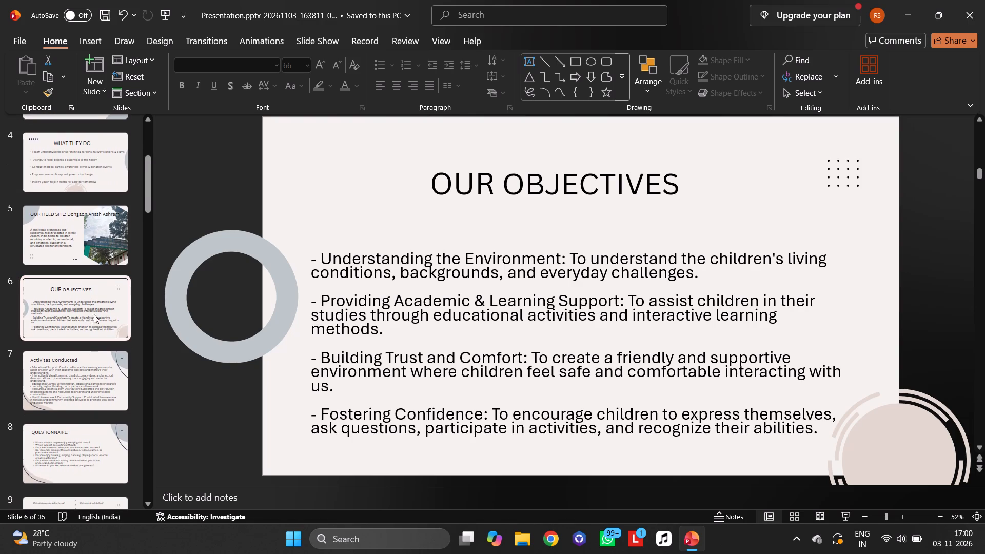
pyautogui.click(79, 369)
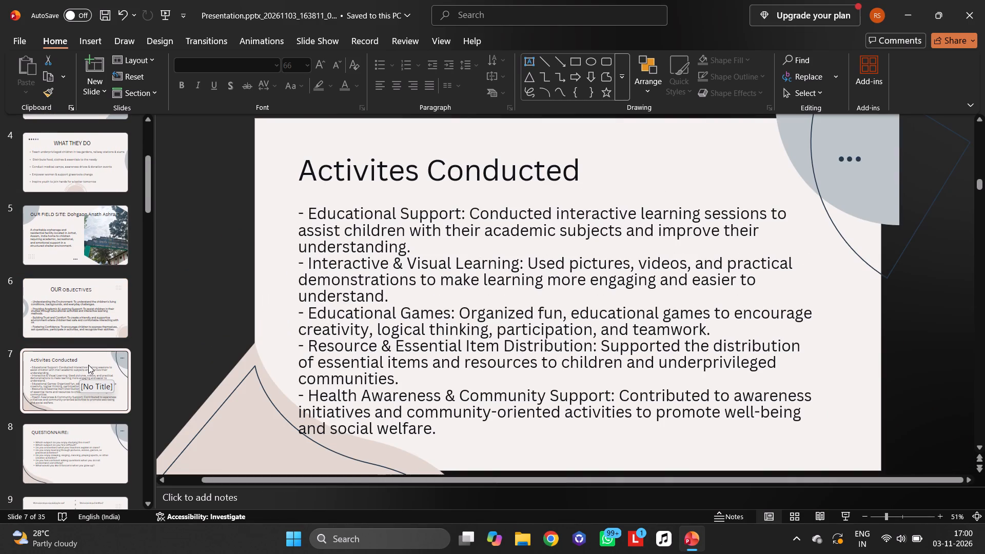
pyautogui.click(65, 303)
pyautogui.rightClick(334, 266)
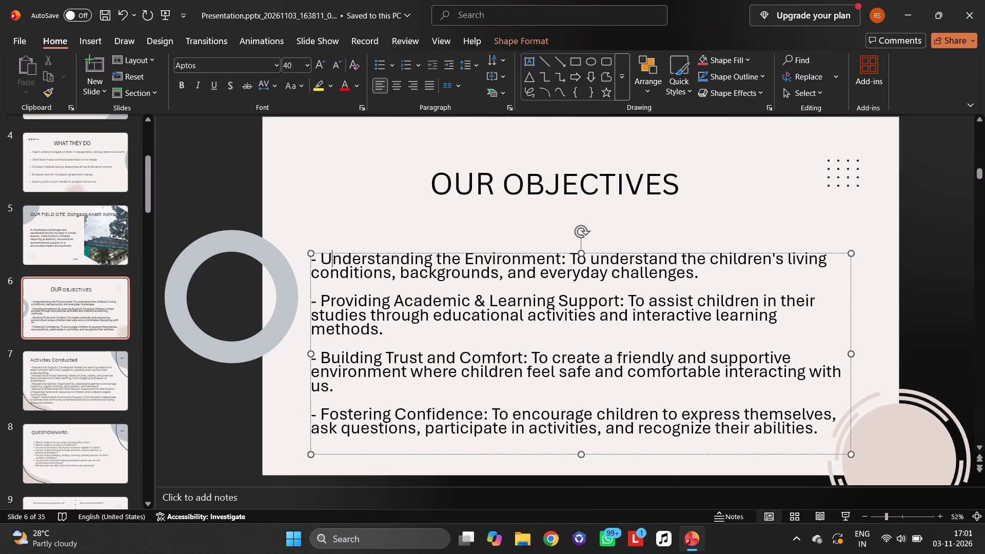
pyautogui.click(64, 371)
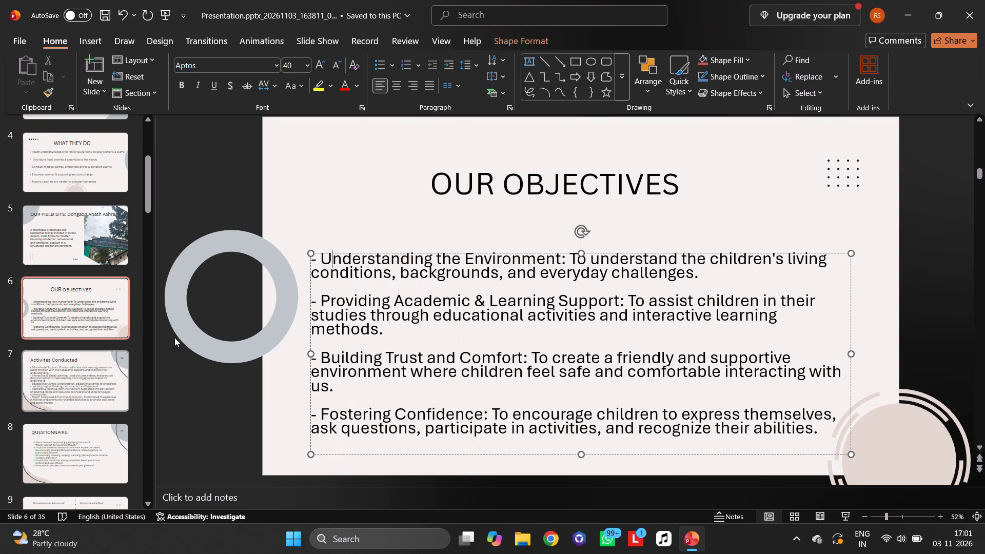
pyautogui.click(76, 367)
pyautogui.rightClick(324, 294)
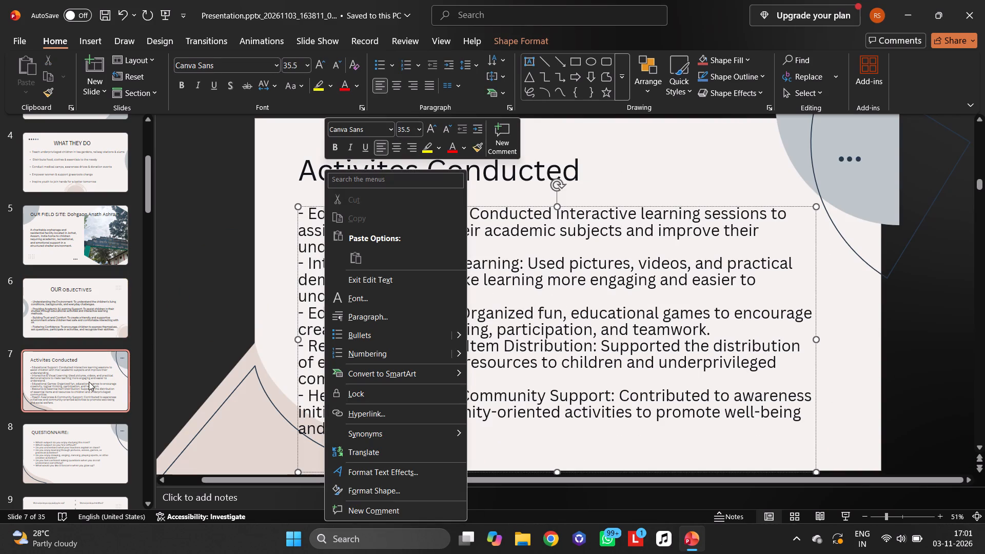
pyautogui.click(80, 320)
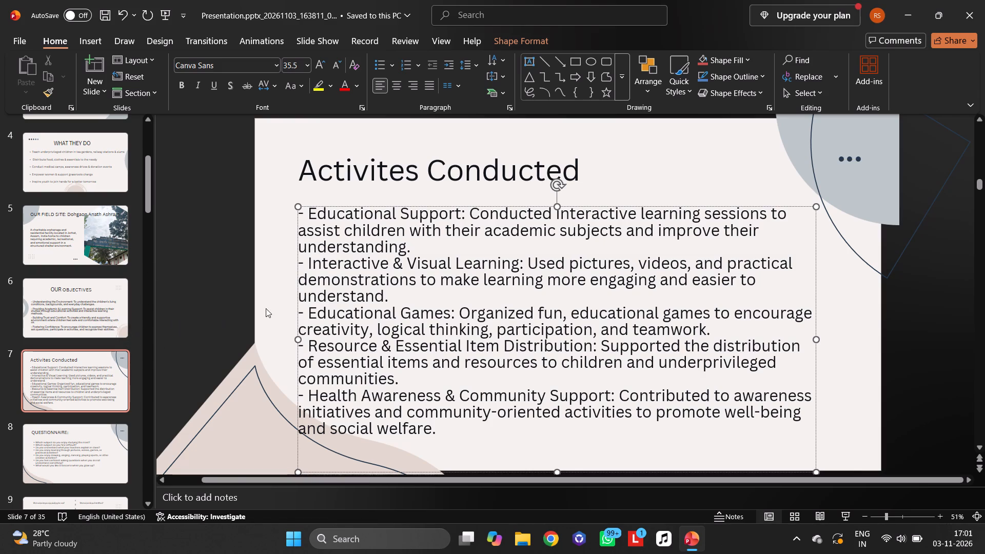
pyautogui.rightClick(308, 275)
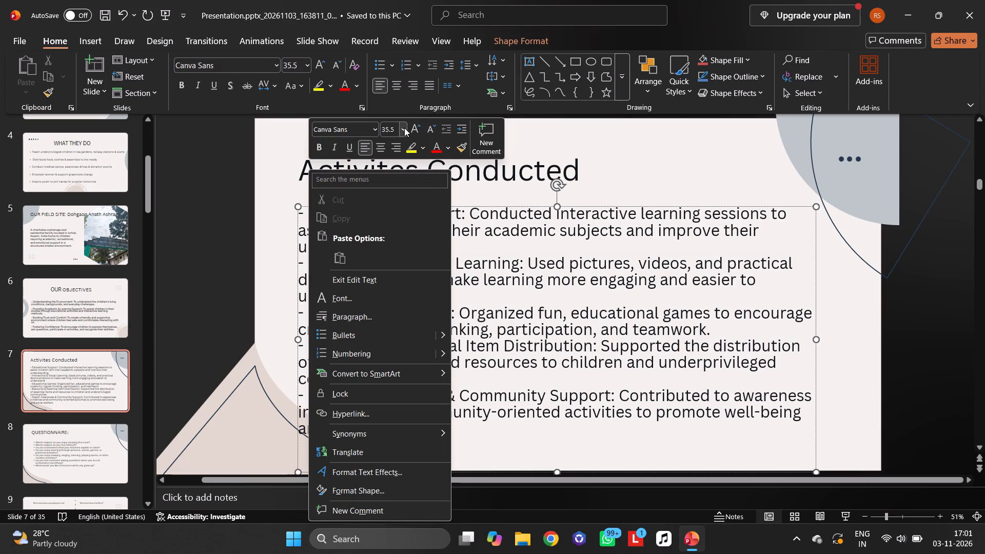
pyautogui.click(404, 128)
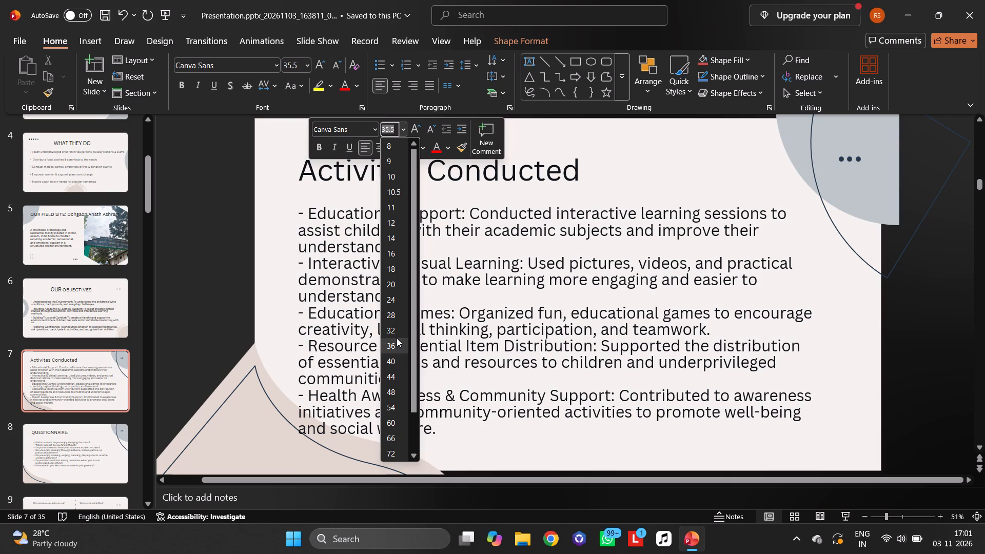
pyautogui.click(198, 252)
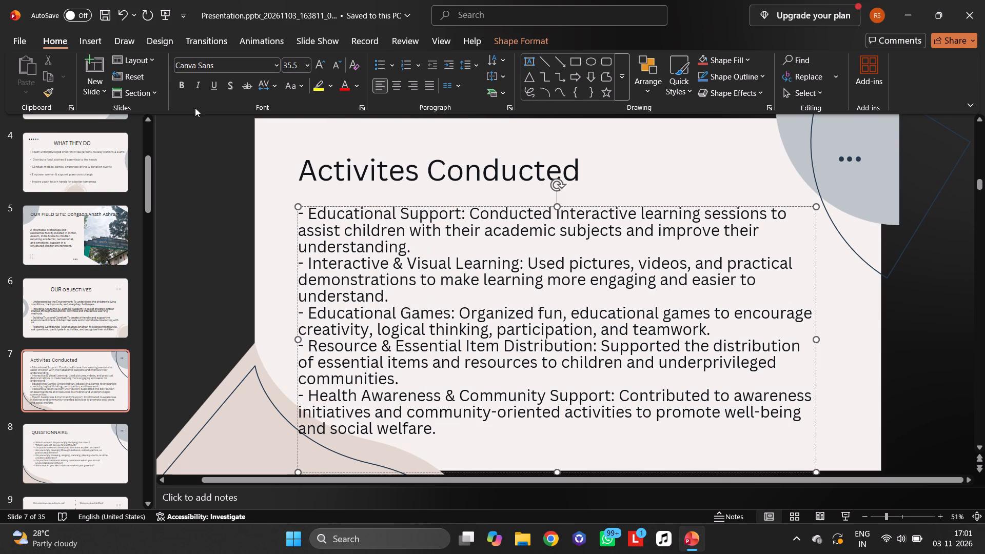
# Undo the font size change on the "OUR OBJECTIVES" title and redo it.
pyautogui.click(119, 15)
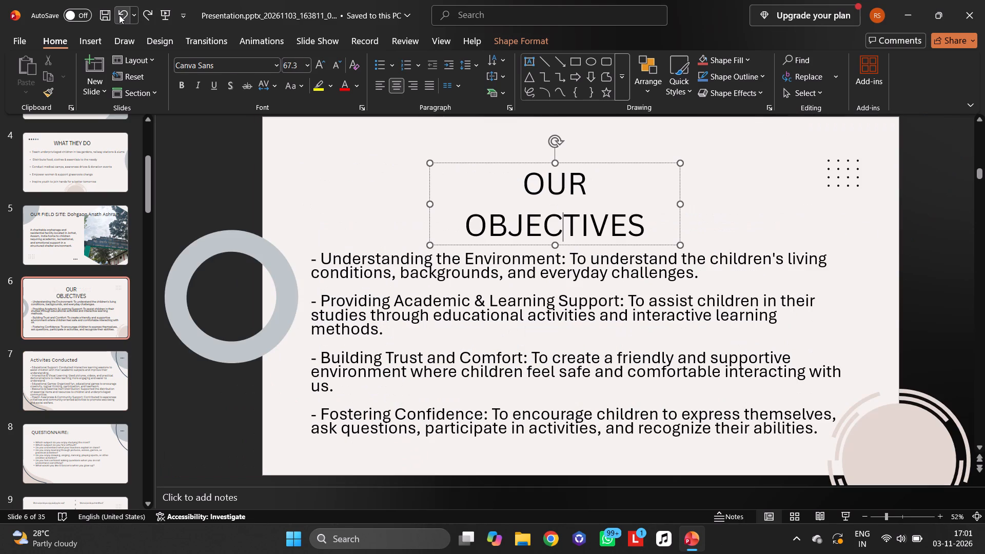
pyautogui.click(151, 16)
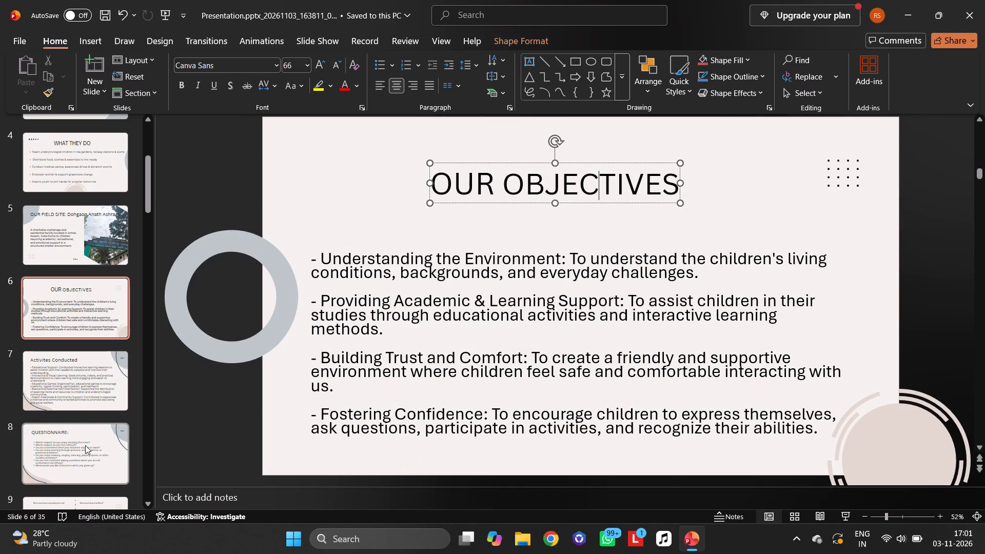
# Set all the body text on the "Activites Conducted" slide to font size 32.
pyautogui.click(93, 377)
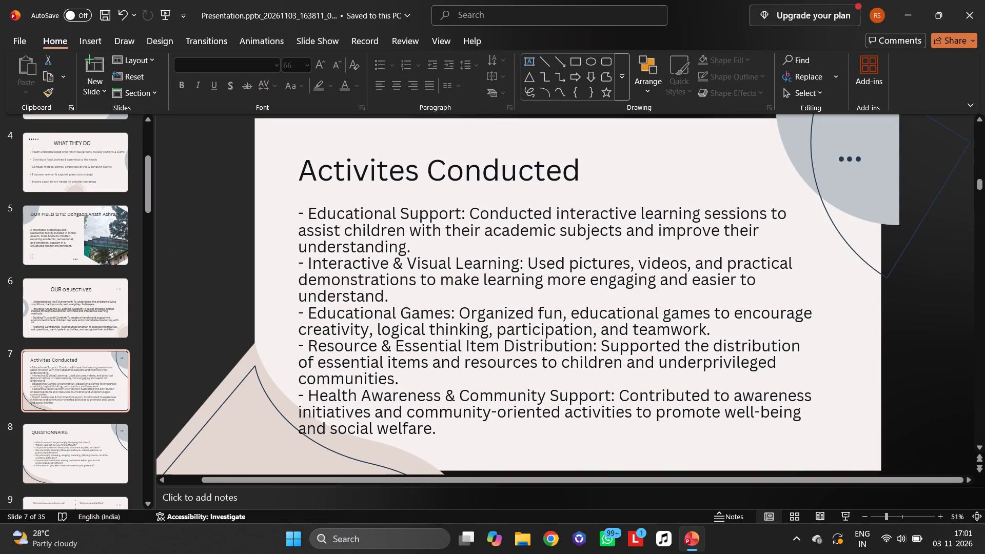
pyautogui.click(292, 208)
pyautogui.click(295, 210)
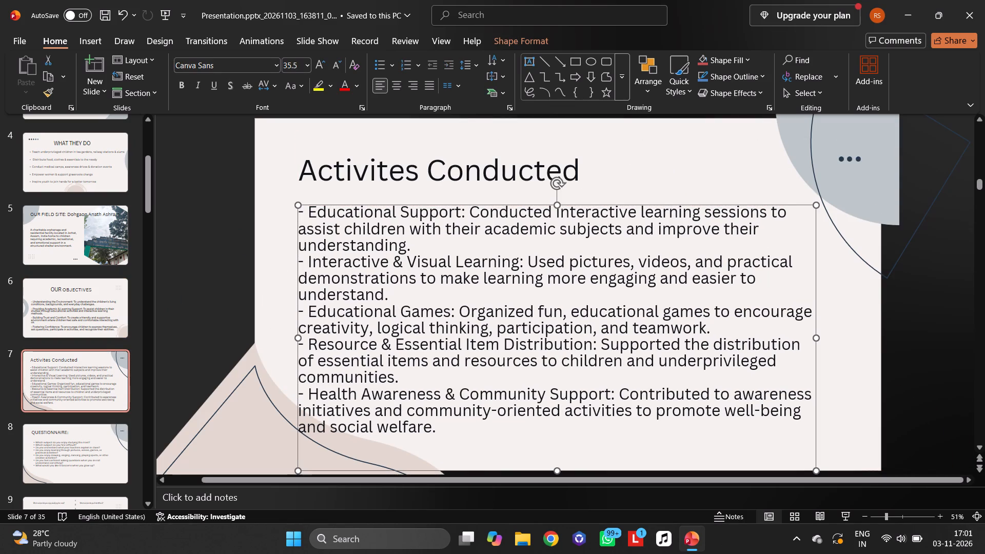
pyautogui.click(300, 211)
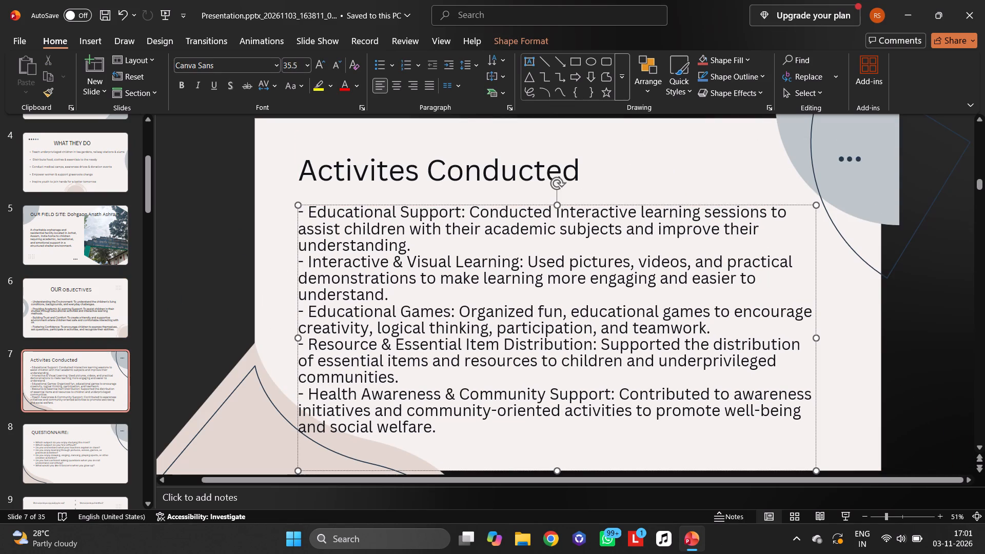
pyautogui.moveTo(300, 212); pyautogui.dragTo(551, 412)
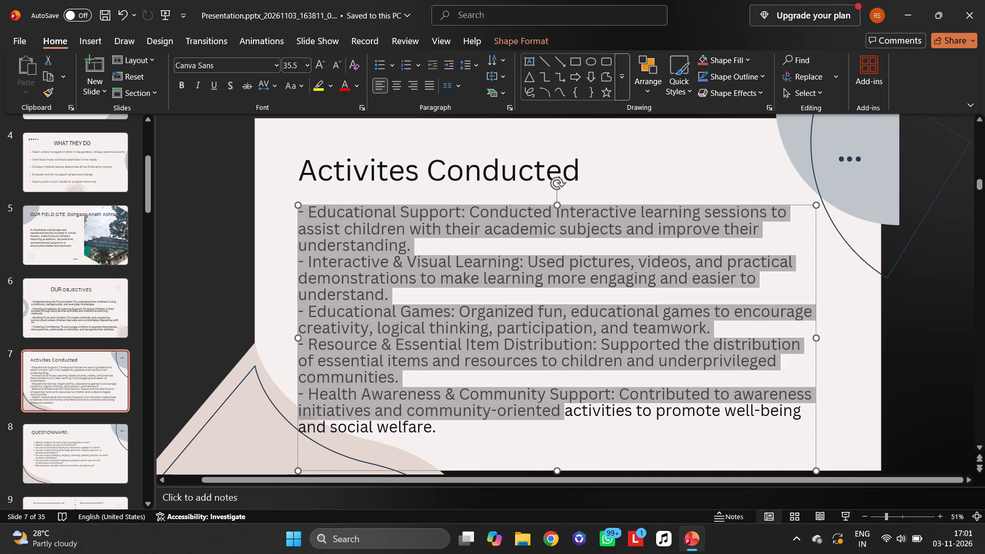
pyautogui.moveTo(551, 412); pyautogui.dragTo(581, 432)
pyautogui.click(675, 389)
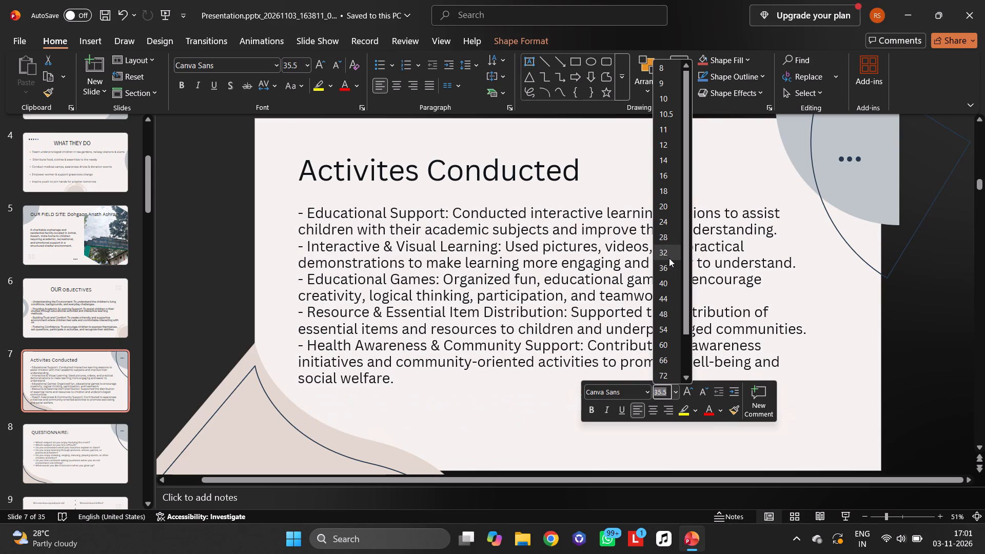
pyautogui.click(669, 258)
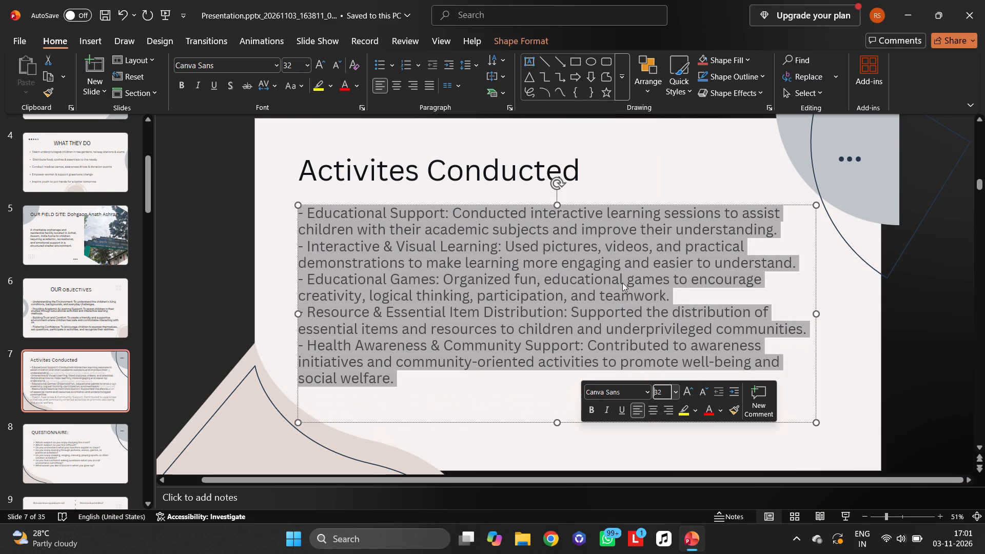
pyautogui.click(250, 306)
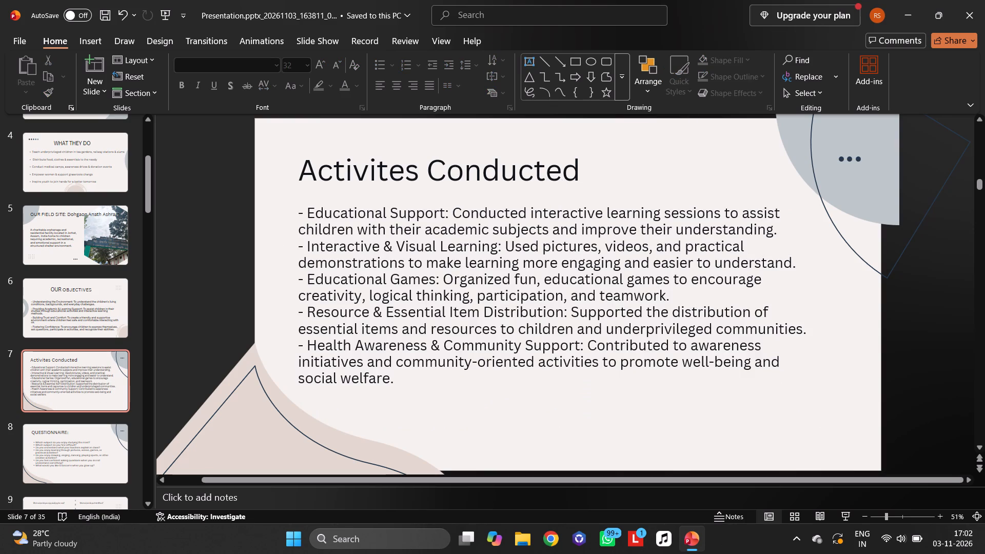
# Insert a blank line before the "Interactive & Visual Learning" point and put its leading dash back in front of the text.
pyautogui.click(298, 245)
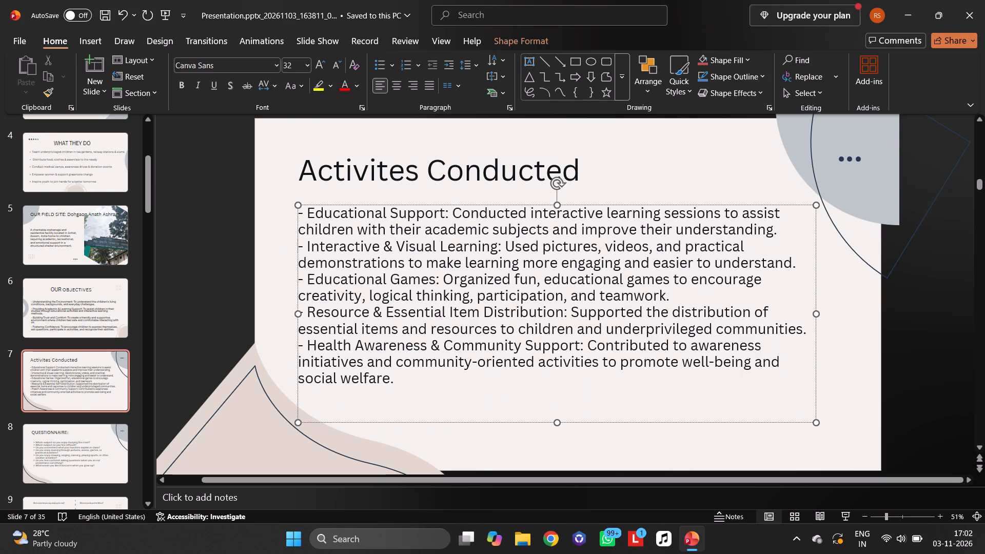
pyautogui.click(302, 246)
pyautogui.click(298, 247)
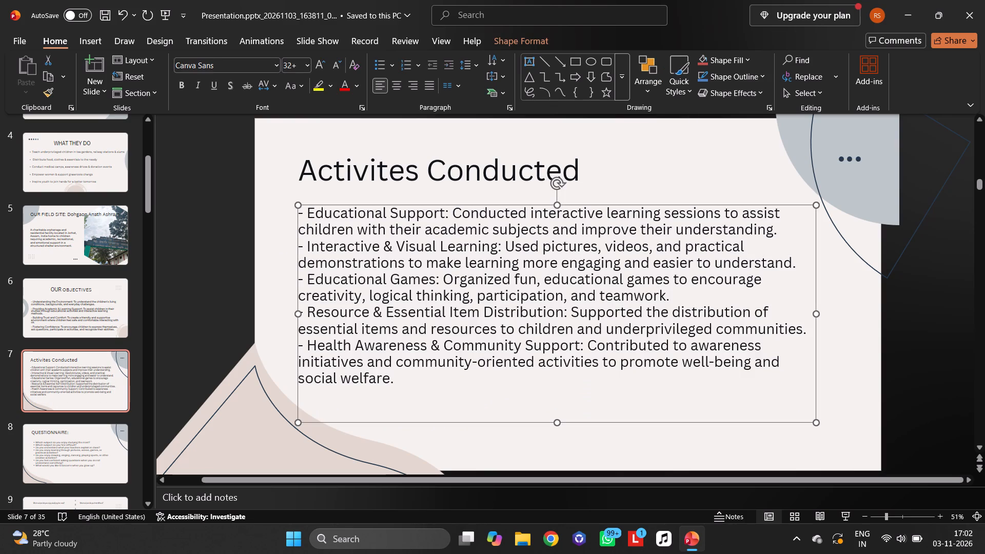
pyautogui.click(301, 246)
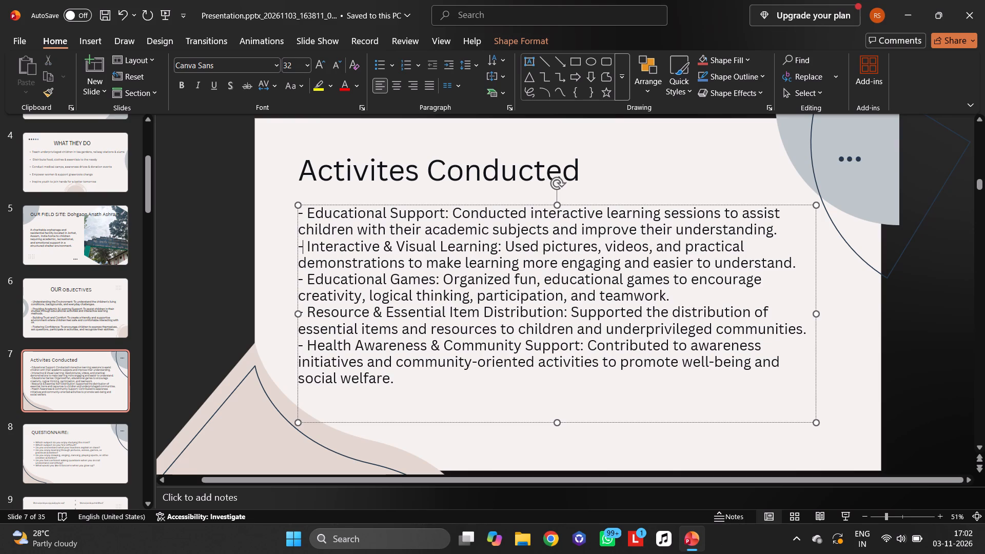
pyautogui.press('BackSpace')
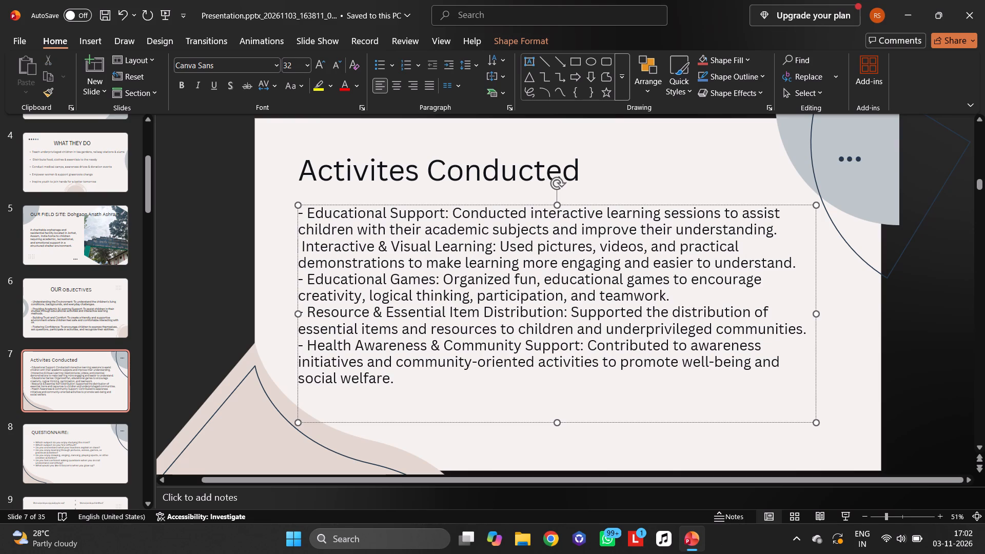
pyautogui.press('Return')
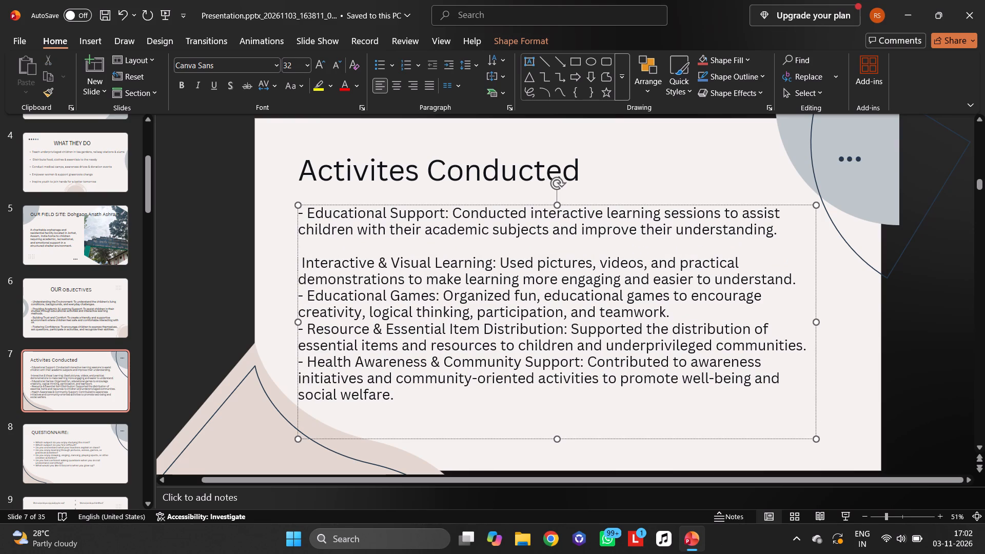
pyautogui.click(301, 264)
pyautogui.press('-')
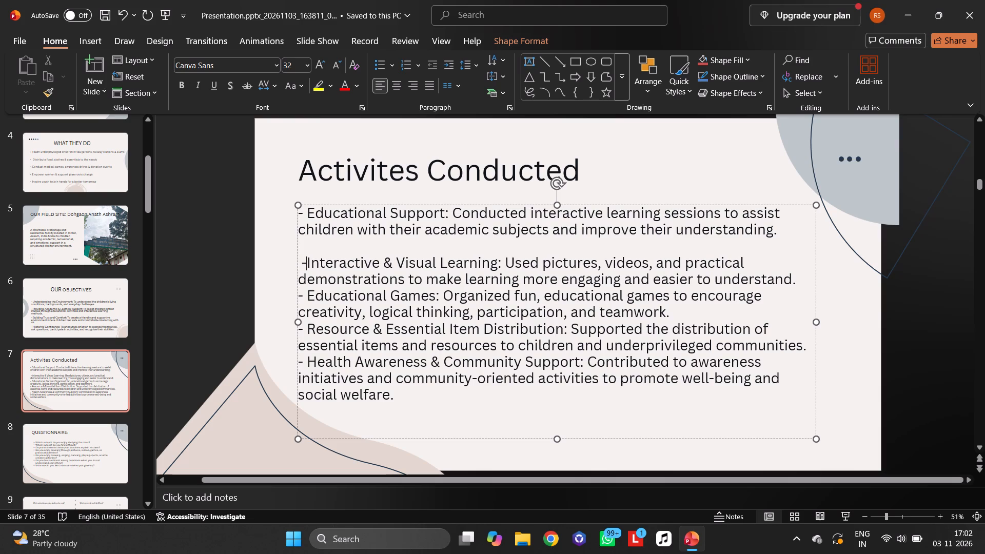
# Insert a blank line before the "Educational Games" point and put its leading dash back in front of the text.
pyautogui.click(301, 295)
pyautogui.click(298, 295)
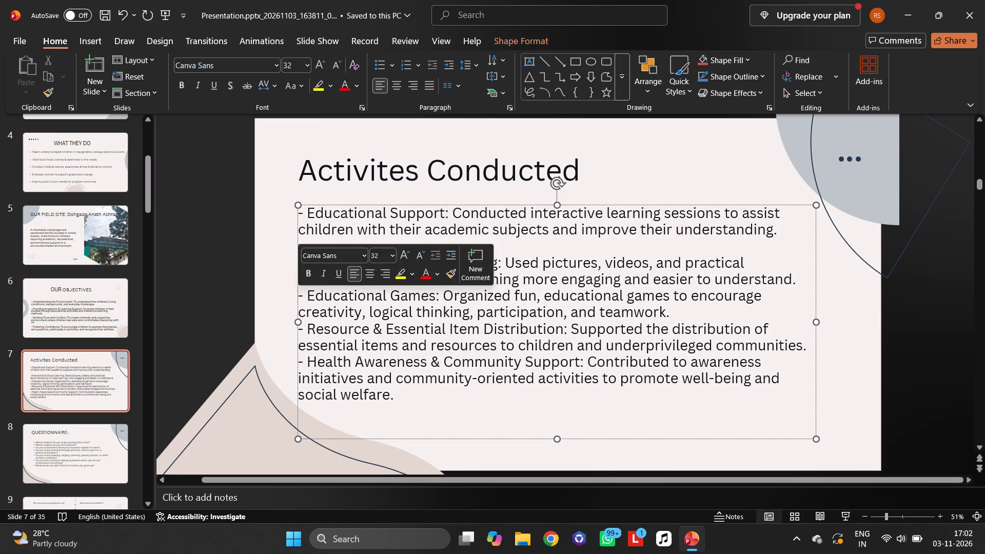
pyautogui.click(298, 295)
pyautogui.click(303, 295)
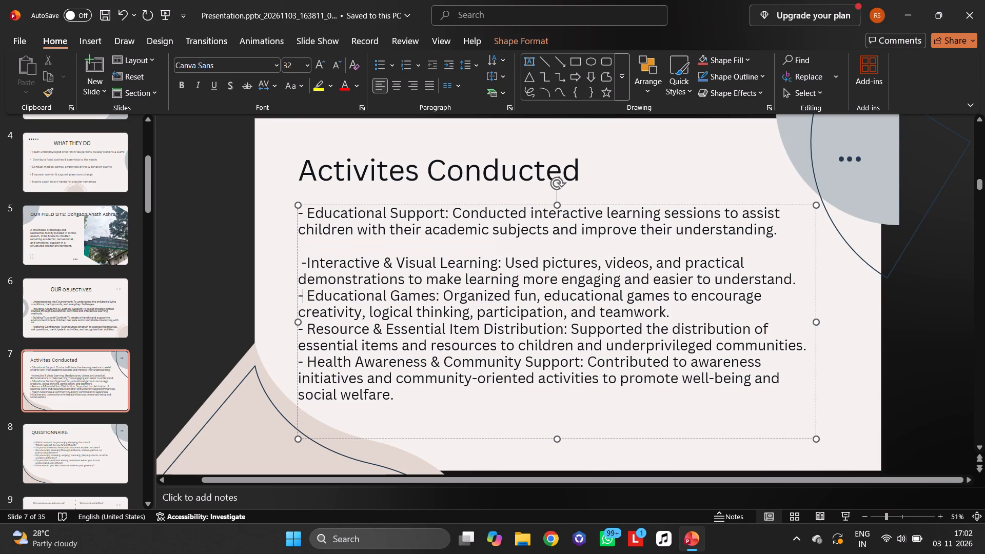
pyautogui.press('BackSpace')
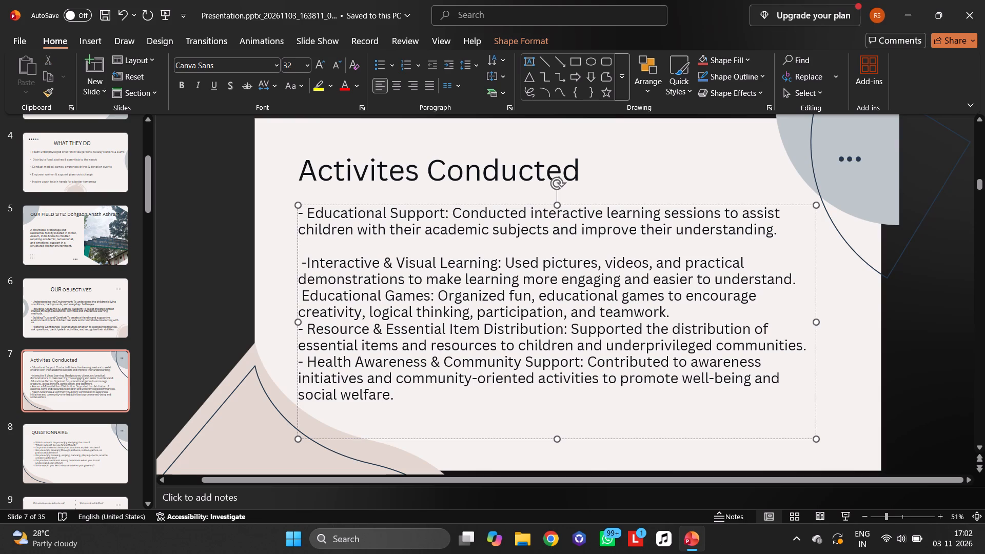
pyautogui.press('Return')
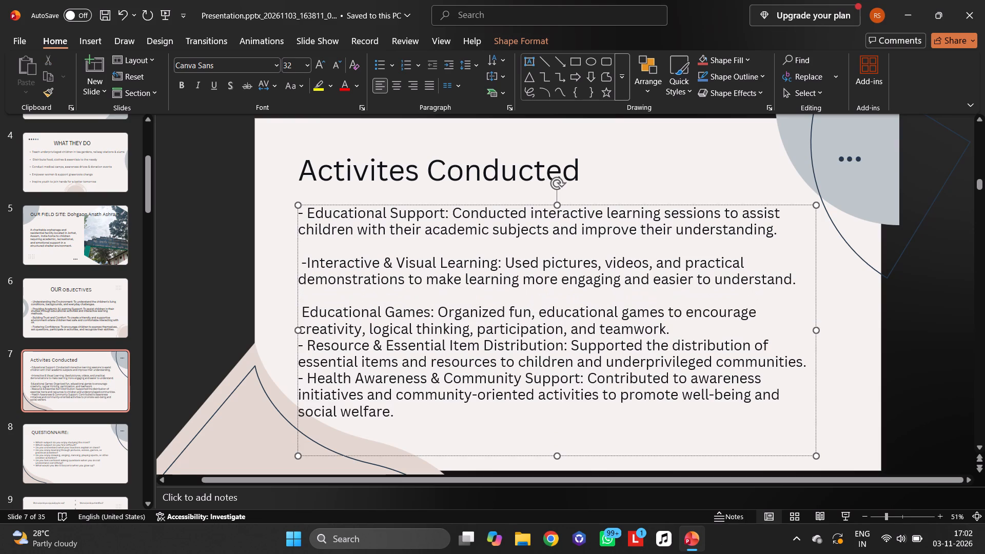
pyautogui.press('-')
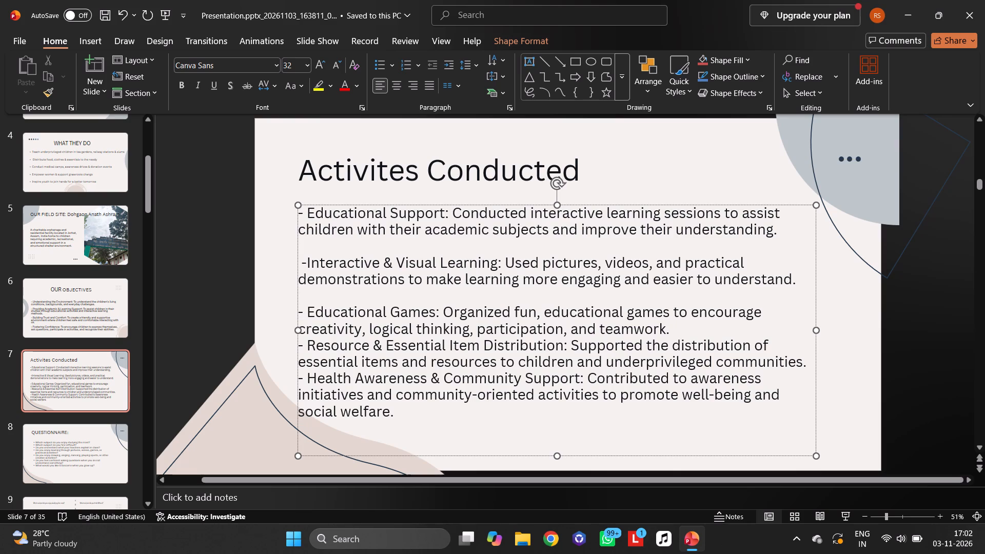
# Remove the leading dash and space from the "Resource & Essential Item Distribution" point.
pyautogui.click(306, 348)
pyautogui.press('BackSpace')
pyautogui.press('BackSpace')
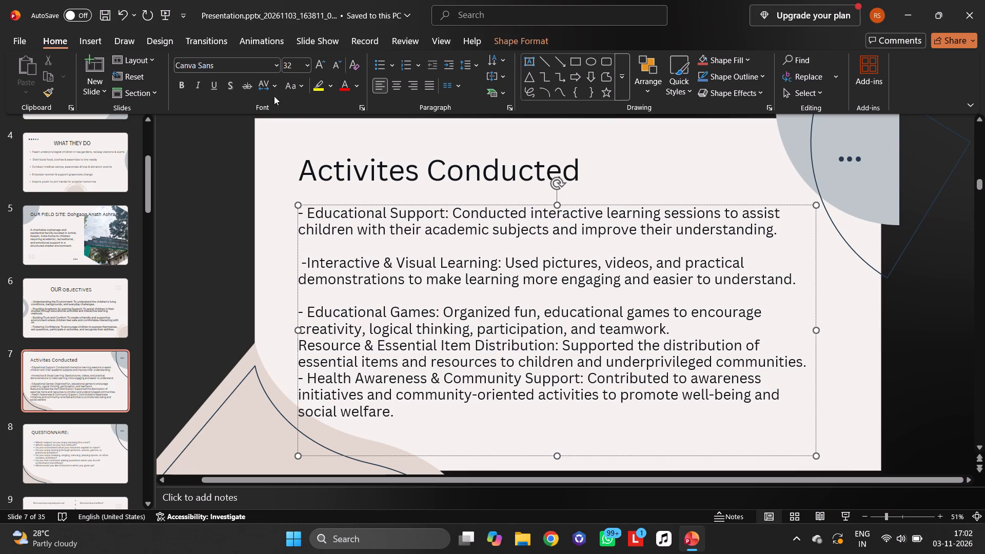
# Replace the space and dash before "Interactive & Visual Learning" with a dash followed by a space, matching the other points.
pyautogui.click(306, 263)
pyautogui.press('BackSpace')
pyautogui.press('BackSpace')
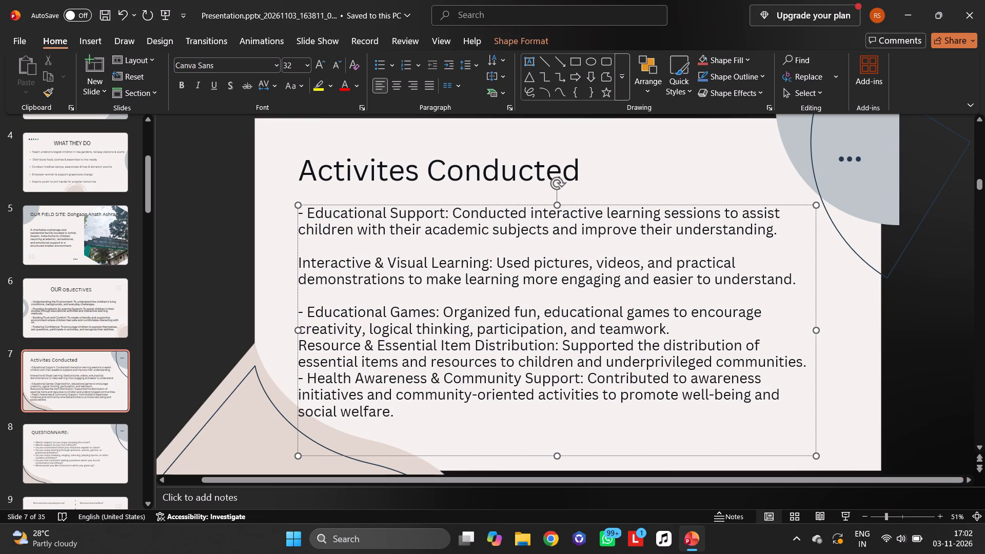
pyautogui.press('-')
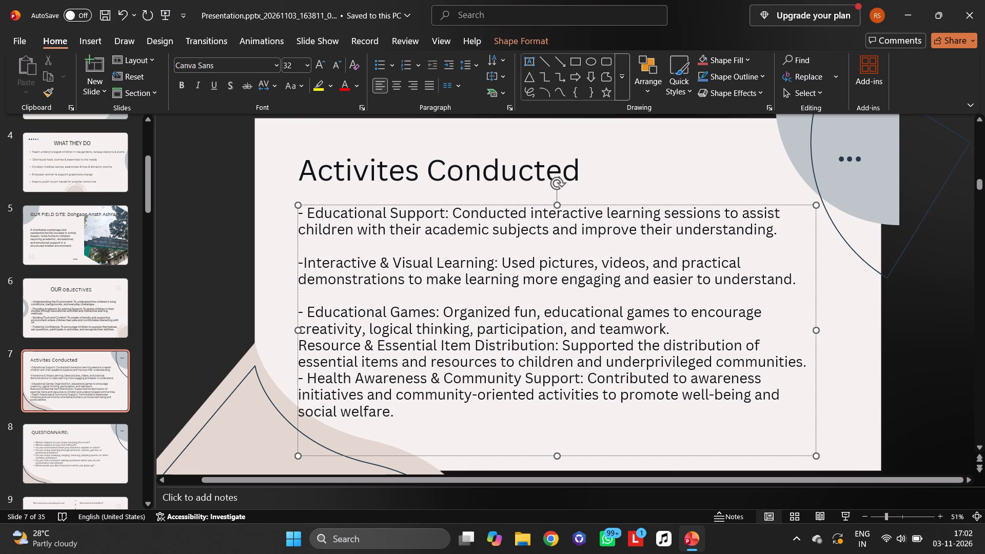
pyautogui.press('space')
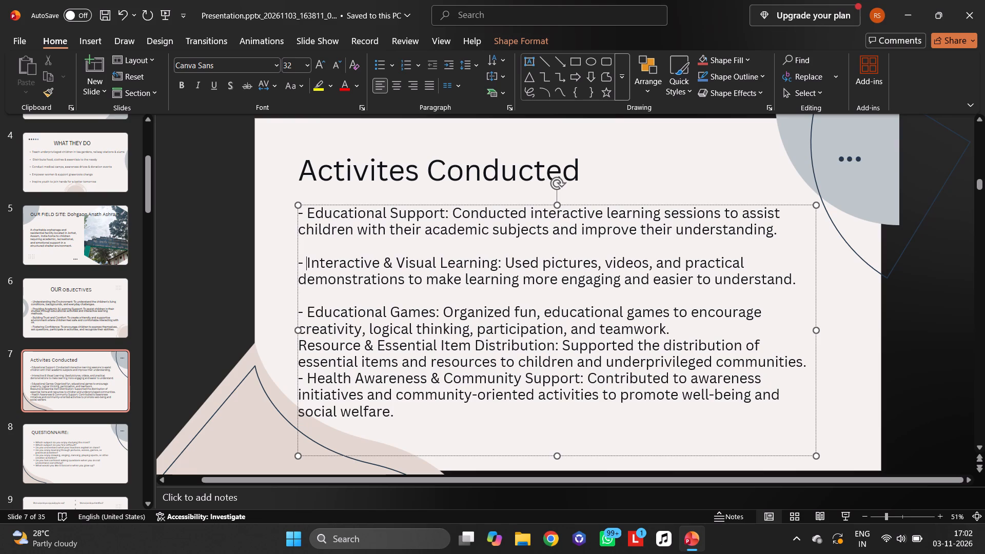
# Insert a blank line before the "Resource & Essential Item Distribution" point and start its text with a dash, a space and capital R.
pyautogui.click(300, 345)
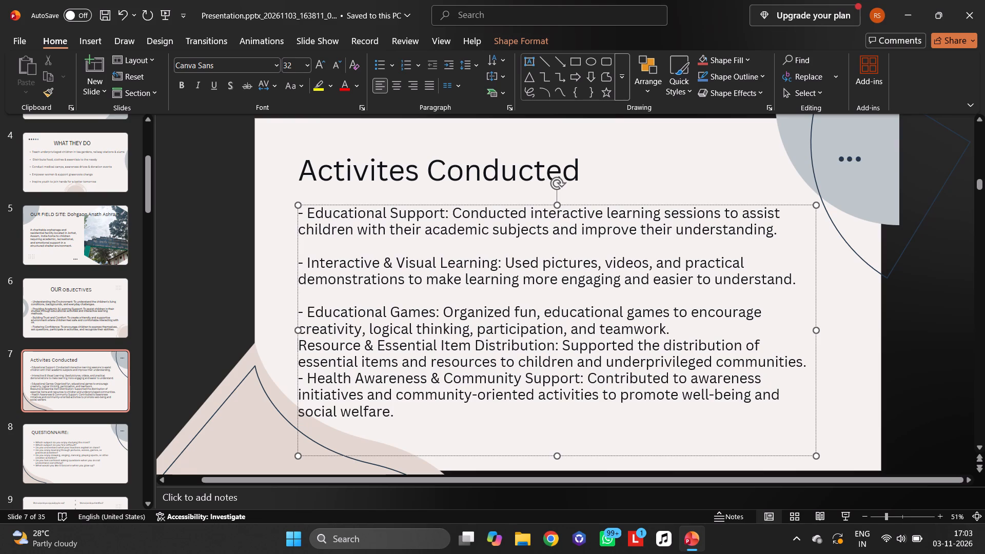
pyautogui.click(299, 345)
pyautogui.click(306, 344)
pyautogui.press('BackSpace')
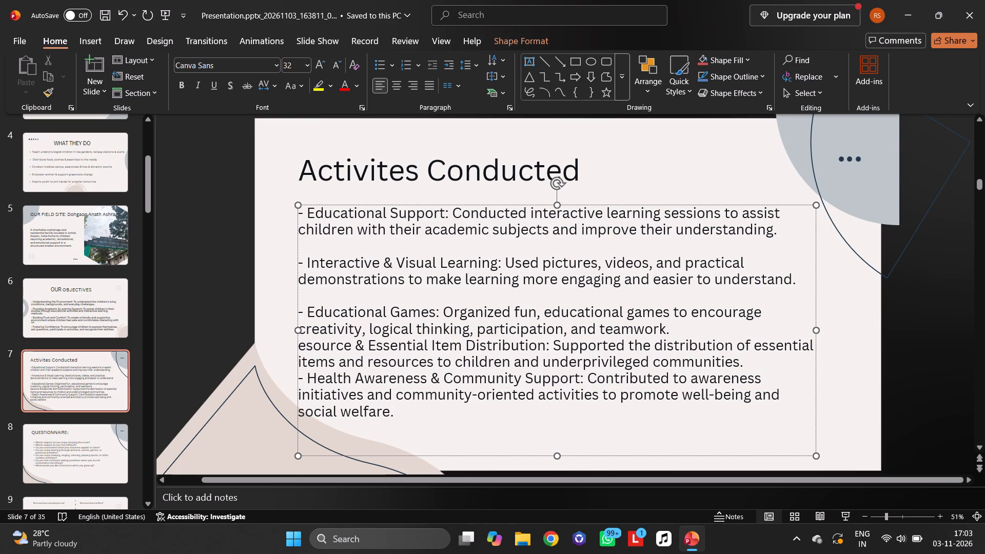
pyautogui.press('Return')
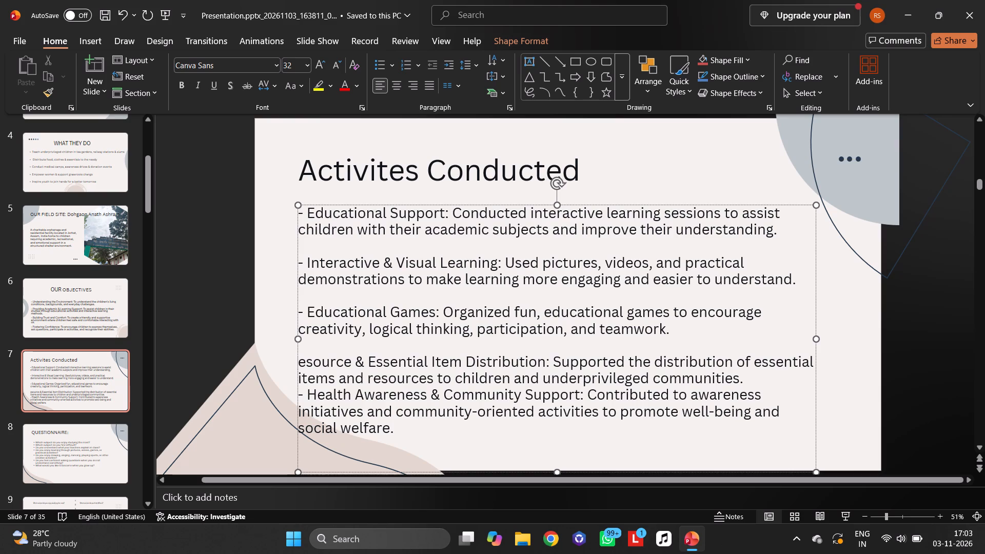
pyautogui.press('-')
pyautogui.press('space')
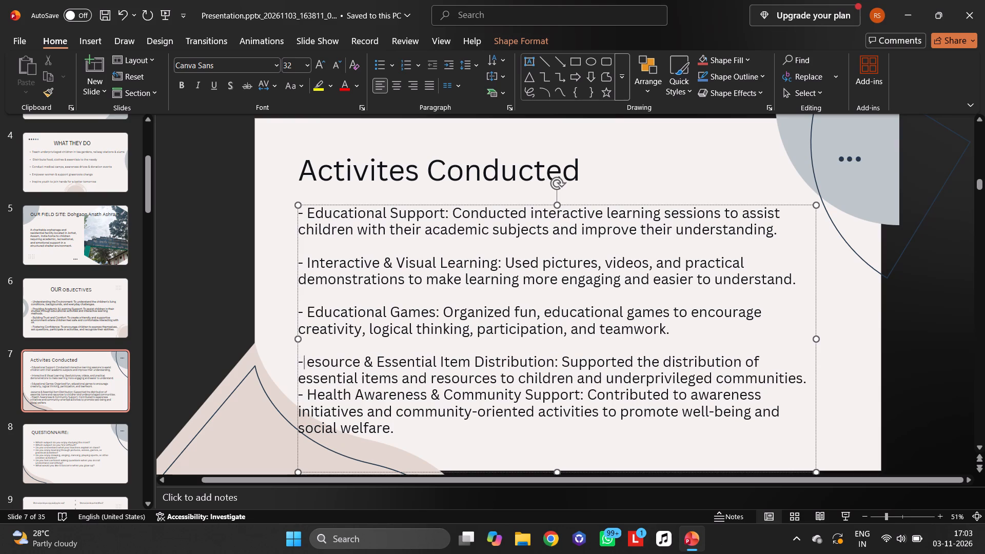
pyautogui.hotkey('shift', 'r')
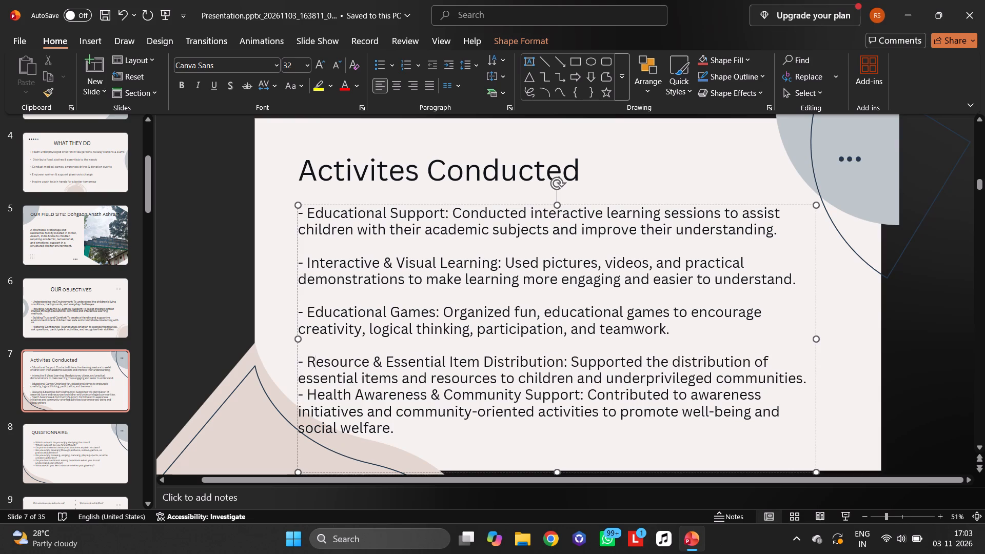
# Insert a blank line before the "Health Awareness & Community Support" point and restore its leading dash and space.
pyautogui.click(306, 394)
pyautogui.press('BackSpace')
pyautogui.press('BackSpace')
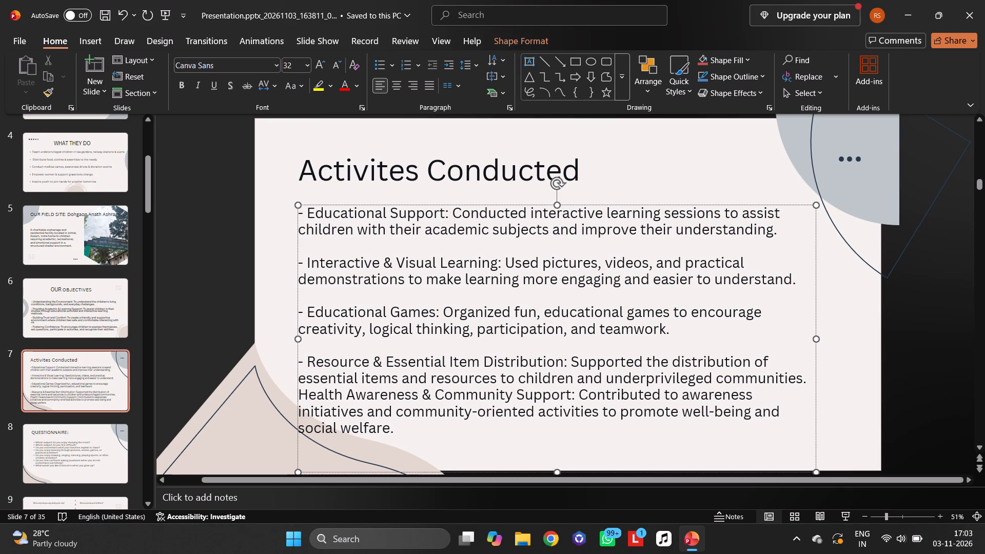
pyautogui.press('Return')
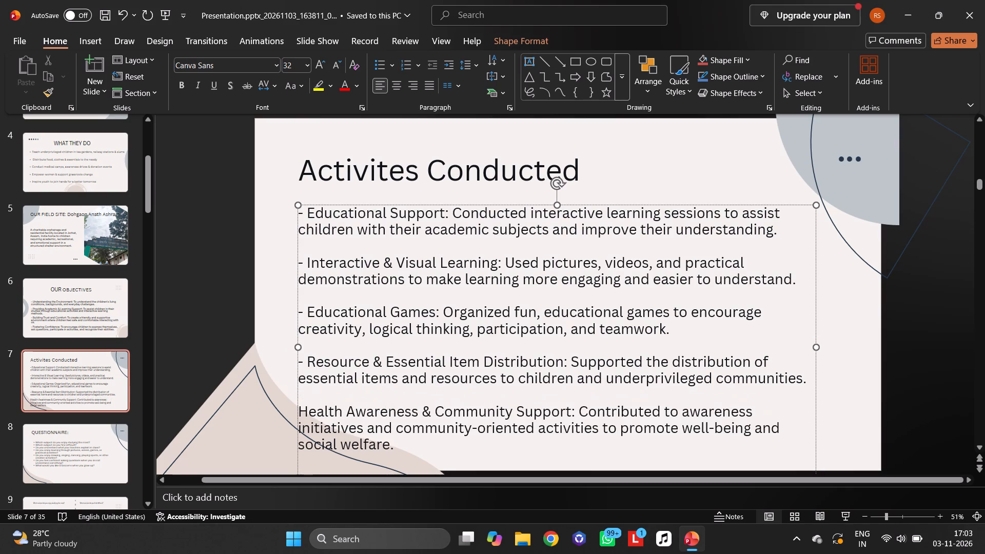
pyautogui.press('-')
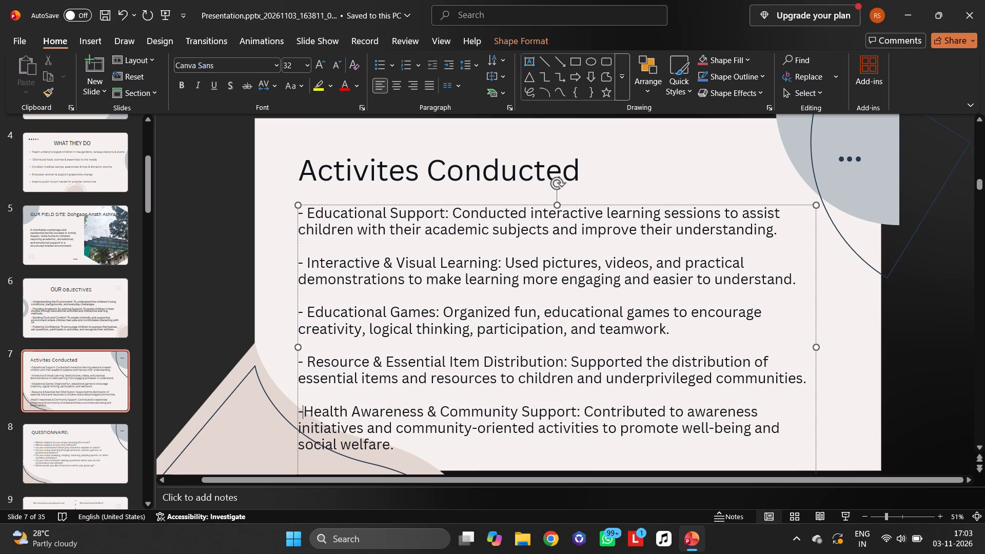
pyautogui.press('space')
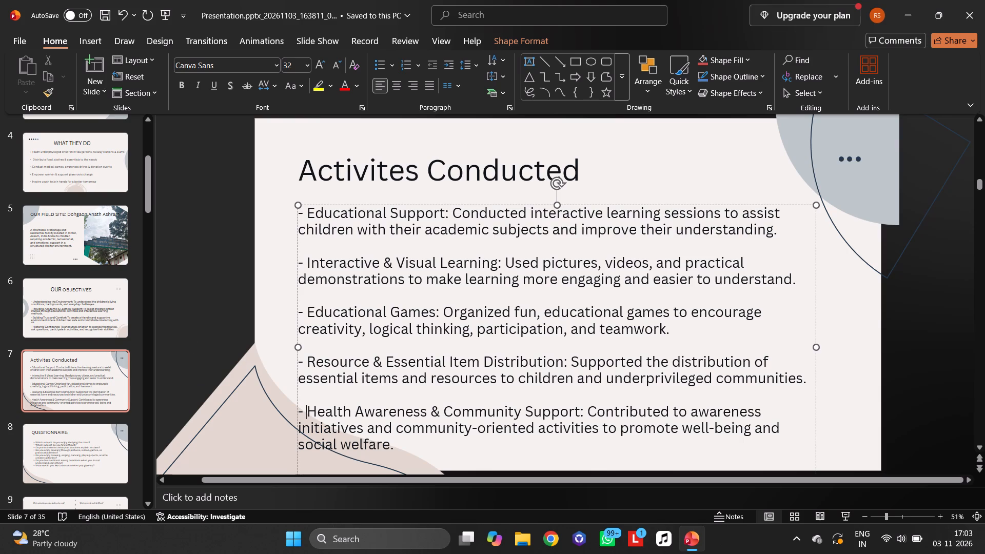
# Move the "Activites Conducted" title slightly higher on the slide to leave more space above the body text.
pyautogui.moveTo(303, 170); pyautogui.dragTo(298, 166)
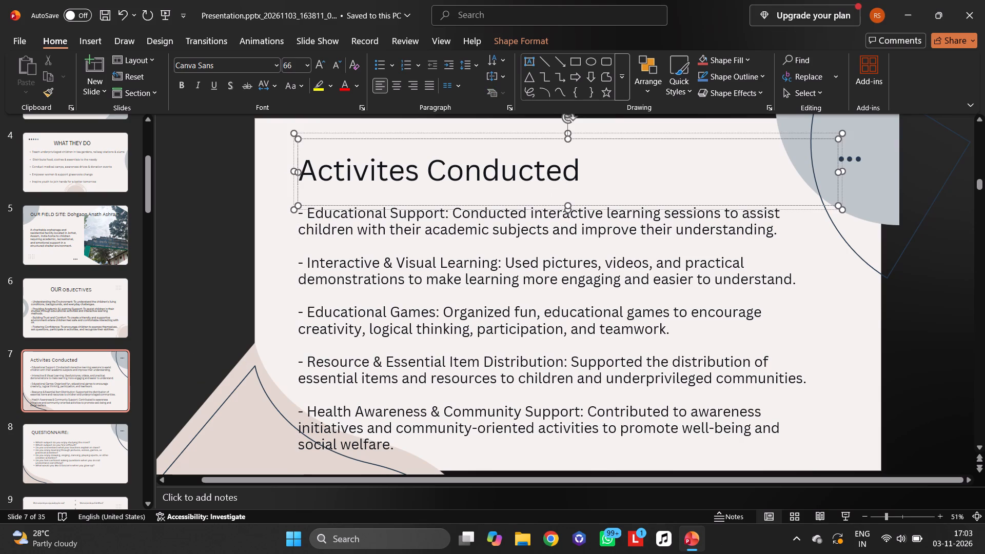
pyautogui.moveTo(298, 166); pyautogui.dragTo(295, 155)
pyautogui.moveTo(297, 161); pyautogui.dragTo(297, 144)
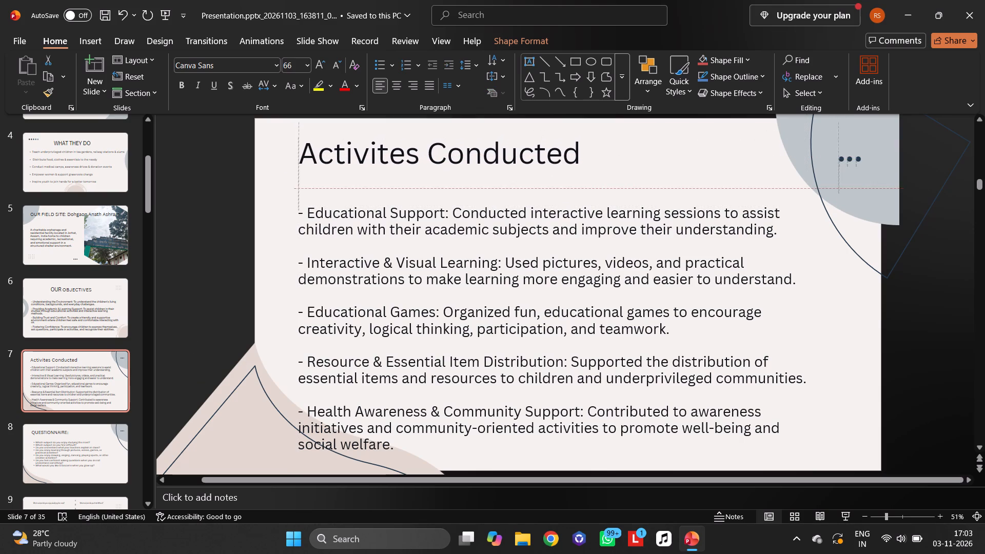
pyautogui.moveTo(297, 144); pyautogui.dragTo(293, 145)
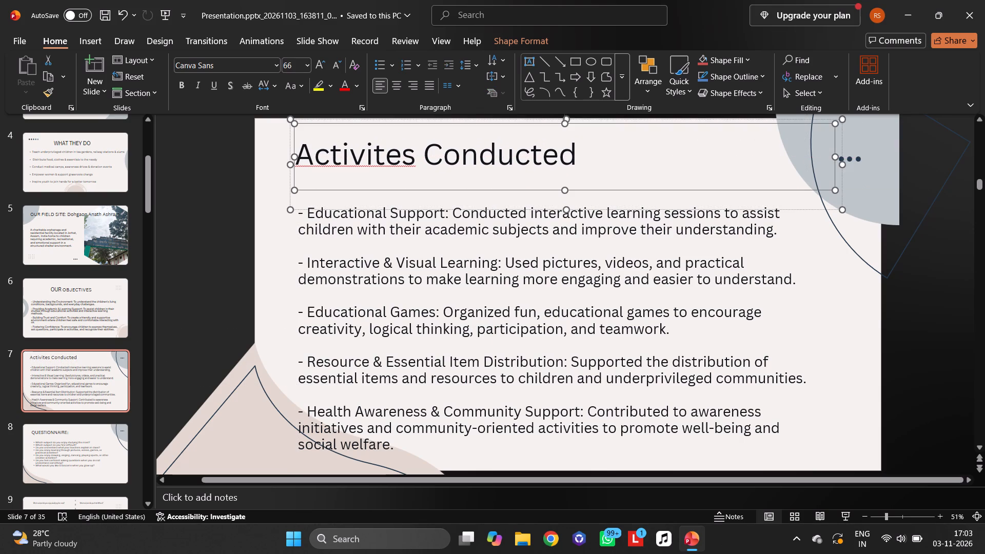
# Move the body text box slightly up, closer beneath the "Activites Conducted" title.
pyautogui.click(299, 227)
pyautogui.moveTo(299, 227); pyautogui.dragTo(293, 212)
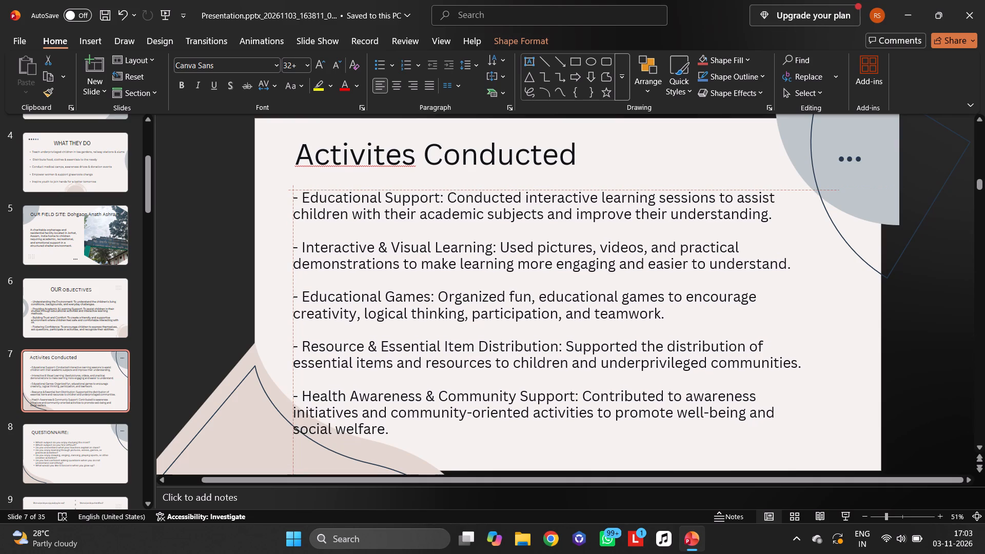
pyautogui.moveTo(293, 212); pyautogui.dragTo(299, 217)
# Correct the misspelled title word "Activites" to "Activities" using the spelling suggestion.
pyautogui.click(301, 162)
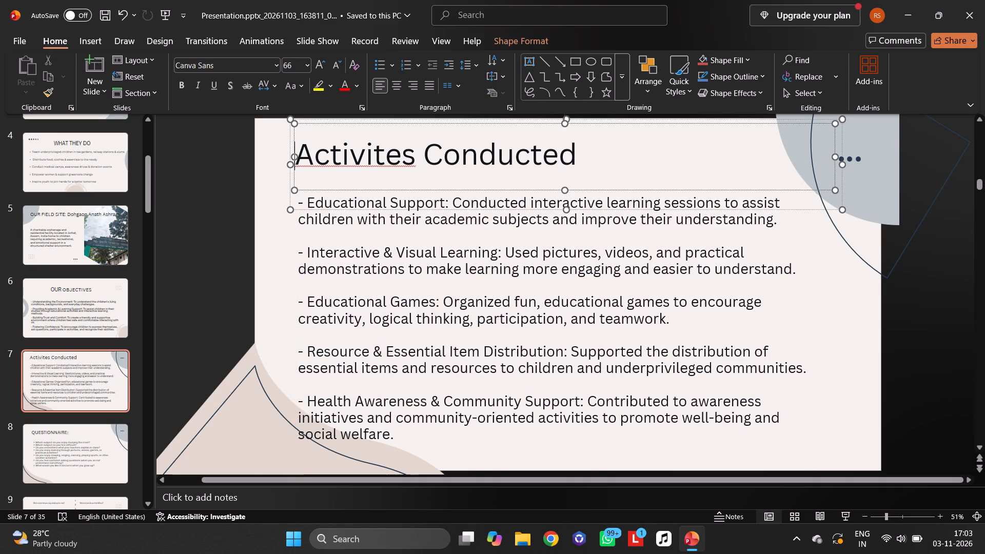
pyautogui.click(301, 162)
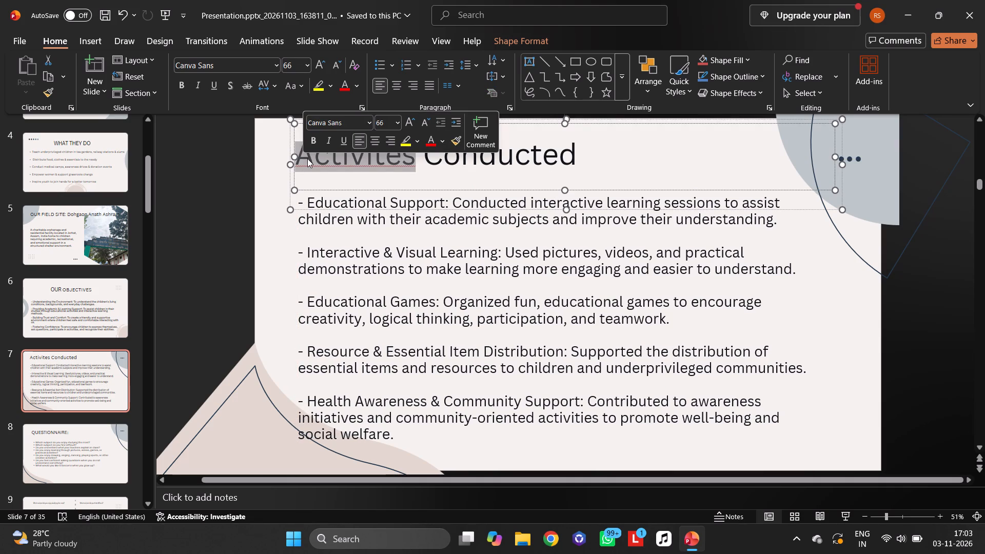
pyautogui.rightClick(307, 159)
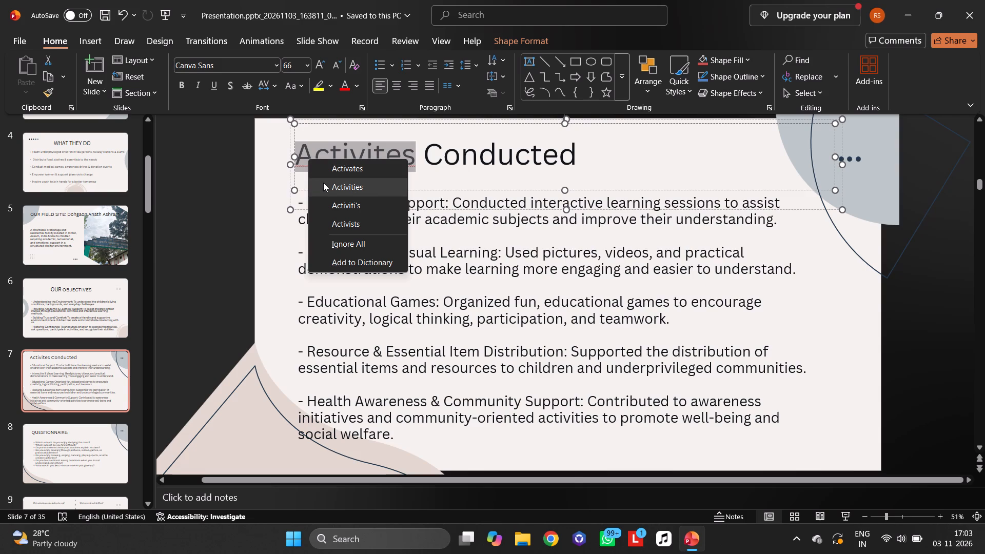
pyautogui.click(323, 183)
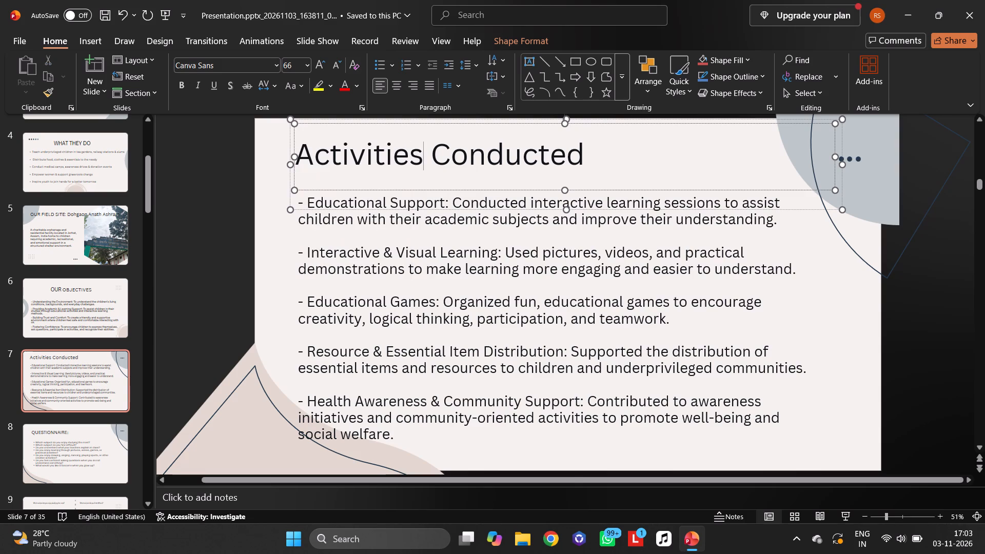
pyautogui.rightClick(367, 157)
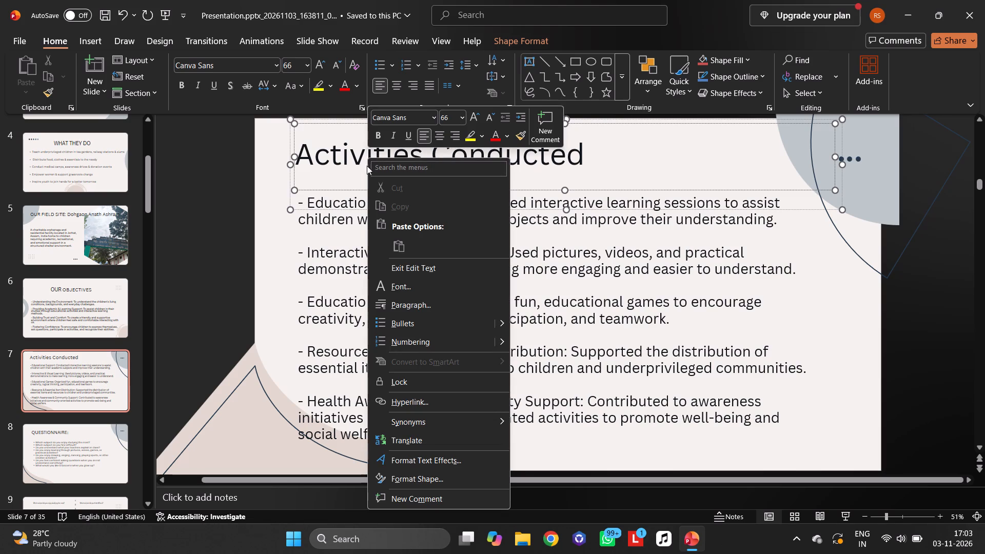
pyautogui.click(221, 170)
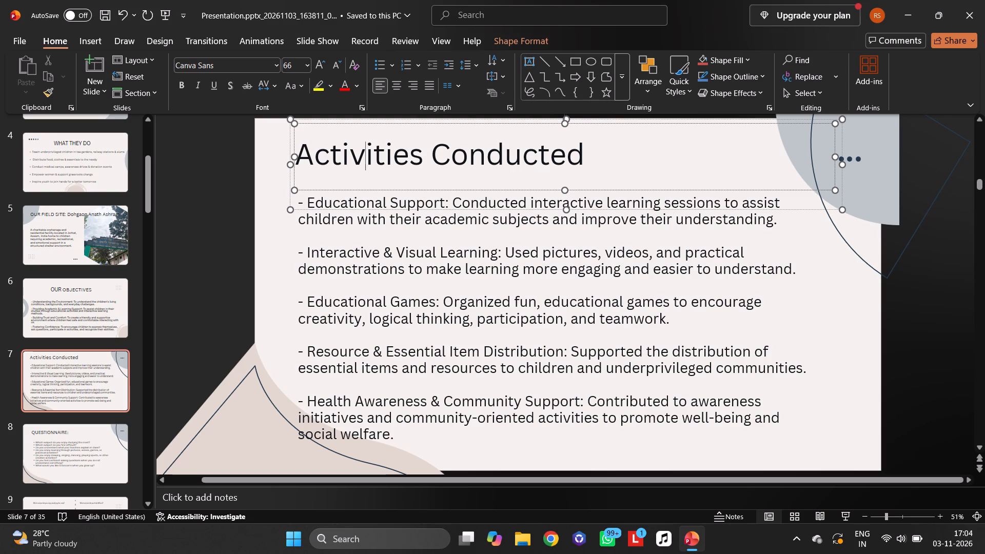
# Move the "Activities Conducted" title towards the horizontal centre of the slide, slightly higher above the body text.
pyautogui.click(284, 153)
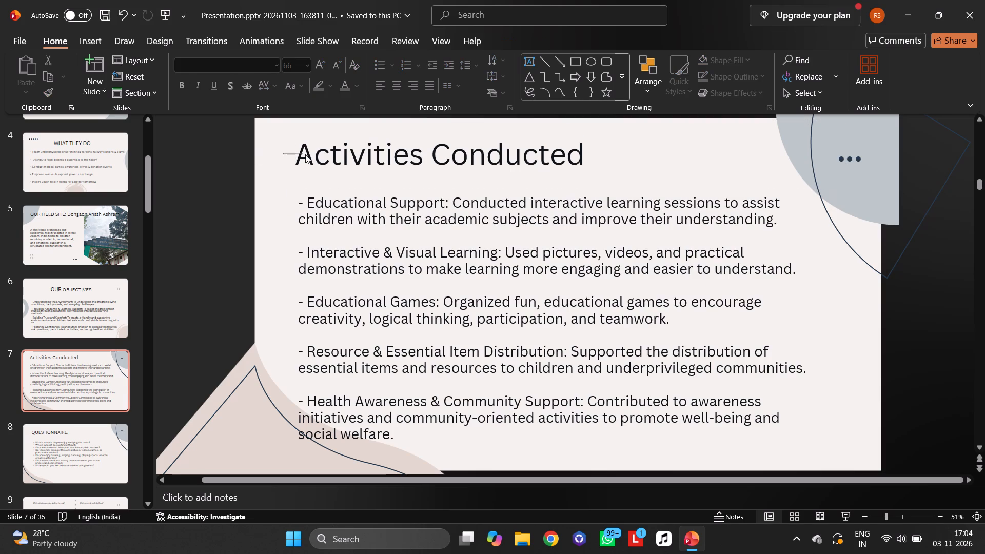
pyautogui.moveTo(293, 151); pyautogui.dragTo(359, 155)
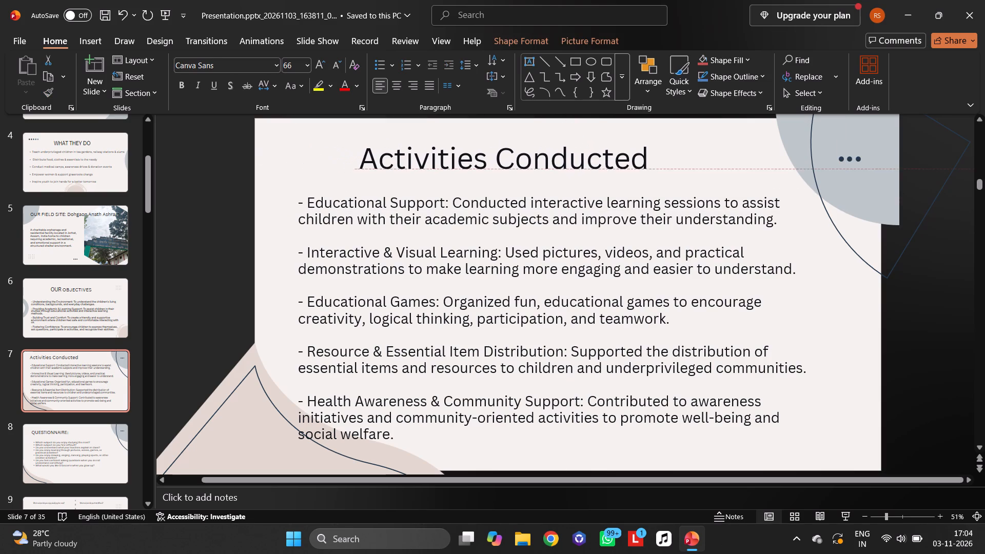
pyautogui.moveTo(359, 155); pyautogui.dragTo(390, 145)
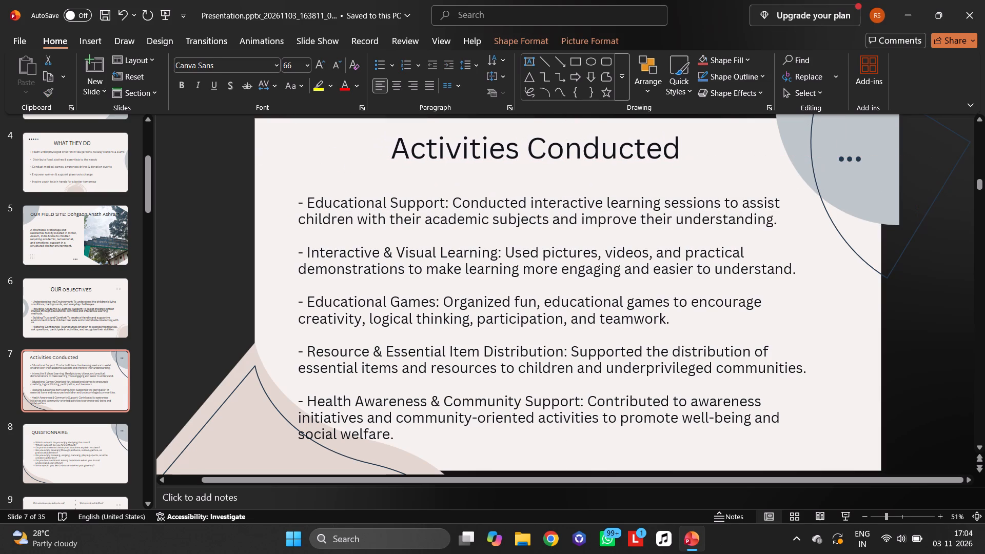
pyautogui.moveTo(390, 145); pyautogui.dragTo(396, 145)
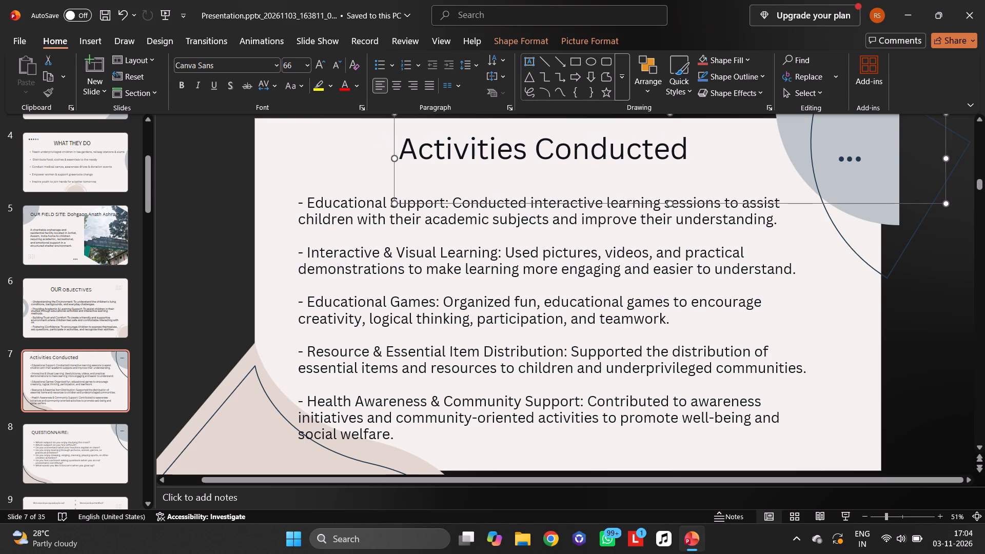
# Check the "QUESTIONNAIRE:" slide, and align the "Activities Conducted" title with the left edge of its body text.
pyautogui.click(86, 446)
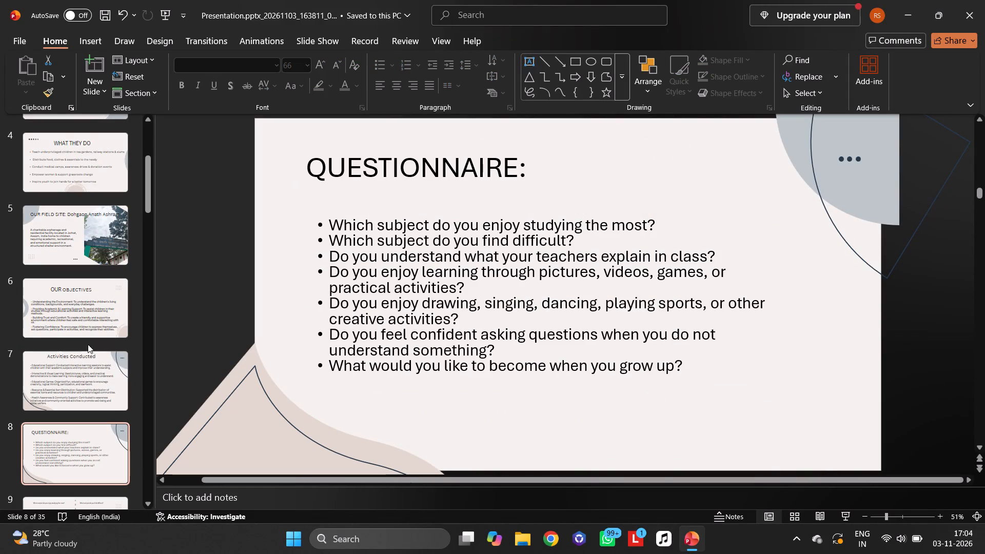
pyautogui.click(84, 377)
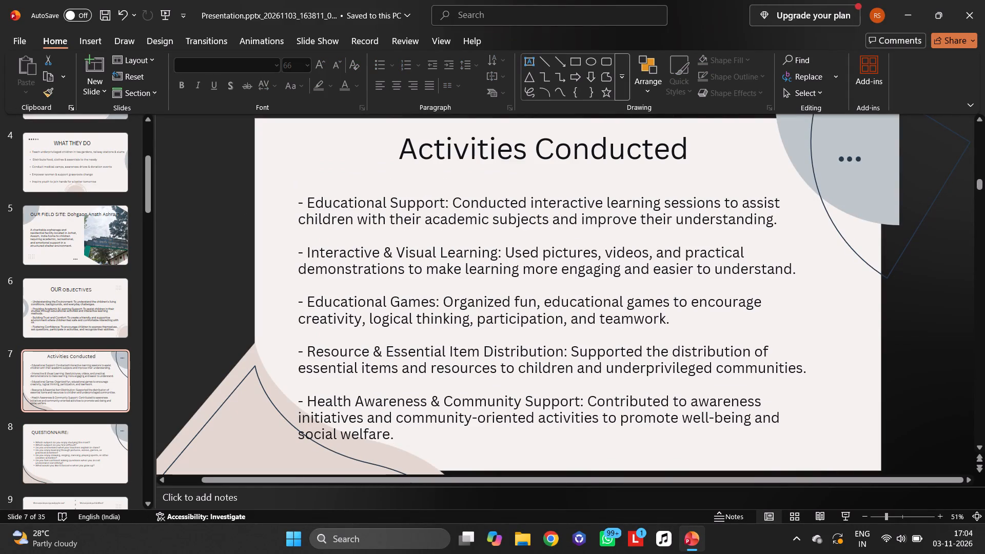
pyautogui.moveTo(395, 149); pyautogui.dragTo(306, 152)
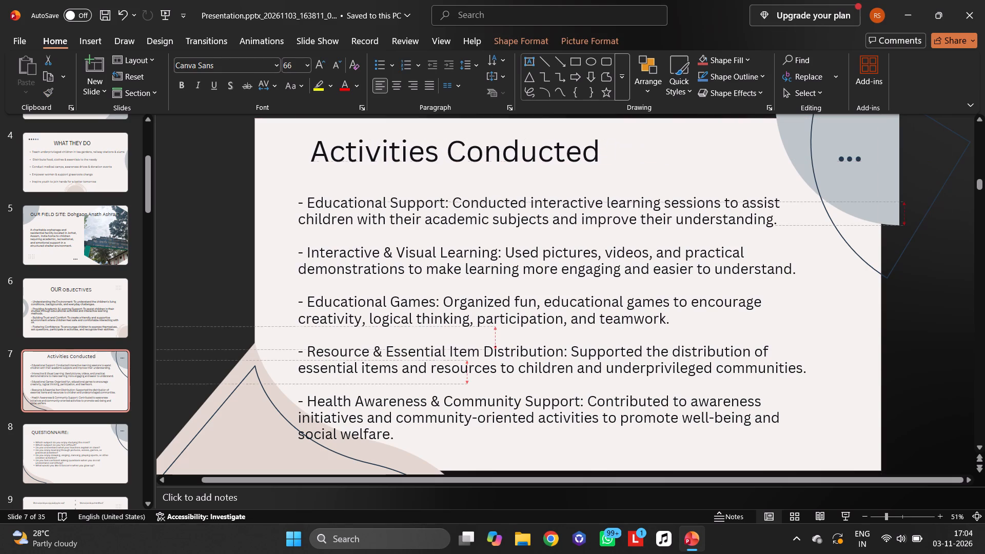
pyautogui.moveTo(306, 152); pyautogui.dragTo(294, 155)
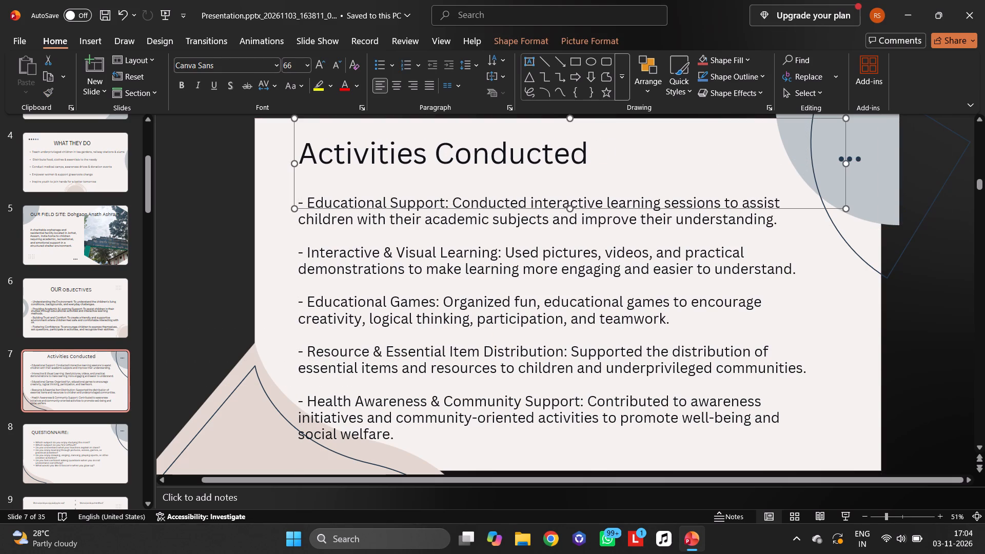
# Add a colon to the end of the "Activities Conducted" title.
pyautogui.click(587, 157)
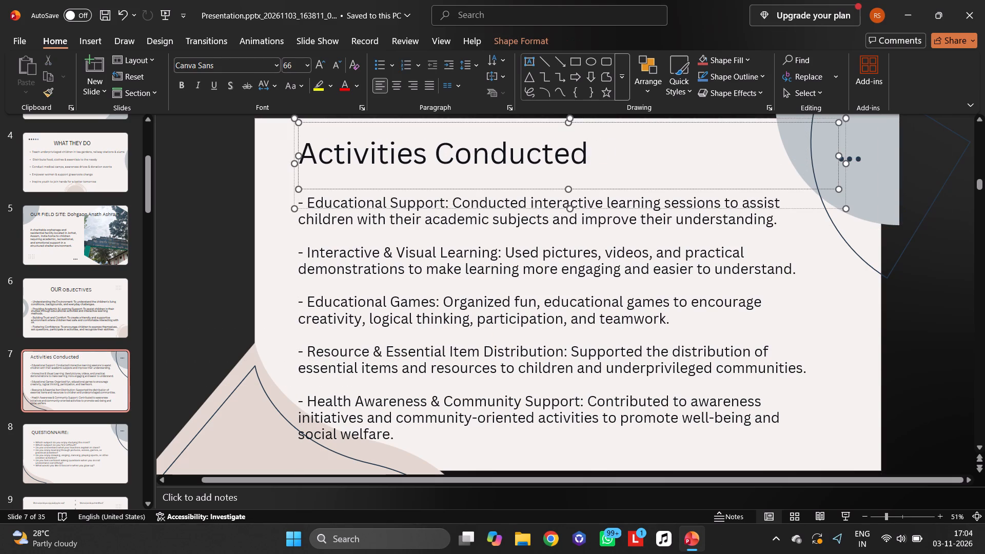
pyautogui.press(';')
pyautogui.press('BackSpace')
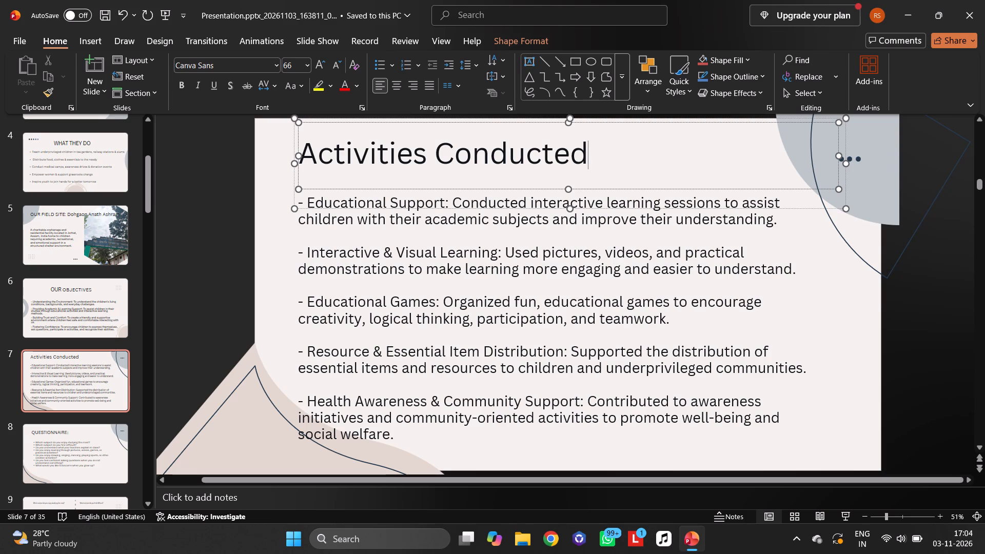
pyautogui.hotkey('shift', ':')
# On slide 6, move the "OUR OBJECTIVES" title from the centre to above the left edge of the body text.
pyautogui.click(80, 294)
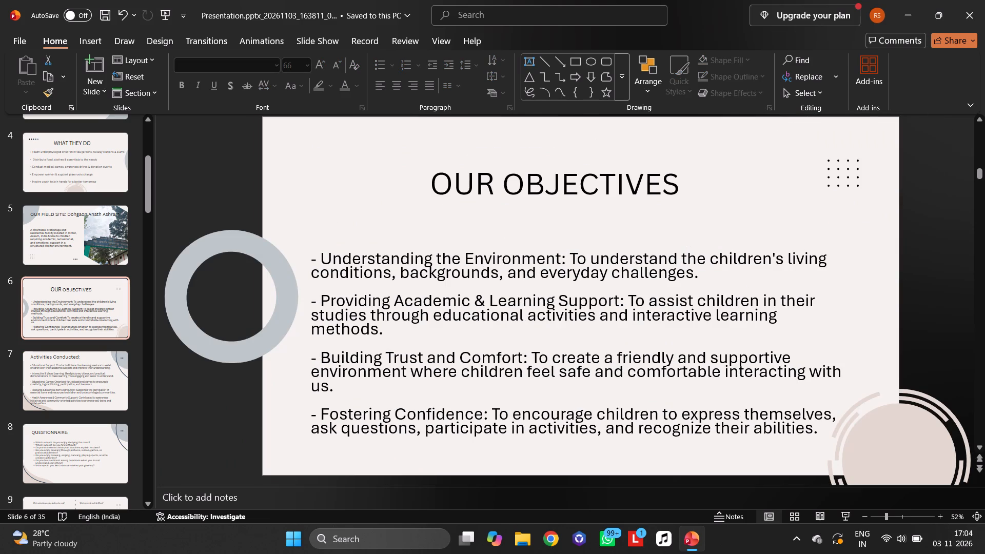
pyautogui.moveTo(434, 182); pyautogui.dragTo(424, 183)
pyautogui.moveTo(440, 185); pyautogui.dragTo(423, 184)
pyautogui.moveTo(426, 180); pyautogui.dragTo(353, 188)
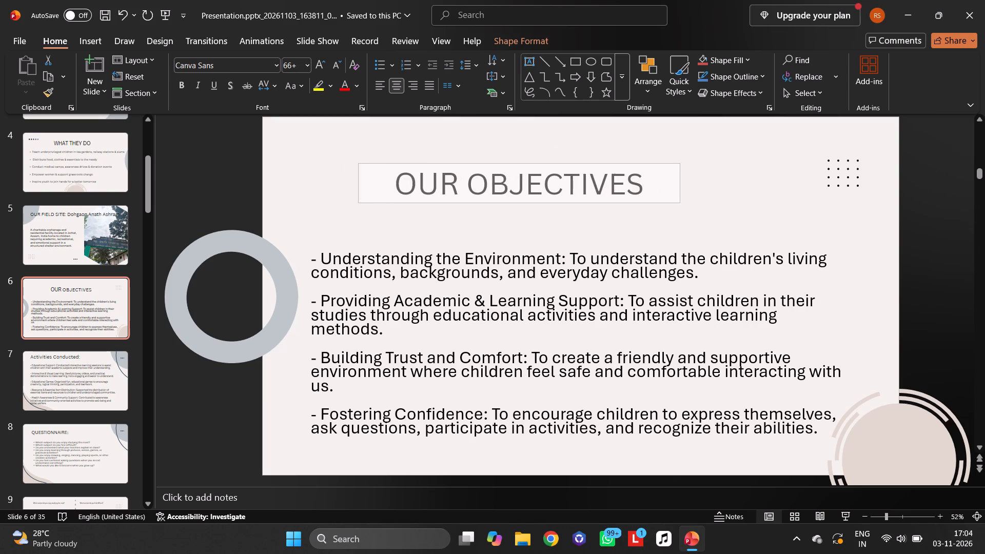
pyautogui.moveTo(353, 188); pyautogui.dragTo(383, 187)
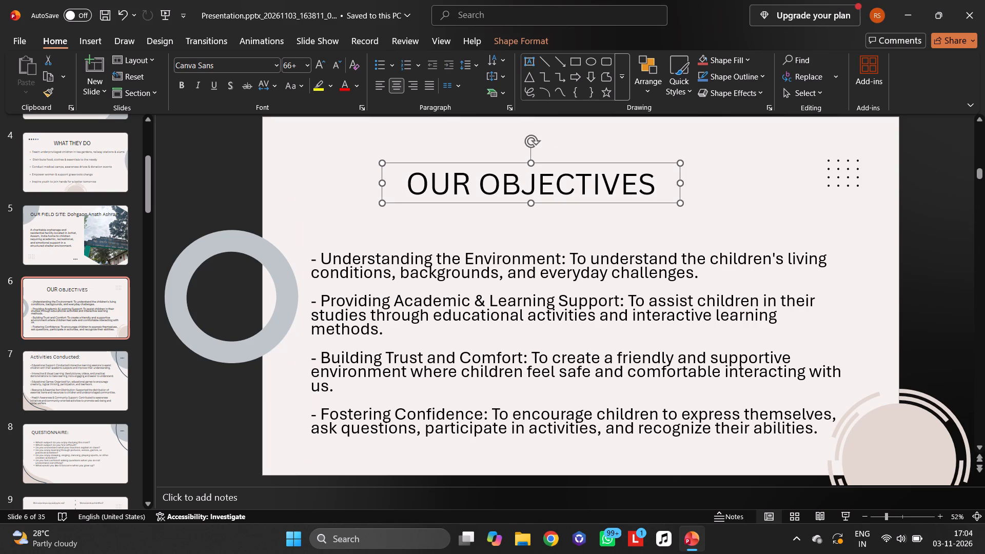
pyautogui.moveTo(407, 176); pyautogui.dragTo(393, 180)
pyautogui.moveTo(361, 182); pyautogui.dragTo(354, 184)
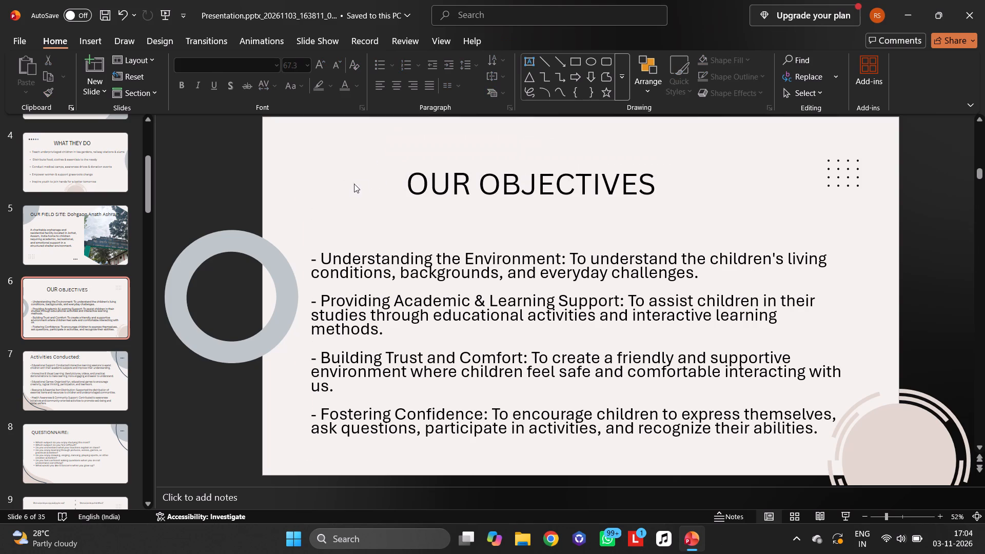
pyautogui.moveTo(387, 183); pyautogui.dragTo(288, 184)
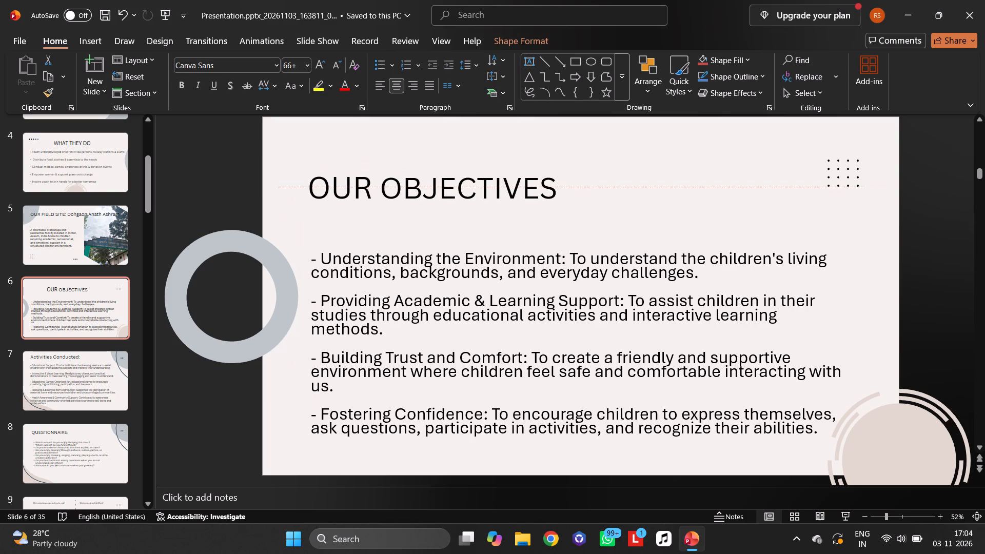
pyautogui.moveTo(288, 184); pyautogui.dragTo(298, 231)
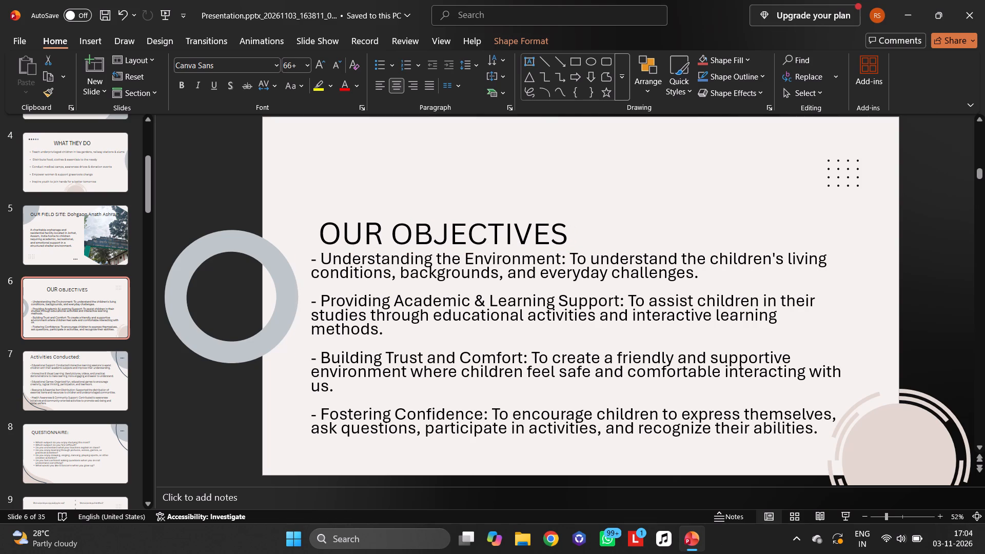
pyautogui.moveTo(298, 231); pyautogui.dragTo(281, 201)
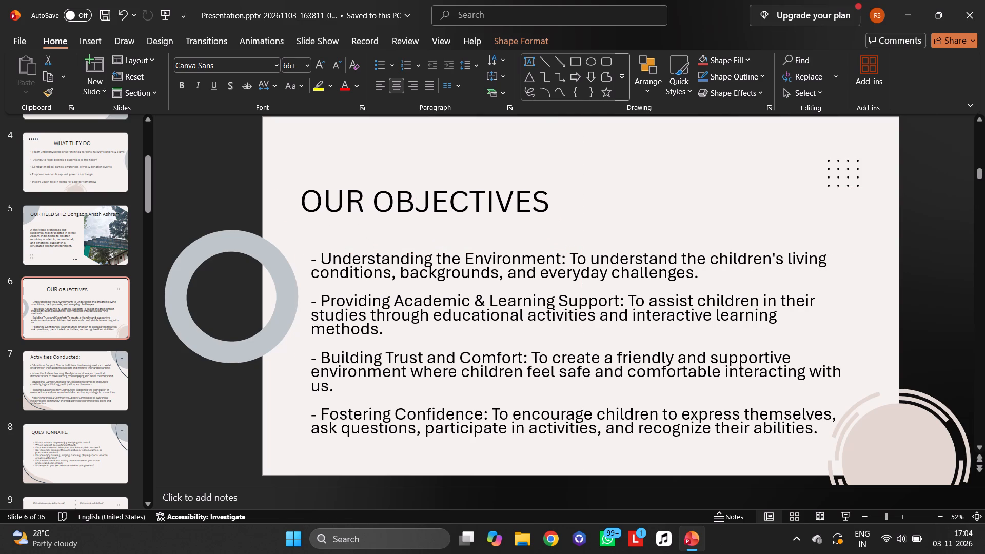
pyautogui.moveTo(281, 201); pyautogui.dragTo(291, 183)
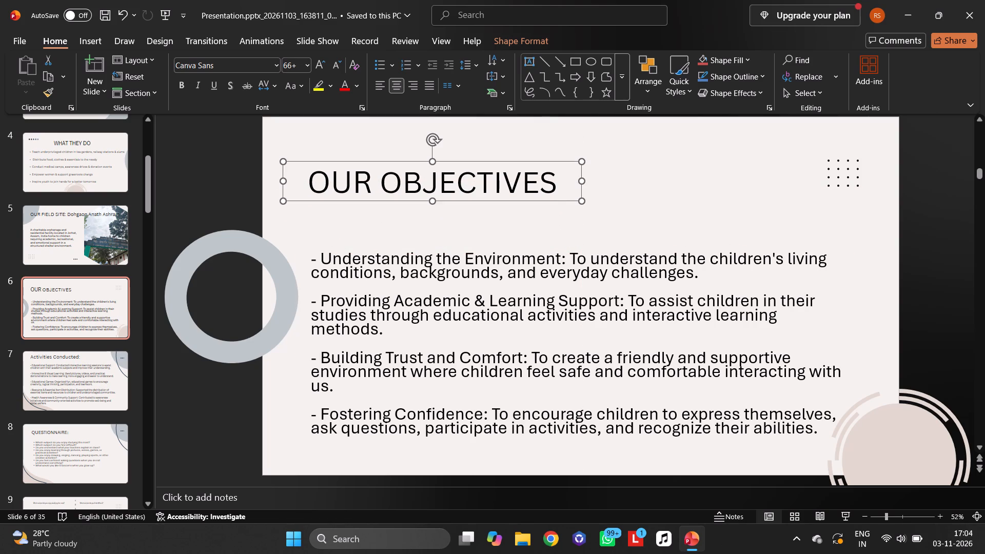
# Add a colon to the end of the "OUR OBJECTIVES" title.
pyautogui.click(555, 185)
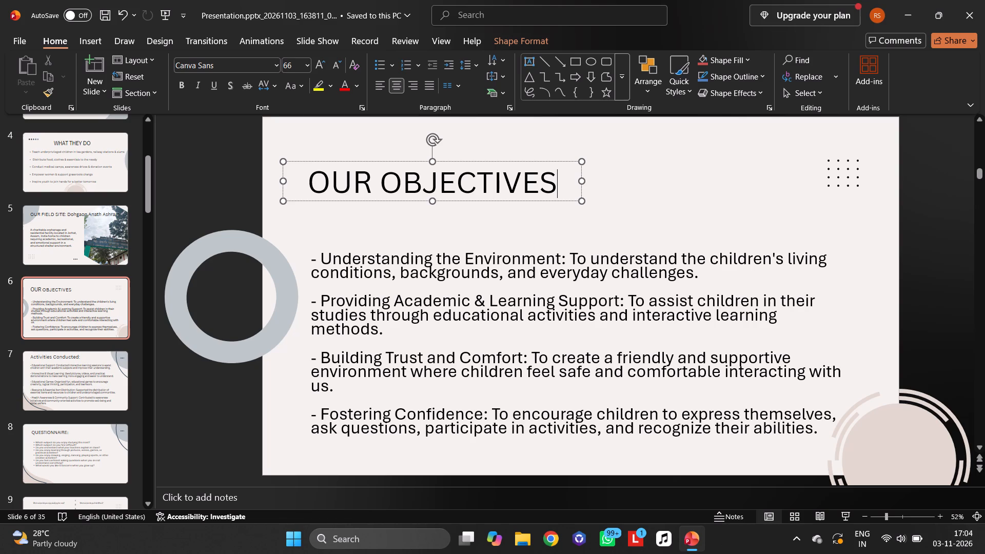
pyautogui.press(';')
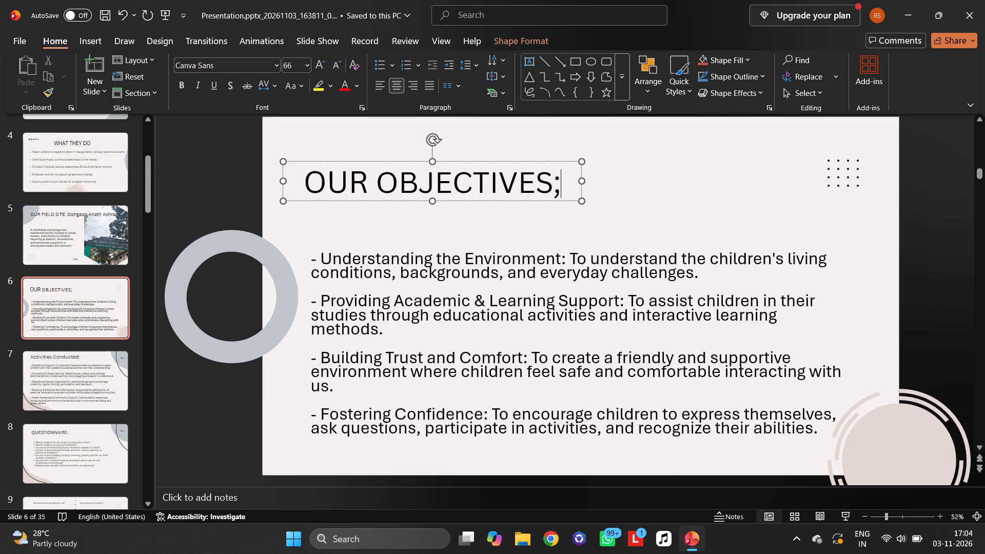
pyautogui.press('BackSpace')
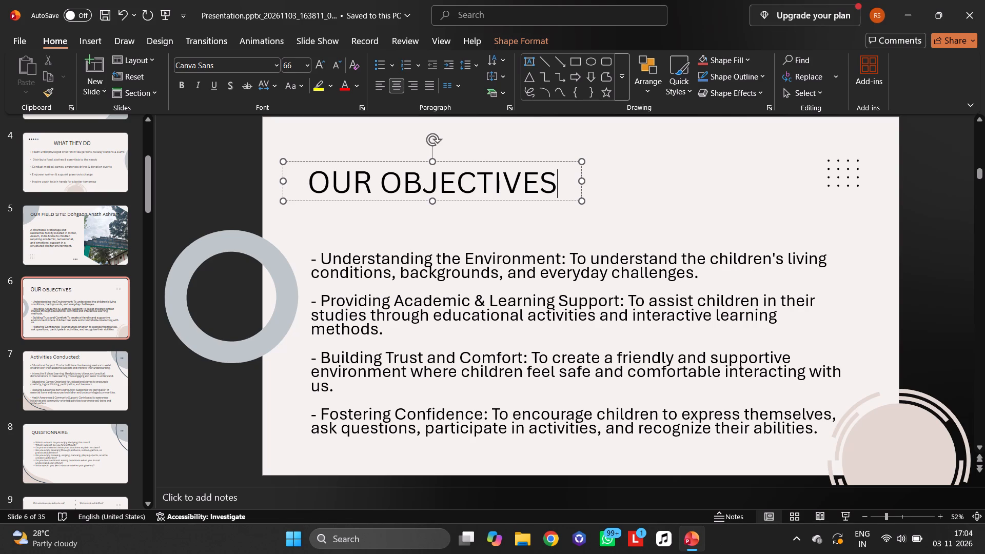
pyautogui.hotkey('shift', ':')
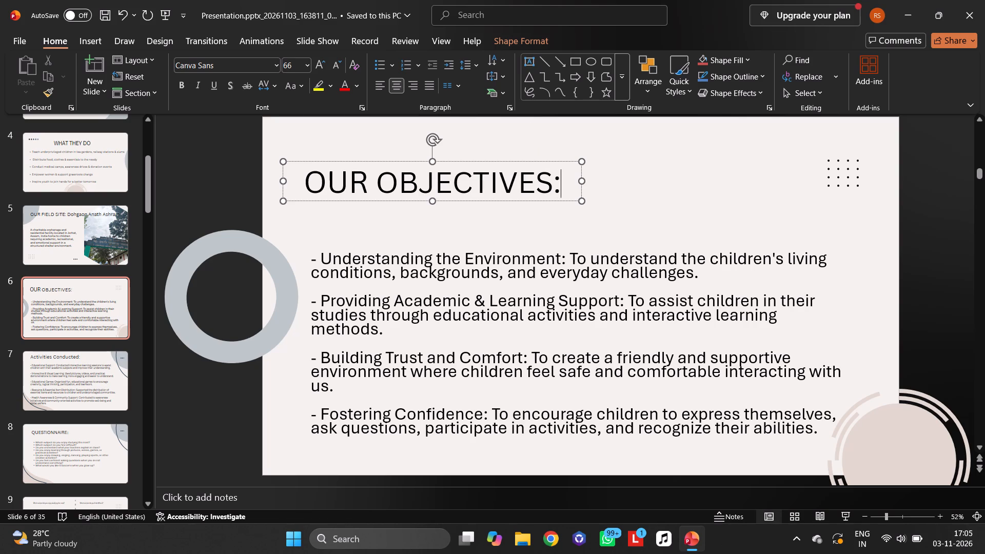
# Narrow the "OUR OBJECTIVES:" title box from its left side so the title lines up with the body text.
pyautogui.moveTo(282, 180); pyautogui.dragTo(299, 181)
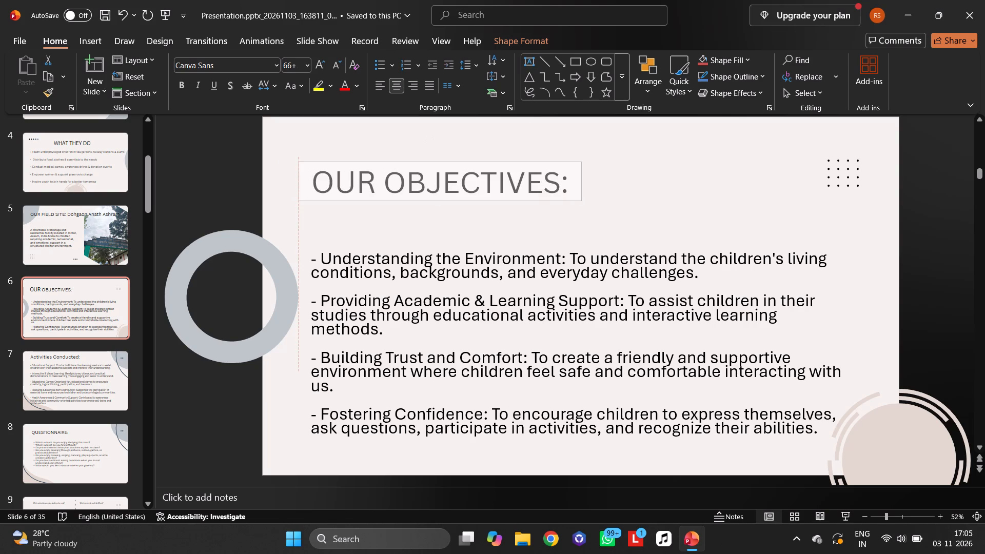
pyautogui.moveTo(299, 181); pyautogui.dragTo(301, 181)
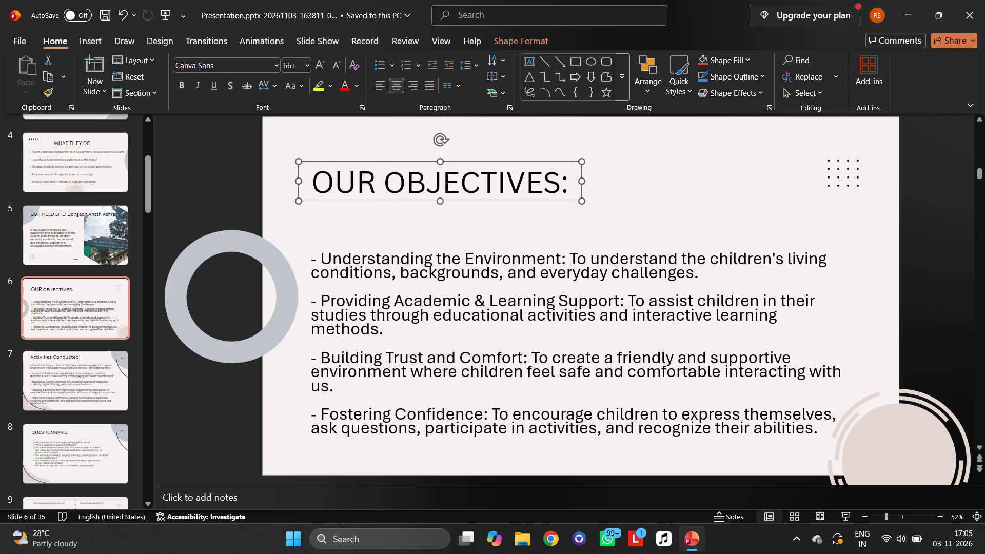
# Move the objectives body text box slightly up, closer beneath the "OUR OBJECTIVES:" title.
pyautogui.moveTo(314, 250); pyautogui.dragTo(316, 238)
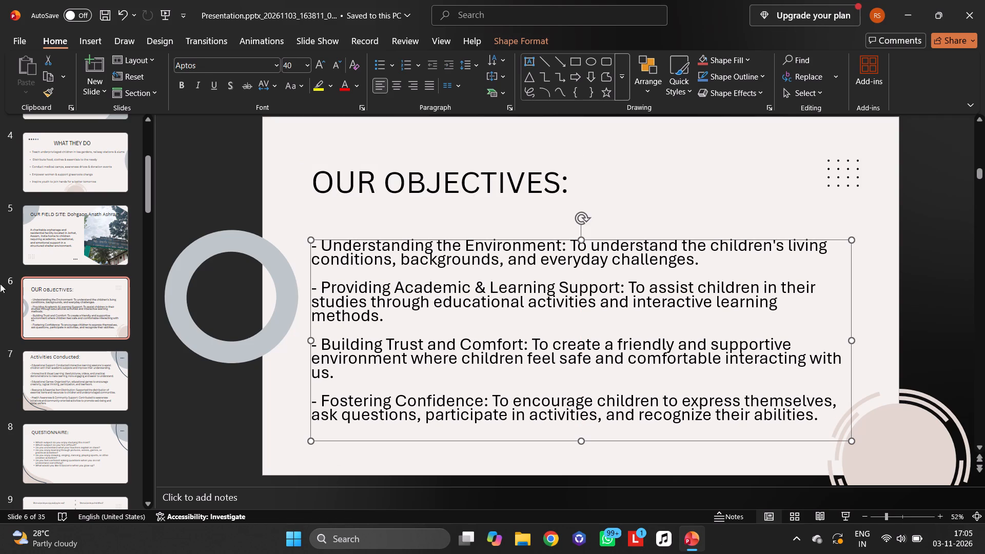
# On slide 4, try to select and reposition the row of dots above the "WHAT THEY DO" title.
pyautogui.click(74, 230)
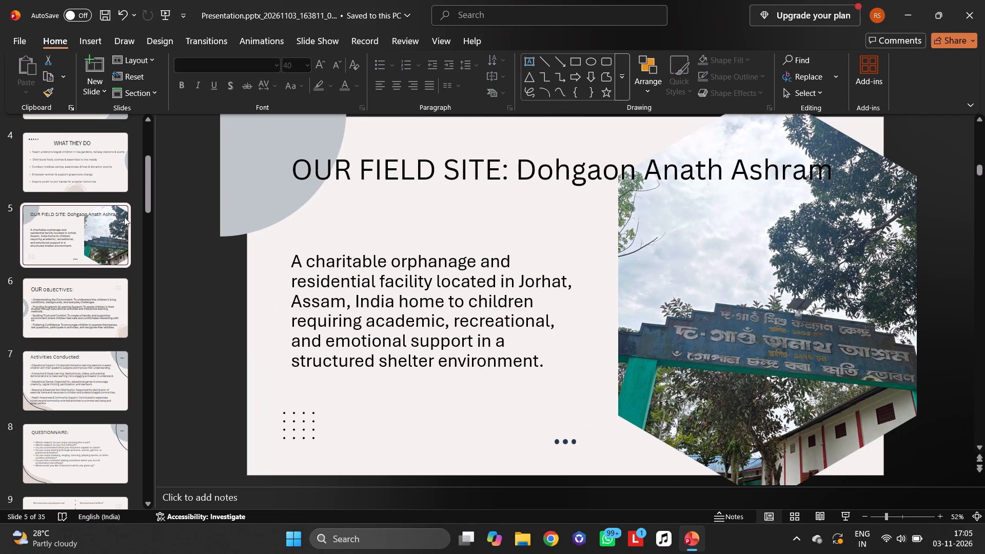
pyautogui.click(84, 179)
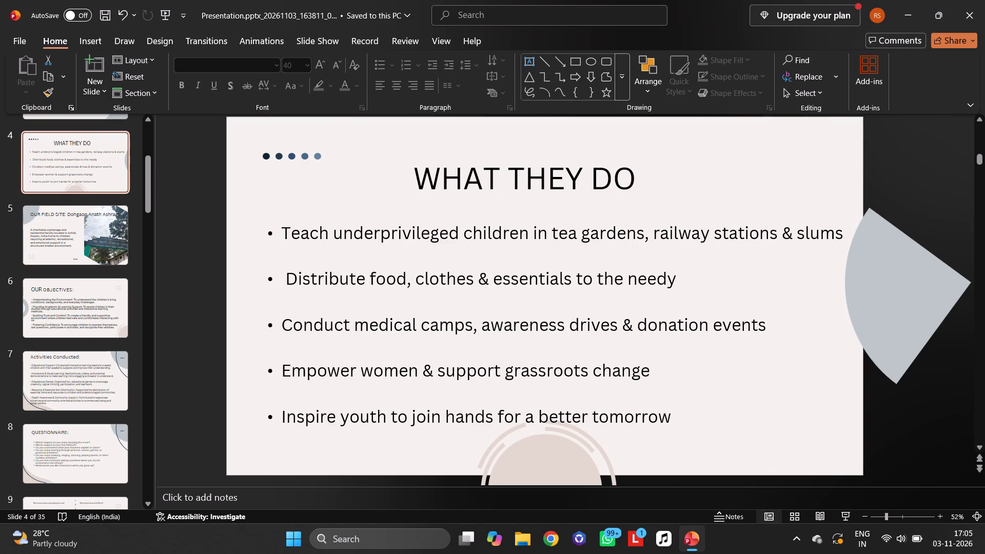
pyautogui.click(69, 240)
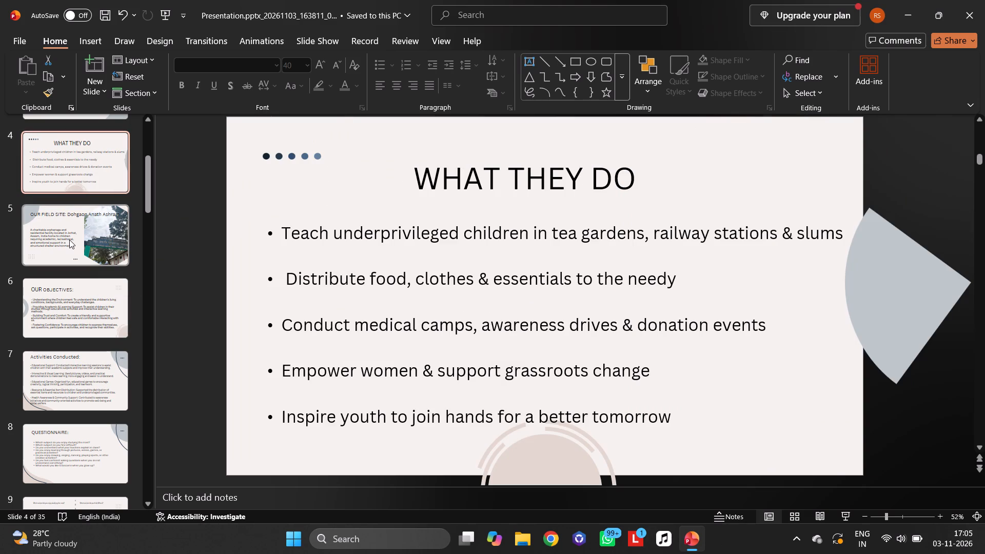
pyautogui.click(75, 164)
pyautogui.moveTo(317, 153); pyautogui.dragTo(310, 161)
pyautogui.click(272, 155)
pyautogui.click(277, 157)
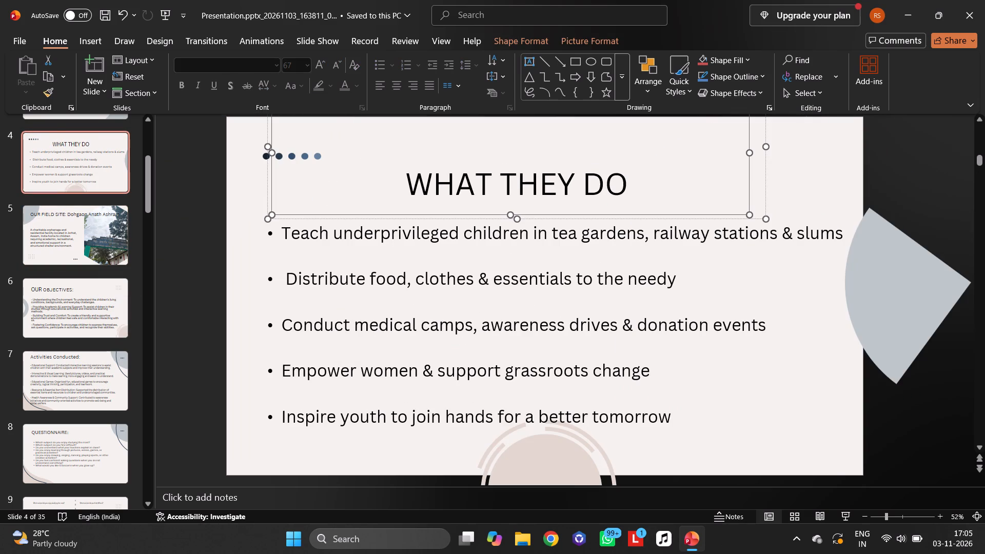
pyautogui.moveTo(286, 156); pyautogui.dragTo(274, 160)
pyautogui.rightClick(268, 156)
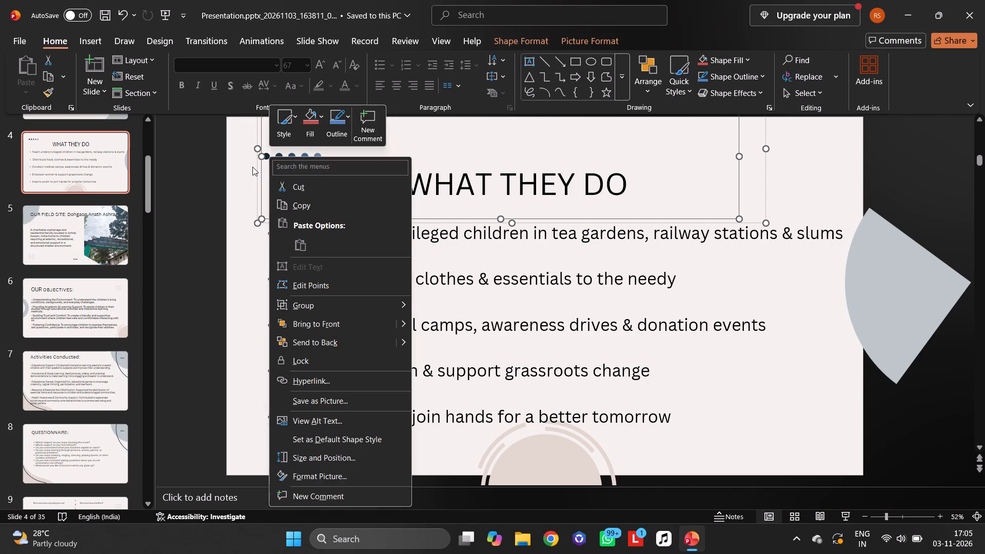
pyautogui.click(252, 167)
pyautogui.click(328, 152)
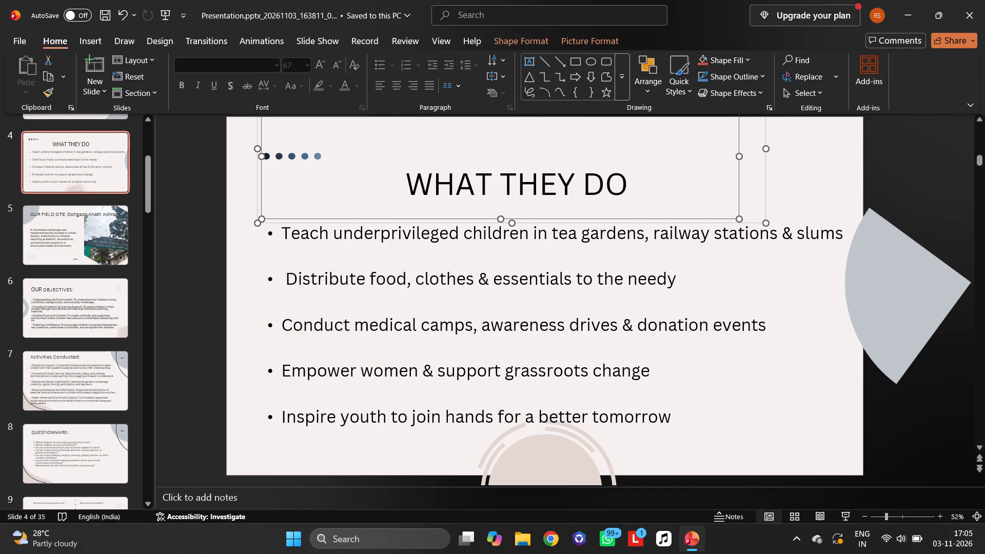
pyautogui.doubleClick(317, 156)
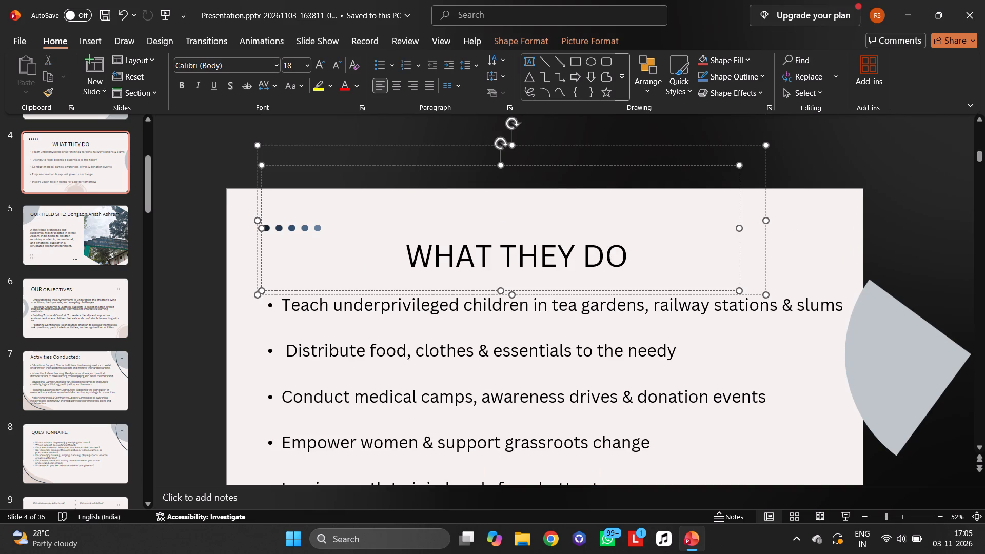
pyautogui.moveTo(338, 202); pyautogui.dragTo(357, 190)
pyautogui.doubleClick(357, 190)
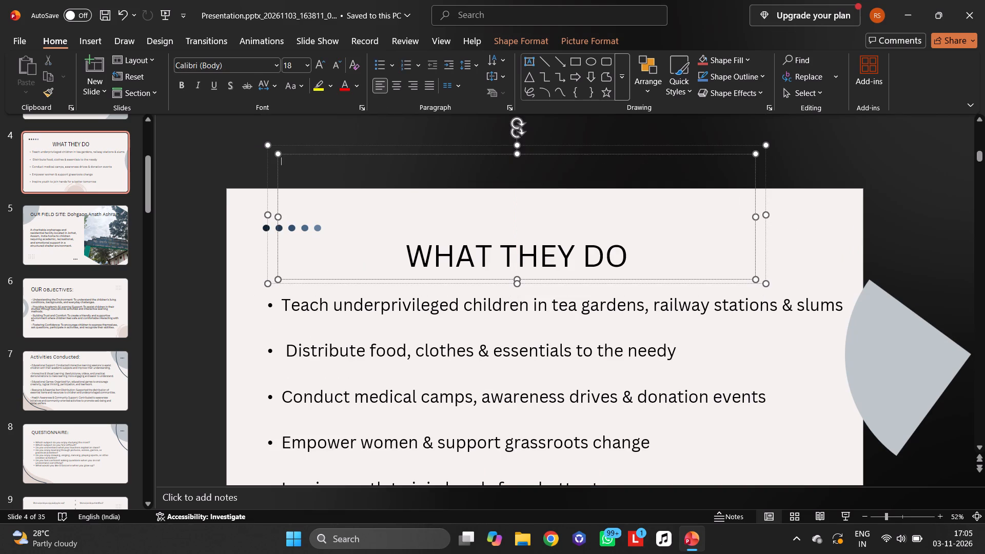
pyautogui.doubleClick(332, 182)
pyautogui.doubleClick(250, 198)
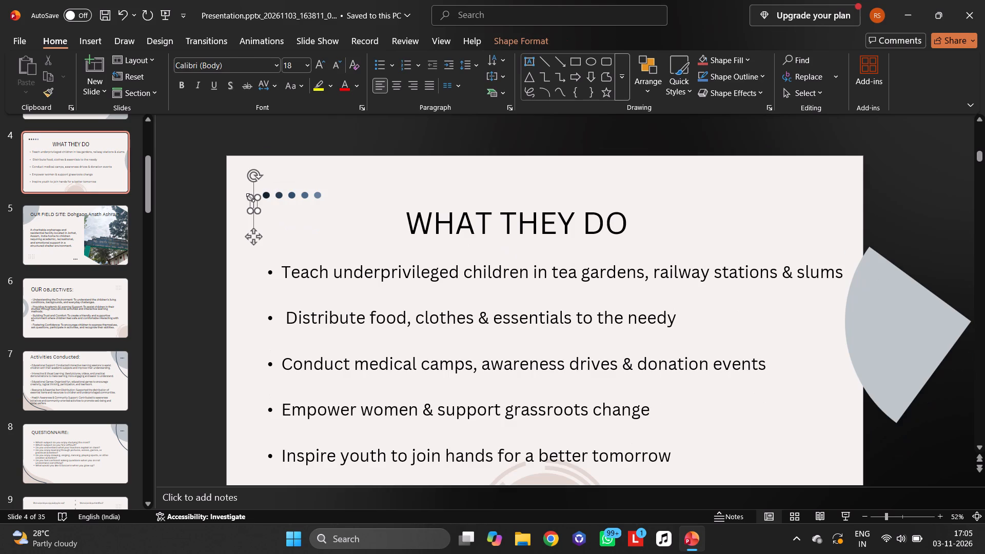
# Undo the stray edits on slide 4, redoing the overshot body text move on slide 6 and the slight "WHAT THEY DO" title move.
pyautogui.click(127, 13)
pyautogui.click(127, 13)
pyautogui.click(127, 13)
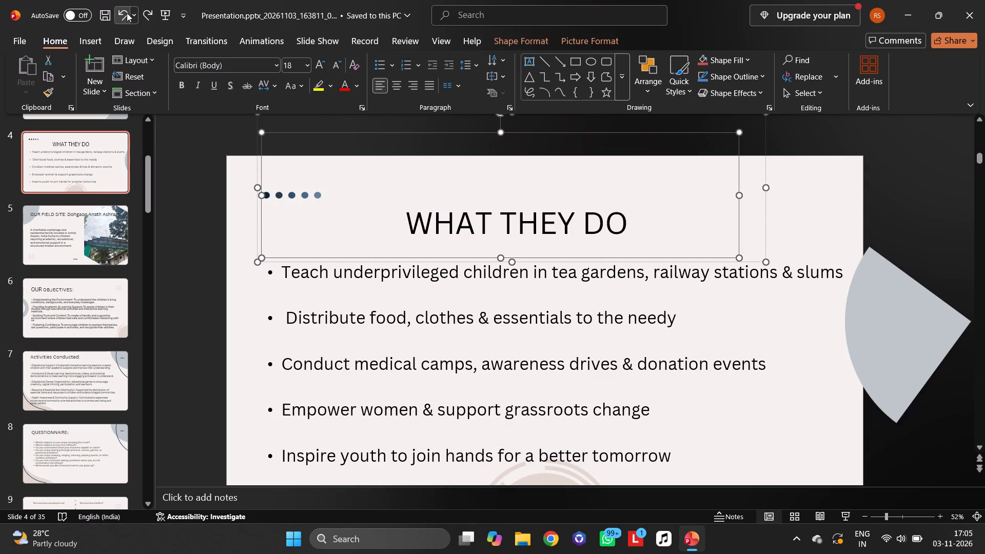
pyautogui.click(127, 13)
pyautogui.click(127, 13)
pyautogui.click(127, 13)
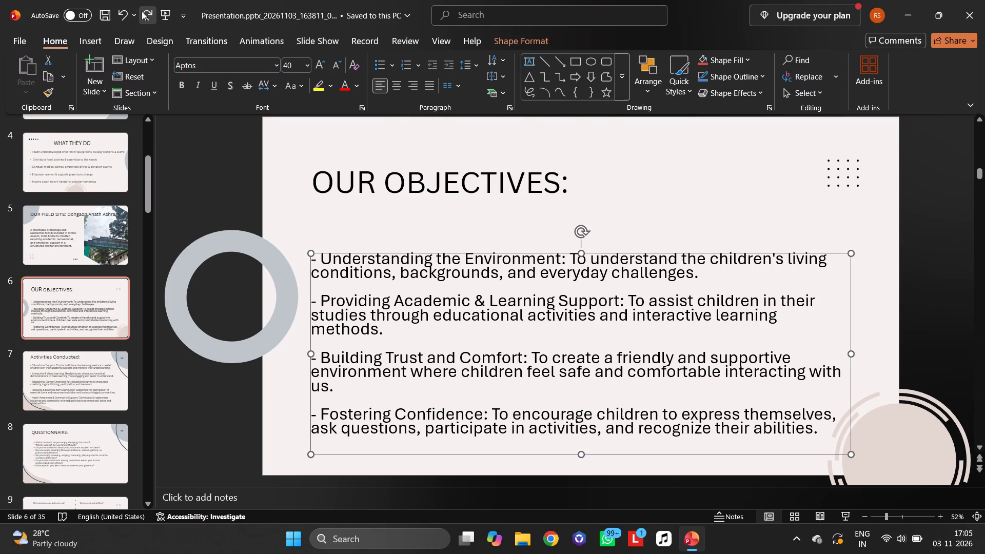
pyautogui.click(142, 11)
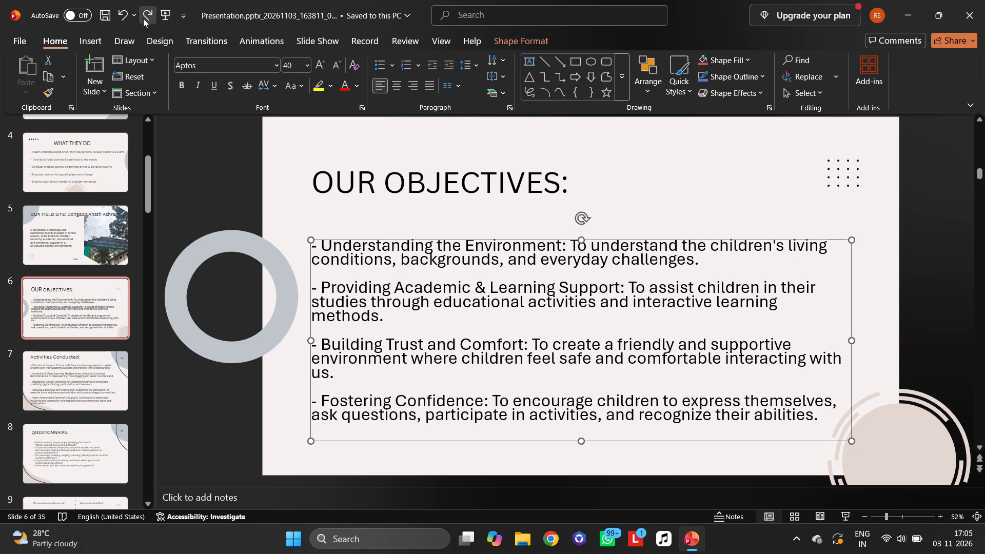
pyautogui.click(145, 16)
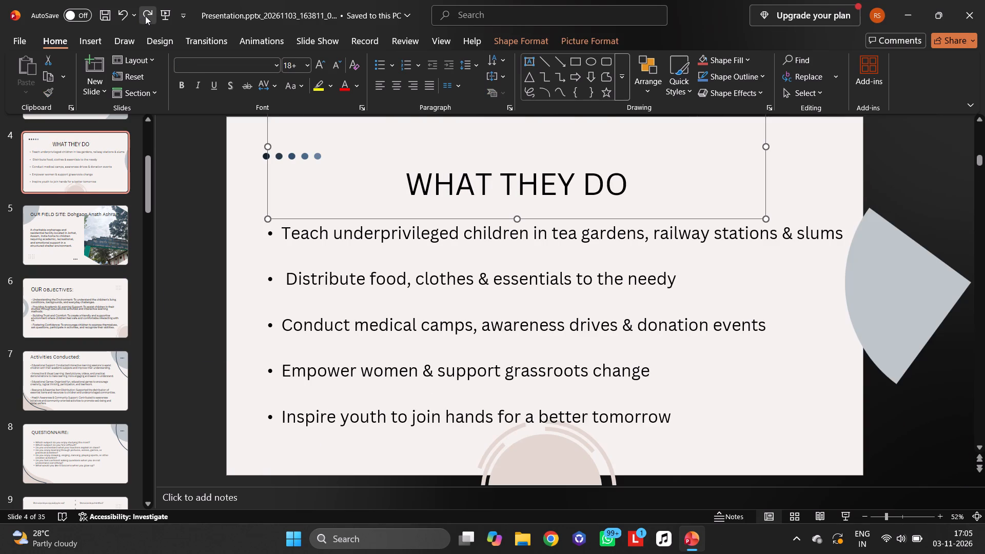
# On slide 4, move the "WHAT THEY DO" title from the centre to the left, above the start of the bulleted list.
pyautogui.moveTo(404, 179); pyautogui.dragTo(385, 178)
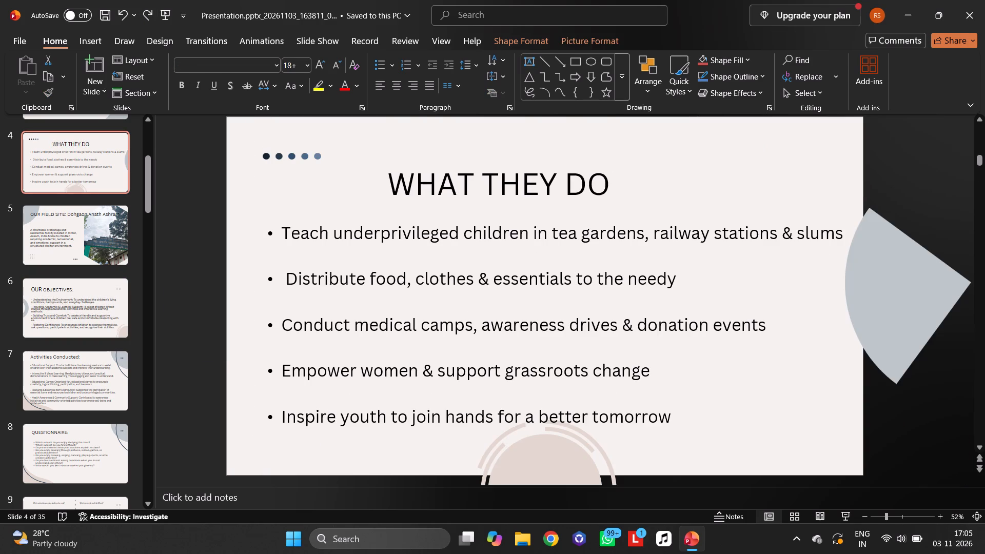
pyautogui.moveTo(385, 178); pyautogui.dragTo(275, 176)
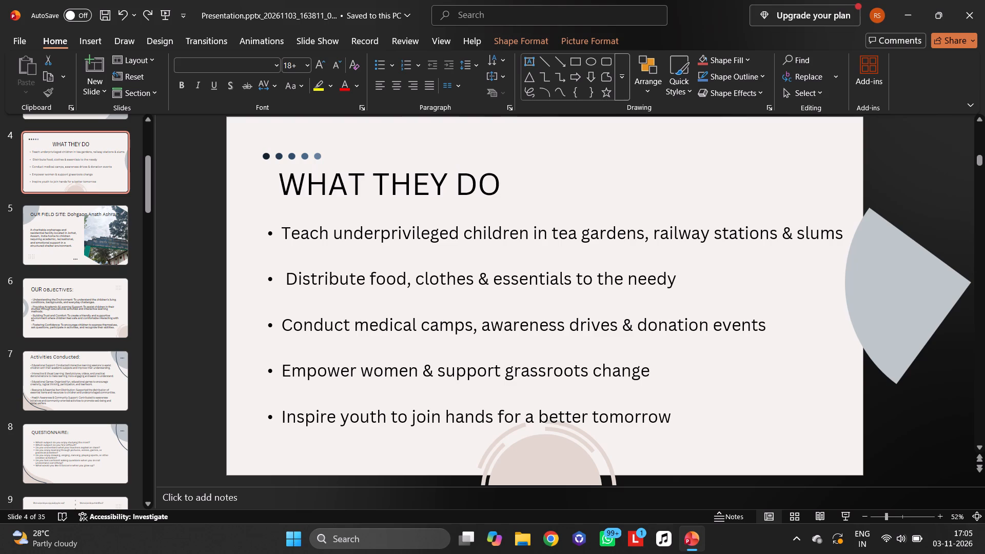
pyautogui.moveTo(275, 176); pyautogui.dragTo(263, 173)
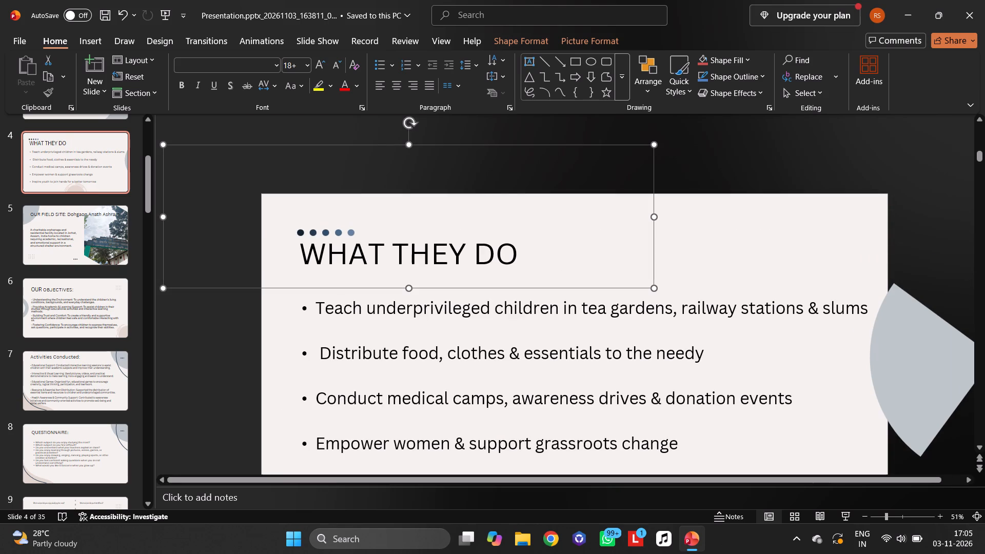
# Add a colon to the end of the "WHAT THEY DO" title.
pyautogui.scroll(-1, 679, 242)
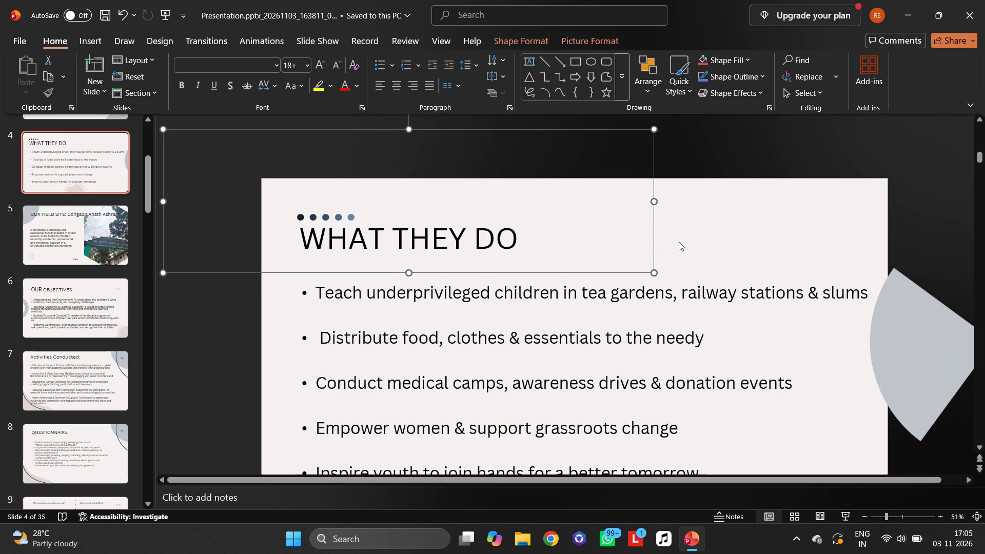
pyautogui.scroll(-4, 678, 242)
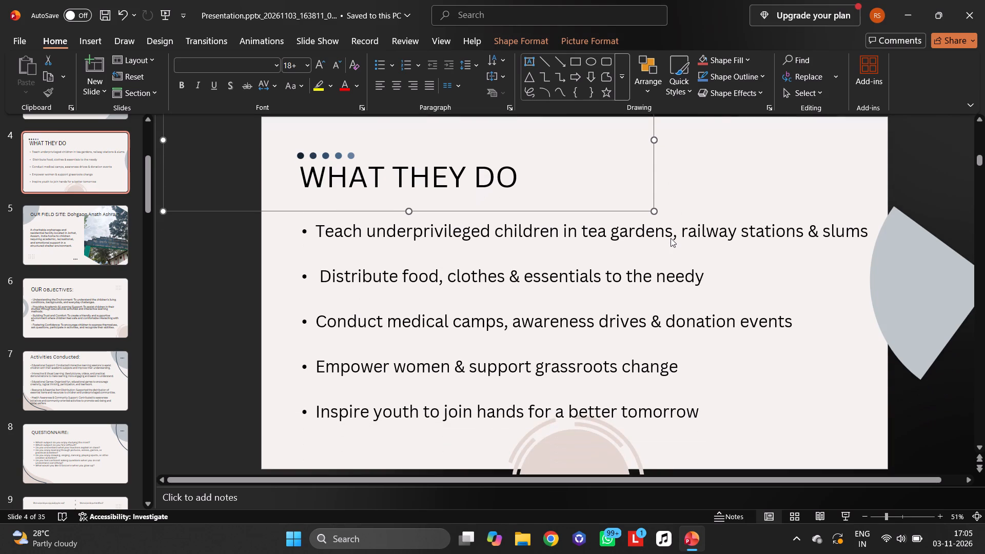
pyautogui.click(525, 173)
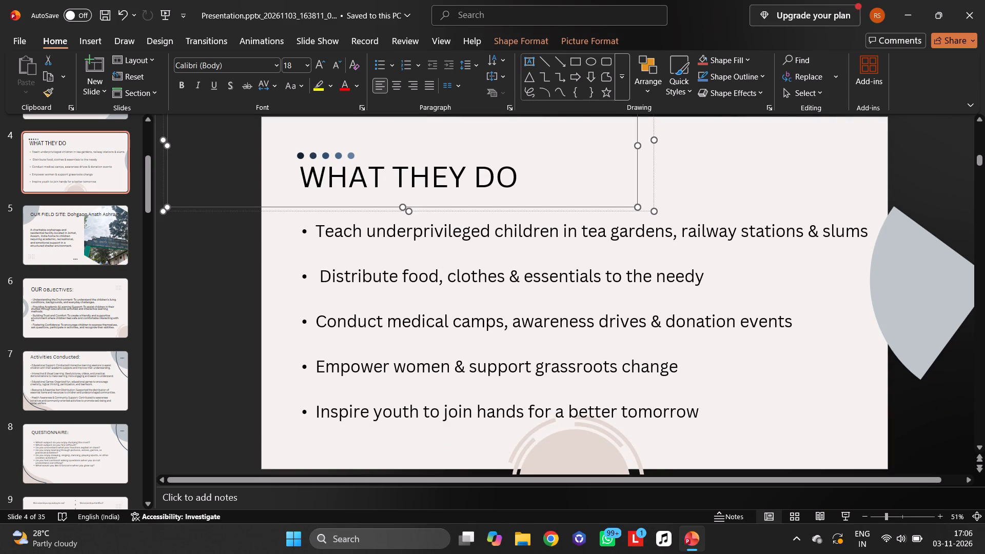
pyautogui.click(517, 173)
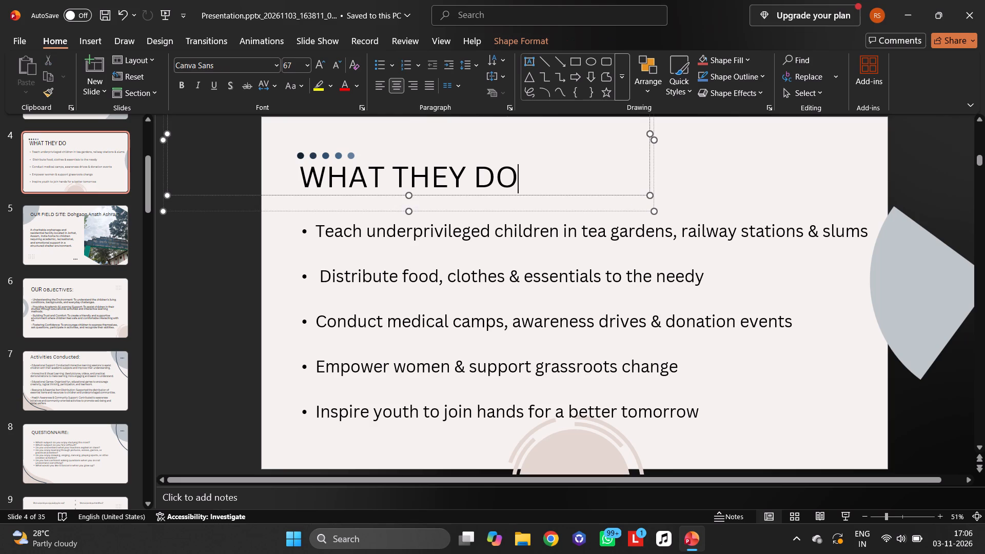
pyautogui.hotkey('shift', ':')
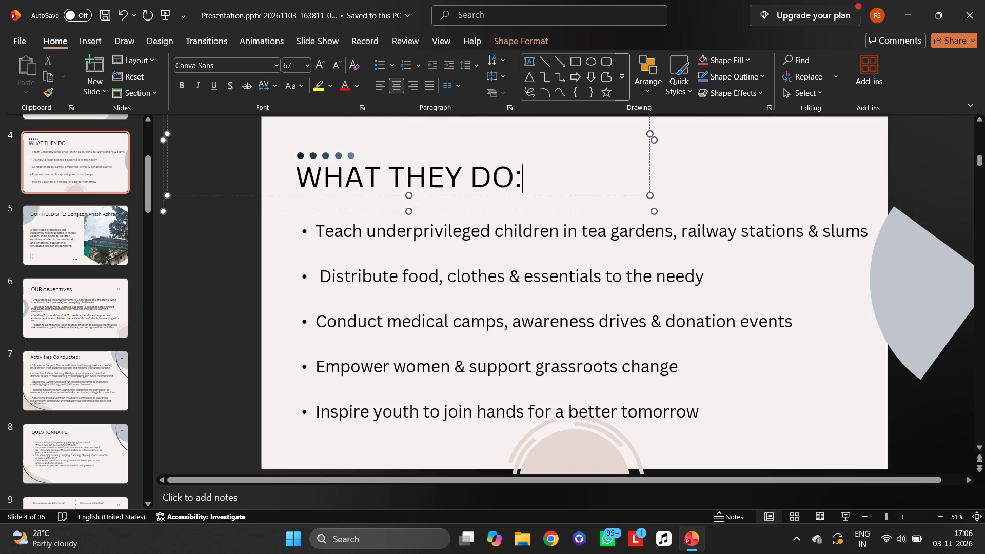
# Shift the "WHAT THEY DO:" title slightly right so it roughly lines up with the bullets beneath it.
pyautogui.moveTo(287, 175); pyautogui.dragTo(314, 175)
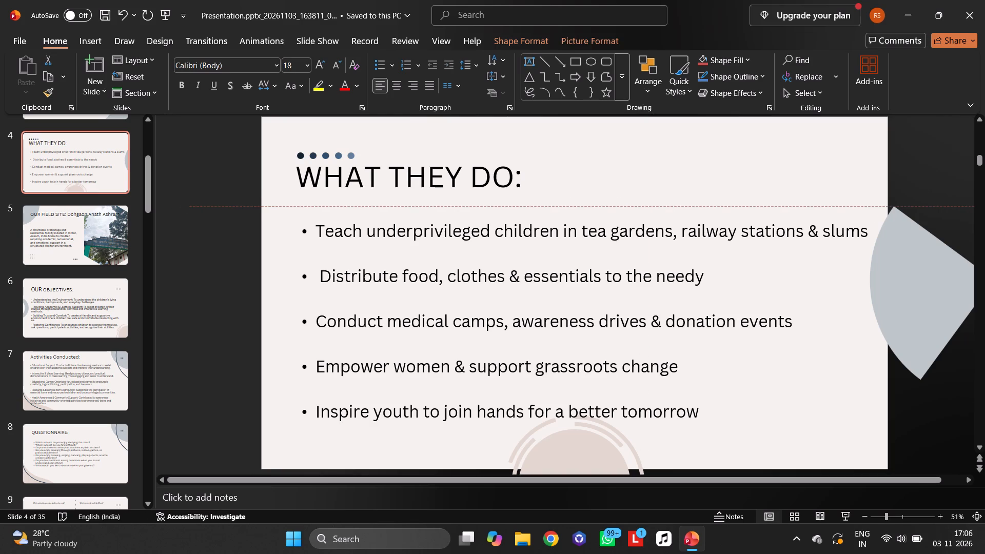
pyautogui.moveTo(314, 175); pyautogui.dragTo(335, 177)
pyautogui.moveTo(321, 177); pyautogui.dragTo(343, 179)
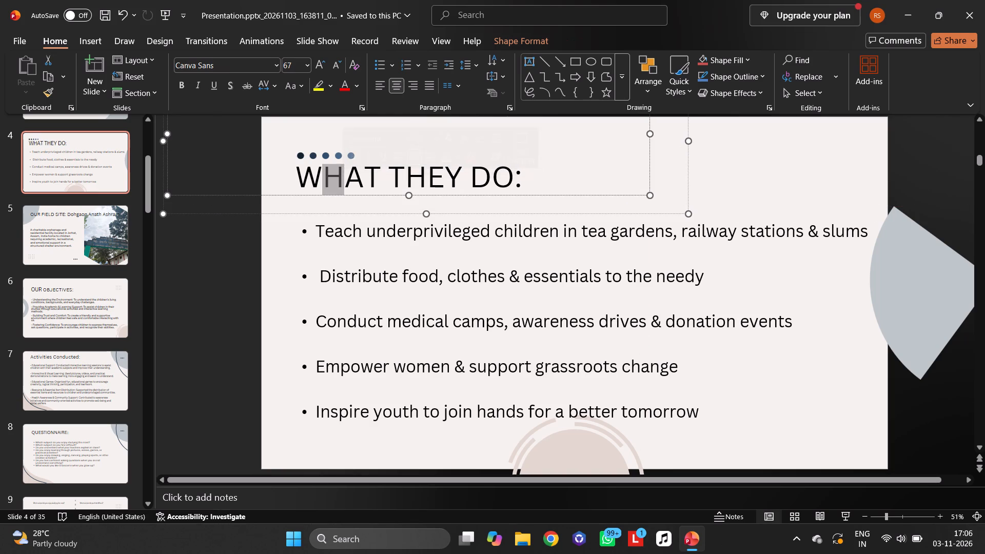
pyautogui.click(290, 180)
pyautogui.moveTo(619, 179); pyautogui.dragTo(645, 182)
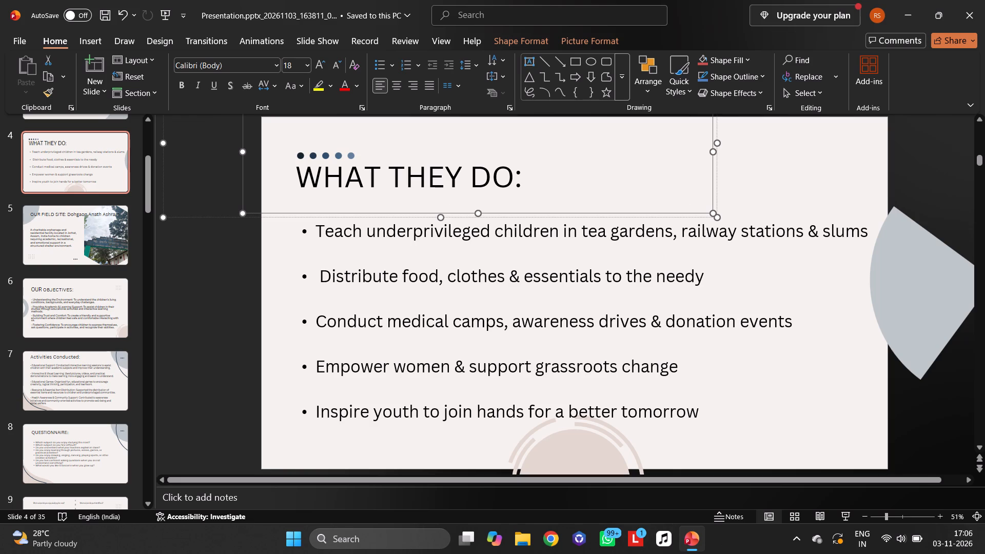
pyautogui.moveTo(715, 183); pyautogui.dragTo(738, 182)
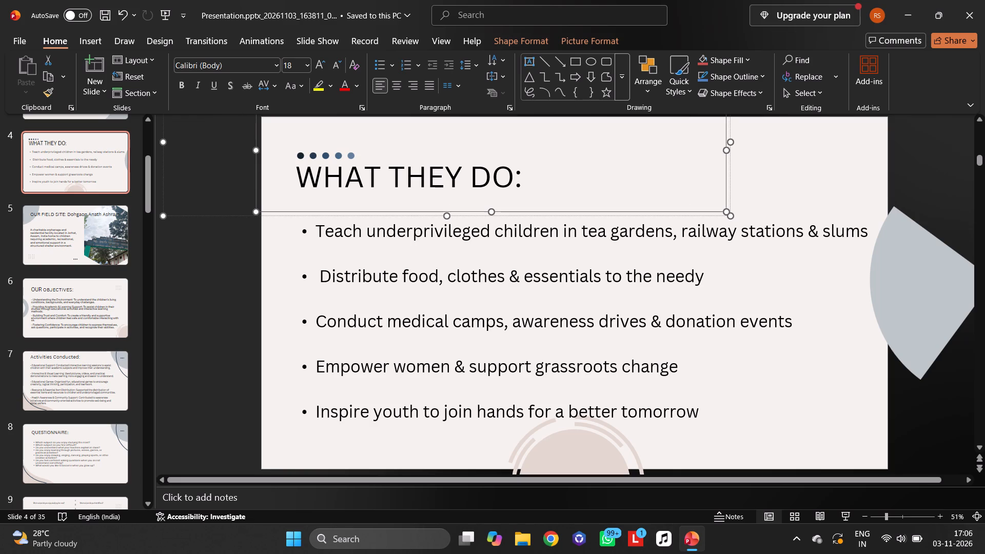
pyautogui.moveTo(164, 181); pyautogui.dragTo(185, 182)
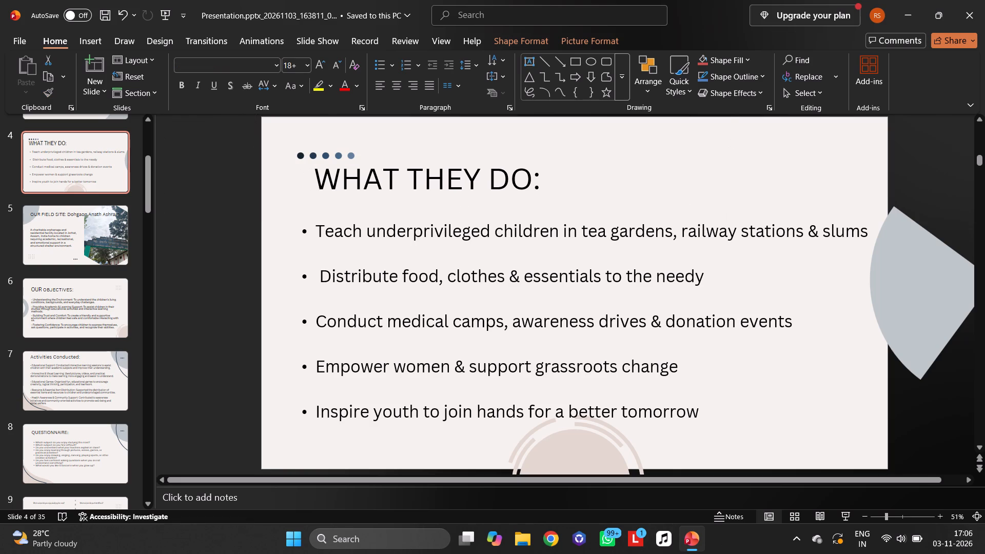
pyautogui.moveTo(185, 182); pyautogui.dragTo(174, 184)
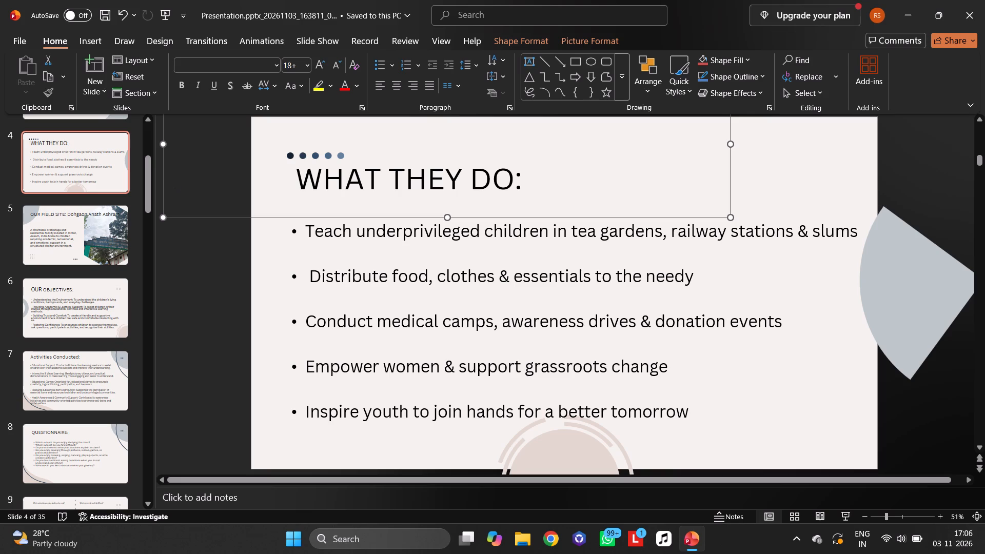
# On slide 2, enlarge the "INTRODUCTION" heading to font size 48, and then raise it to 54.
pyautogui.scroll(1, 60, 180)
pyautogui.click(88, 145)
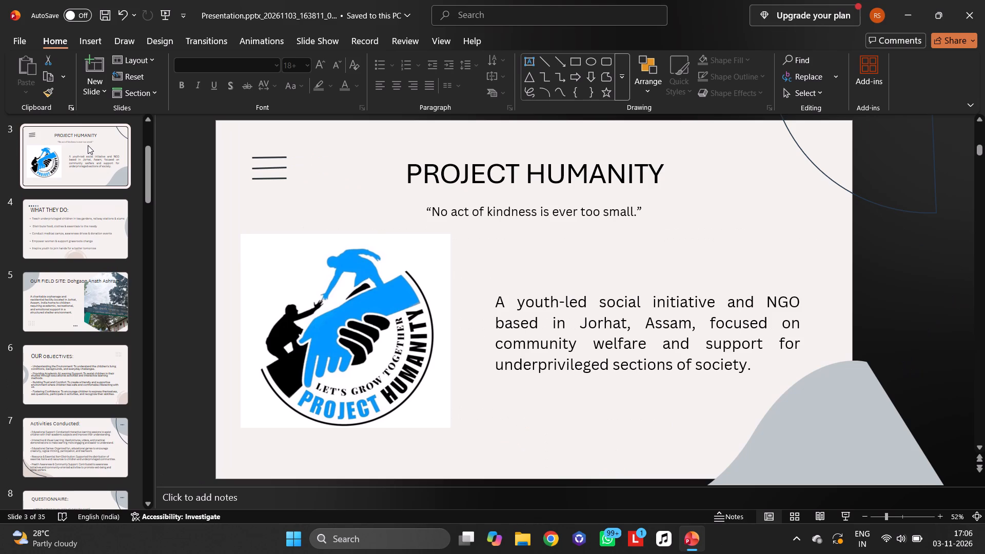
pyautogui.scroll(1, 88, 145)
pyautogui.click(88, 146)
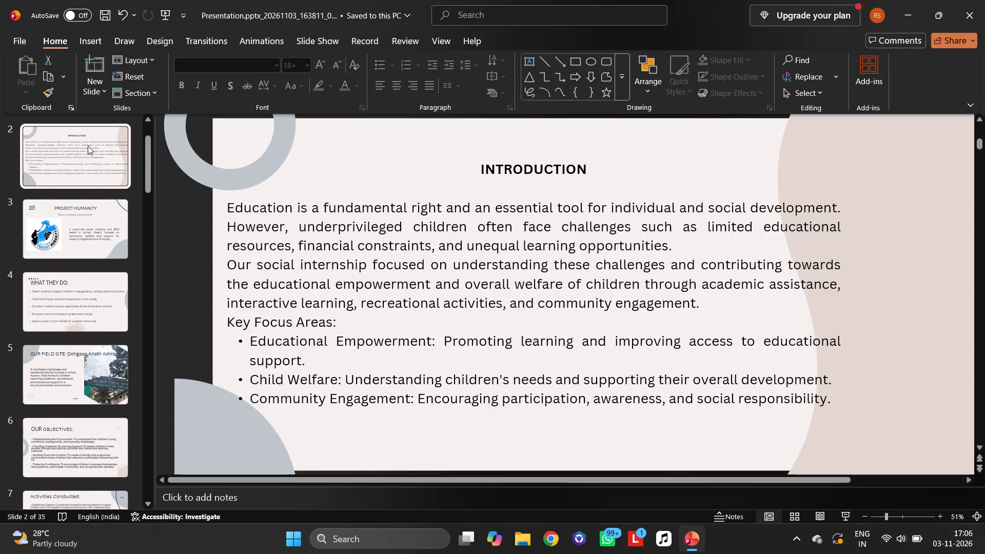
pyautogui.click(478, 170)
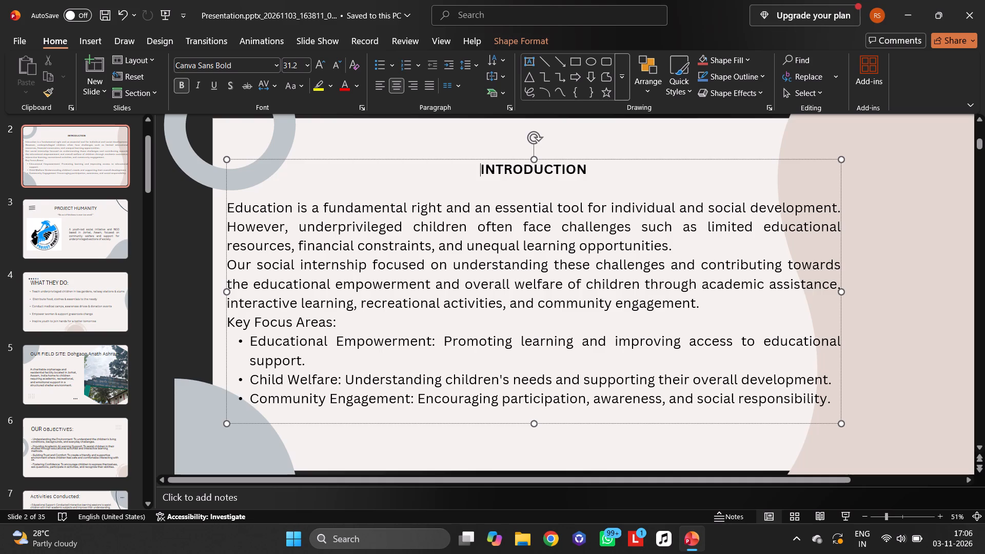
pyautogui.moveTo(479, 169); pyautogui.dragTo(596, 176)
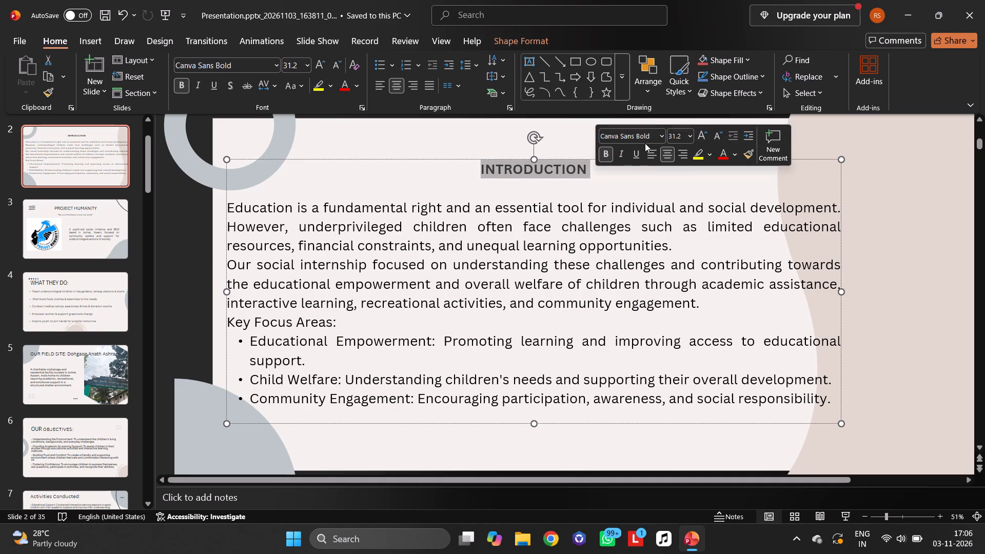
pyautogui.click(690, 138)
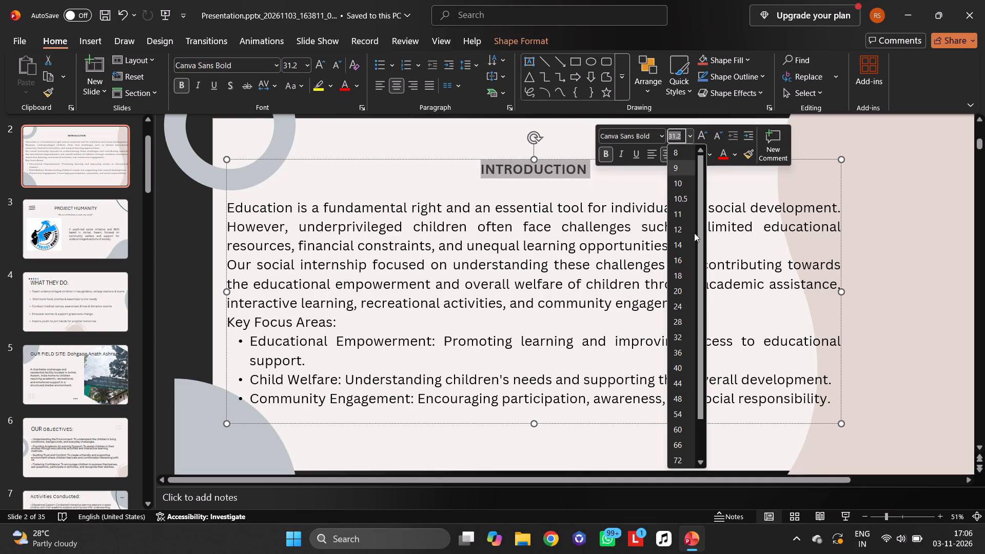
pyautogui.click(687, 399)
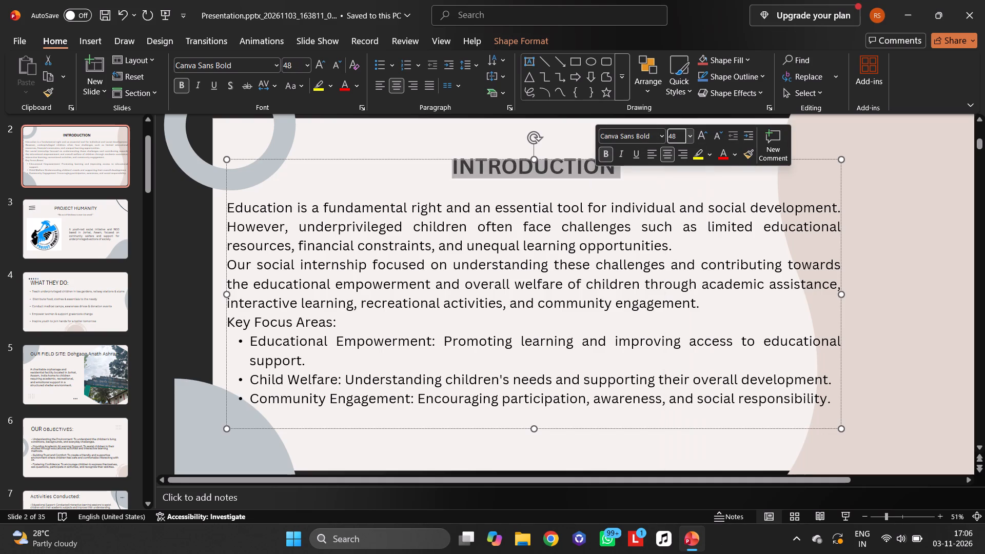
pyautogui.click(686, 135)
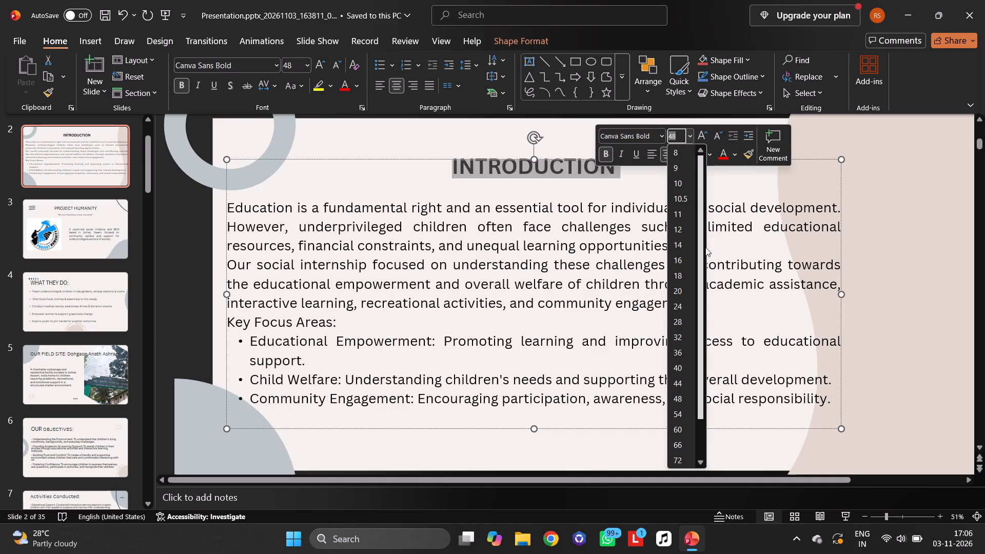
pyautogui.click(685, 413)
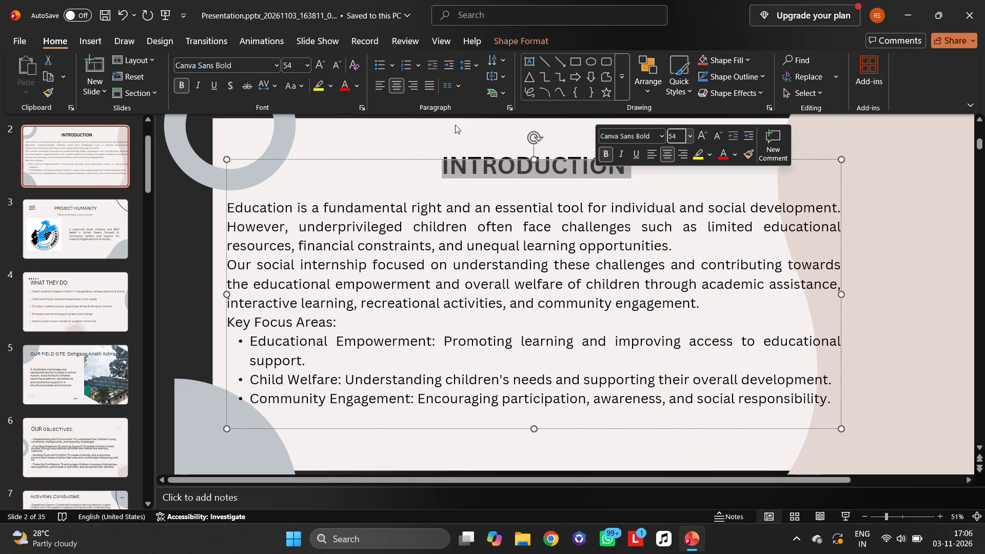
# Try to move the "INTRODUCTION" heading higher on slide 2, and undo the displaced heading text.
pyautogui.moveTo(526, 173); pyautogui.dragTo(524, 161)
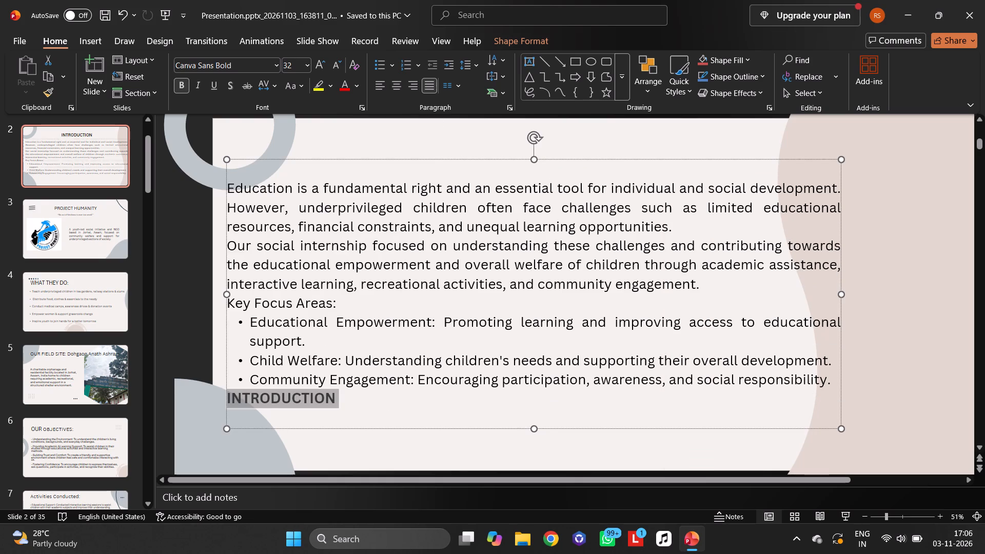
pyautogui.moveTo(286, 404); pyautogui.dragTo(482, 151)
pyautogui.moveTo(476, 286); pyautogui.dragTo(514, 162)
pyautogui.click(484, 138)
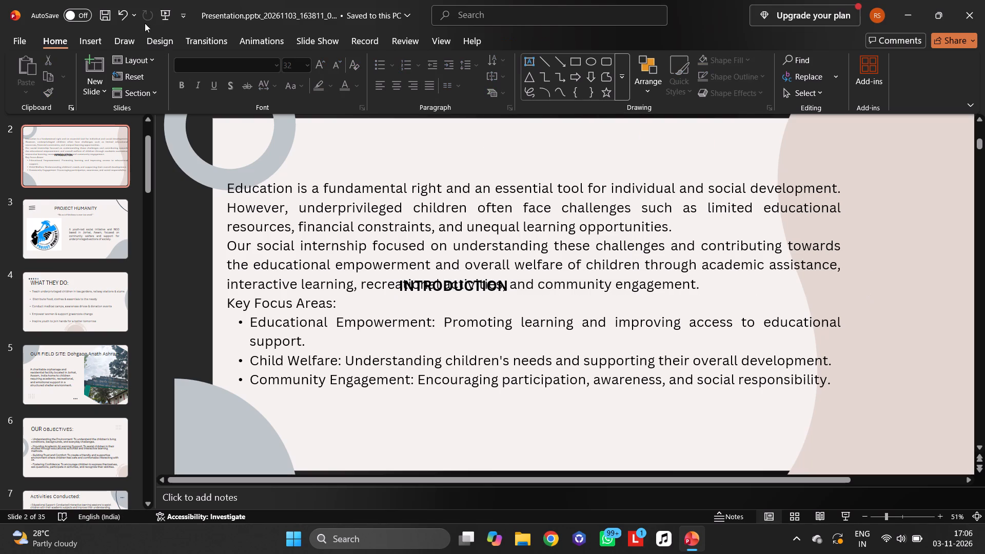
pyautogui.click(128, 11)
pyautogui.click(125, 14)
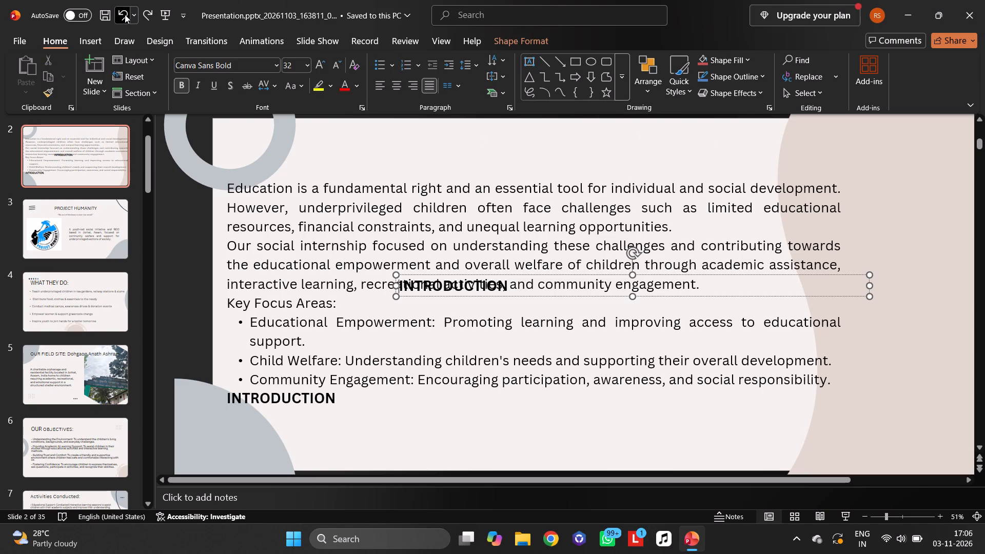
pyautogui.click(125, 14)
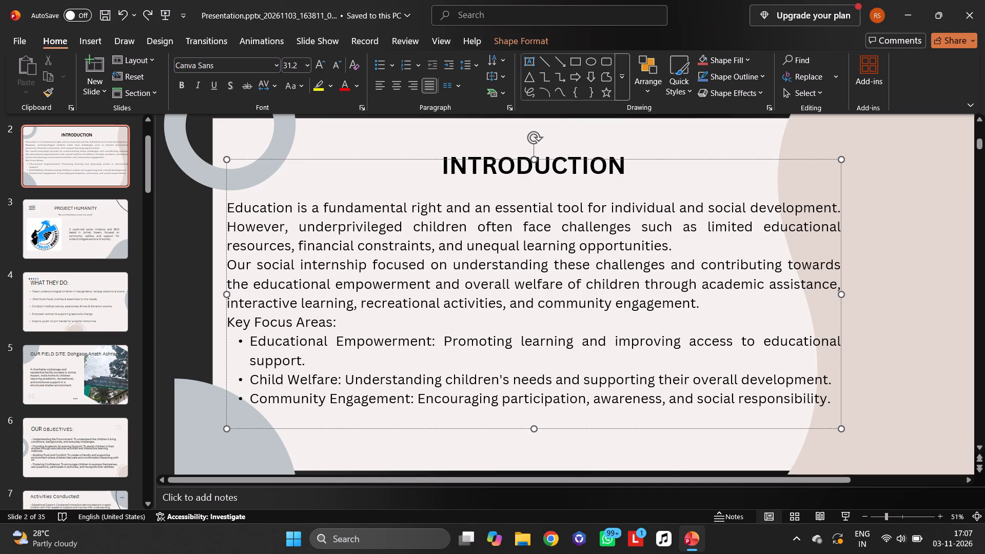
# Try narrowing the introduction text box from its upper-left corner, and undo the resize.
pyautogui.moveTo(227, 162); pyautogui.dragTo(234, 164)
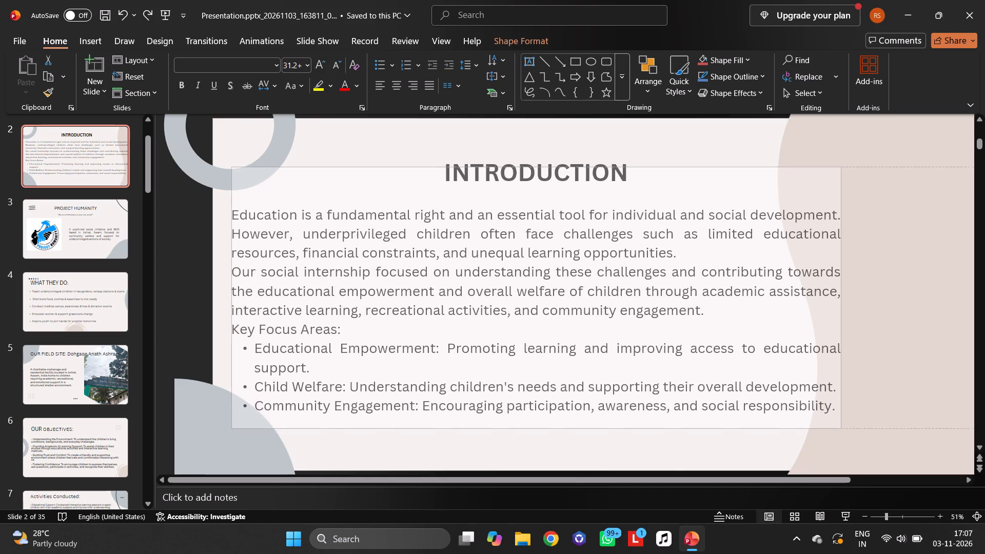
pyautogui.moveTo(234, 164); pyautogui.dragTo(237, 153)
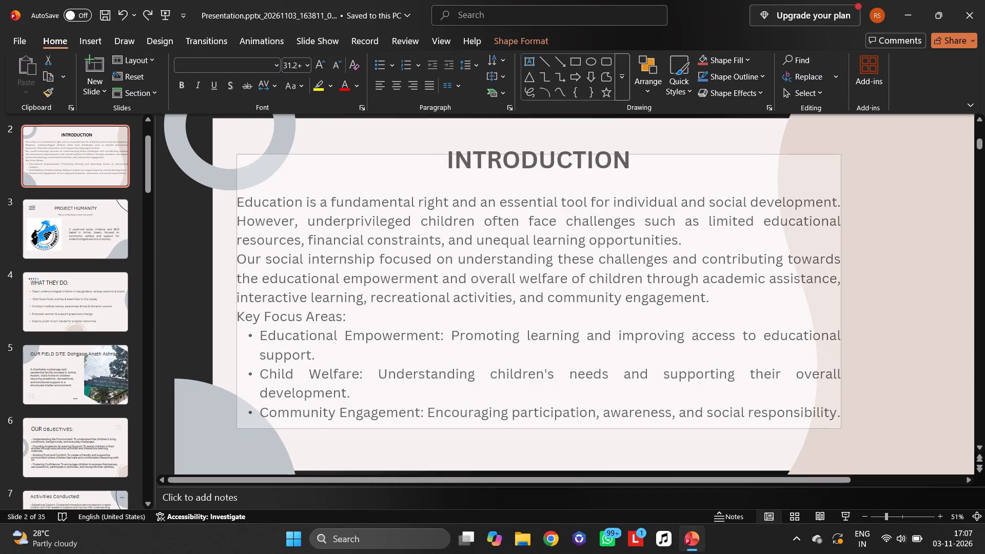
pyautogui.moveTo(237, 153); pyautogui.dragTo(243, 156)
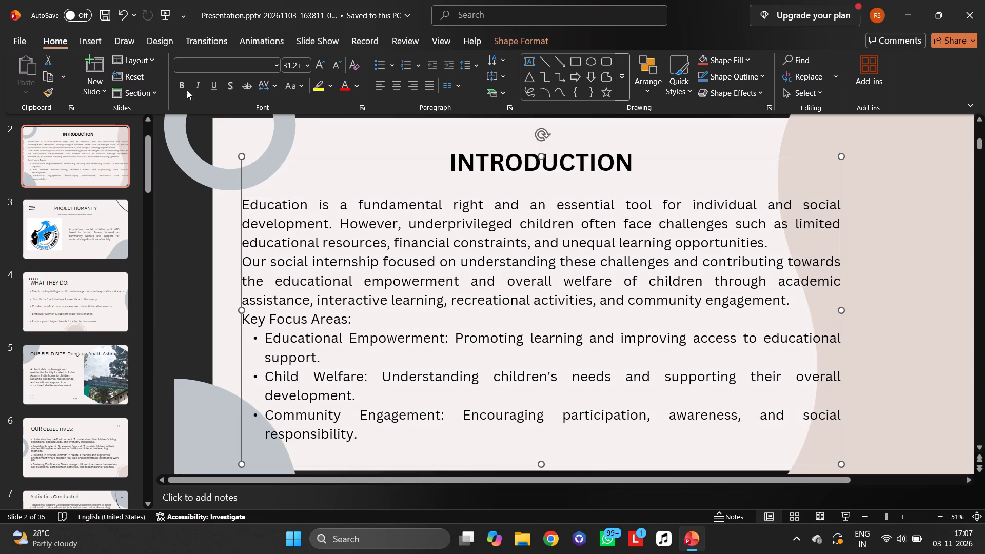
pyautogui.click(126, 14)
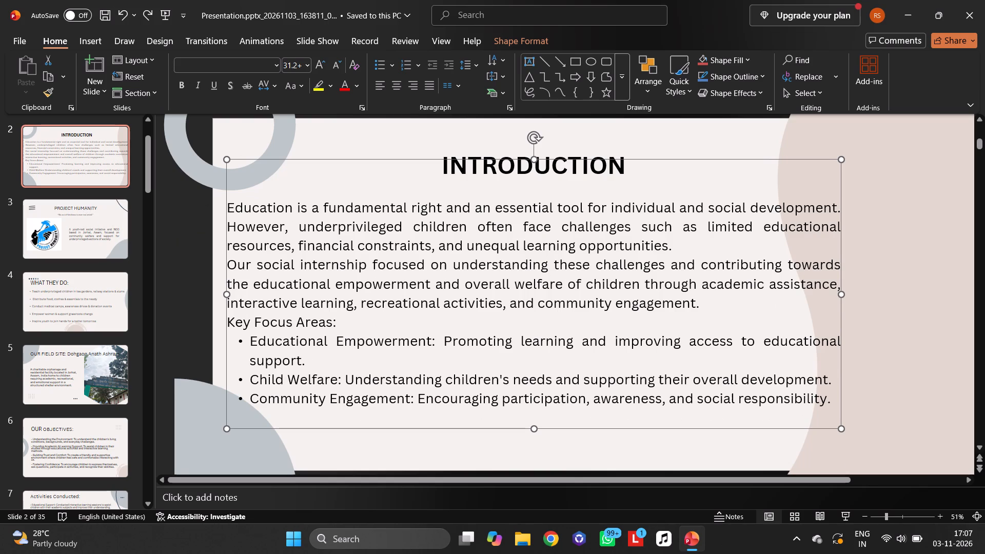
# Narrow the introduction text box from both its left and right edges, insetting the text from the decorative shapes.
pyautogui.moveTo(226, 162); pyautogui.dragTo(261, 162)
pyautogui.moveTo(840, 162); pyautogui.dragTo(828, 163)
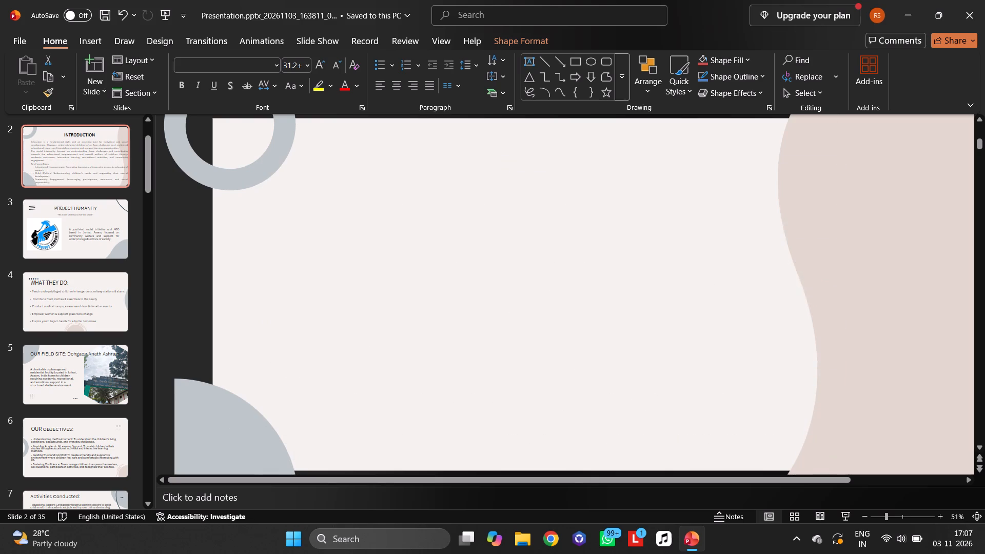
pyautogui.moveTo(828, 163); pyautogui.dragTo(823, 159)
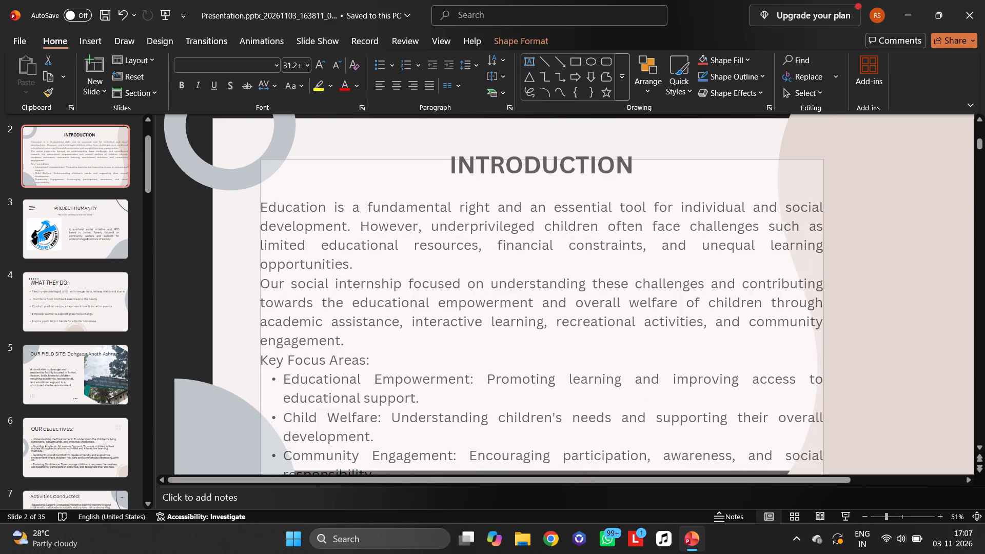
pyautogui.moveTo(823, 159); pyautogui.dragTo(828, 155)
pyautogui.click(546, 188)
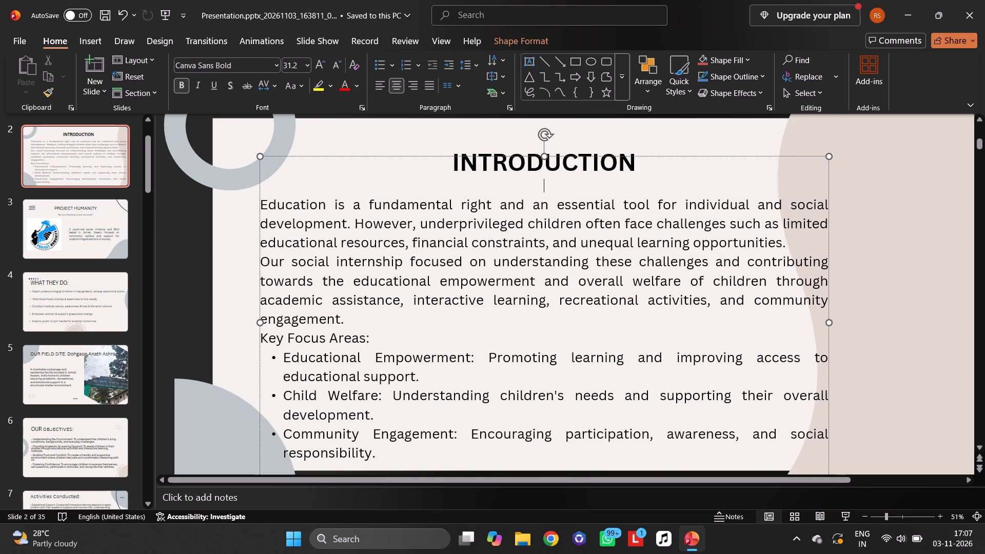
# Move the introduction text box up and slightly left so the whole text fits on slide 2.
pyautogui.click(300, 148)
pyautogui.moveTo(300, 155); pyautogui.dragTo(300, 150)
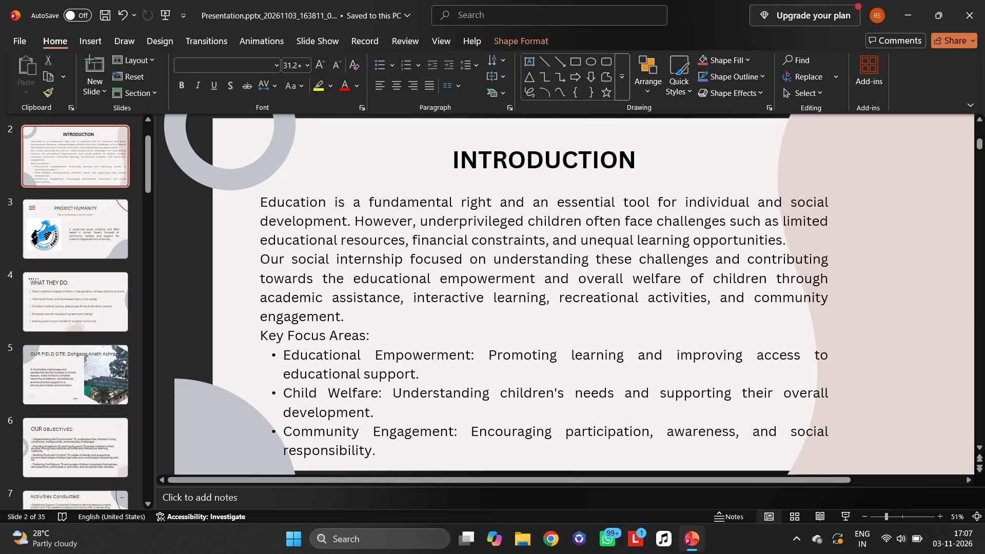
pyautogui.moveTo(300, 150); pyautogui.dragTo(299, 143)
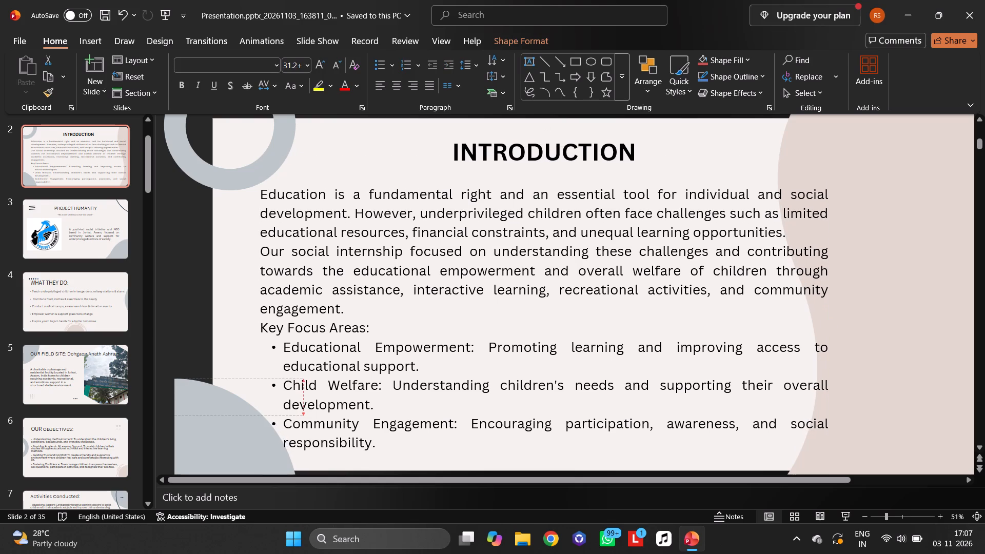
pyautogui.moveTo(299, 143); pyautogui.dragTo(294, 141)
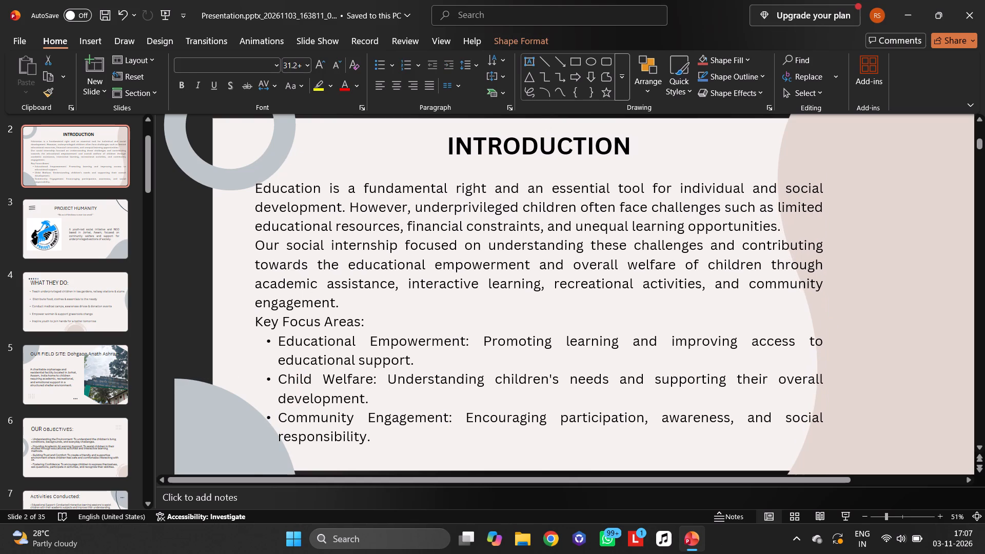
pyautogui.moveTo(294, 141); pyautogui.dragTo(294, 140)
pyautogui.moveTo(294, 140); pyautogui.dragTo(289, 137)
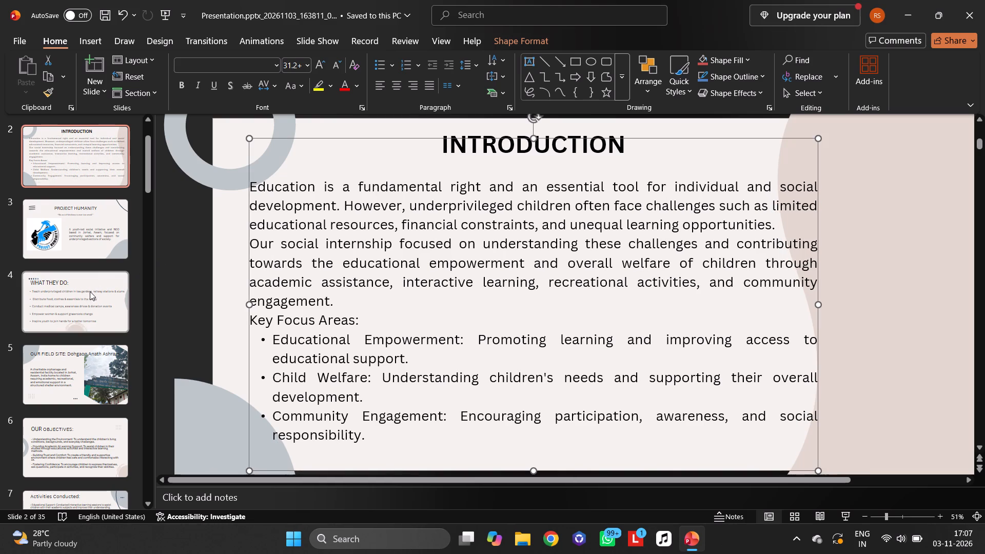
# Look through the slides from the title slide to "Activities Conducted:" to check their titles and layout.
pyautogui.click(89, 292)
pyautogui.click(90, 349)
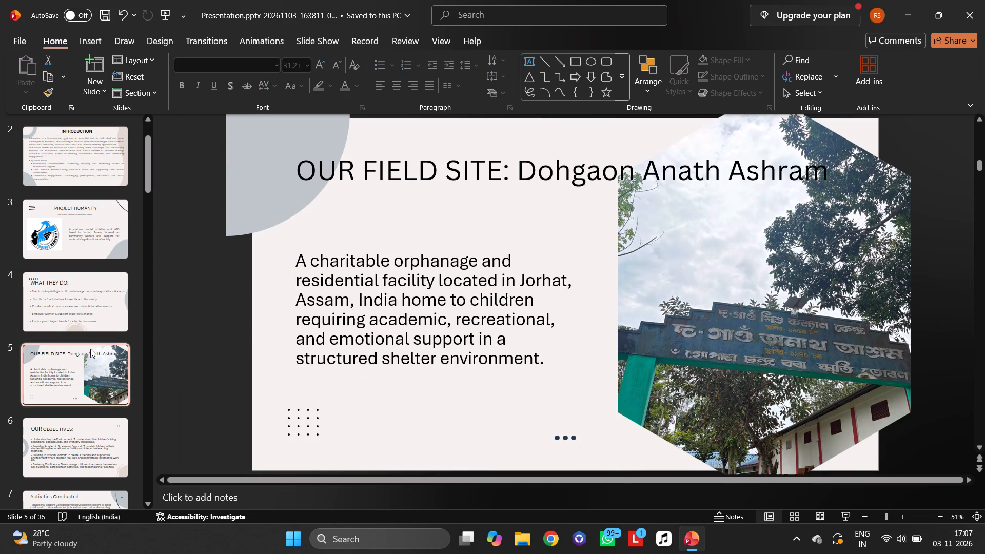
pyautogui.click(87, 170)
pyautogui.scroll(2, 86, 164)
pyautogui.click(86, 163)
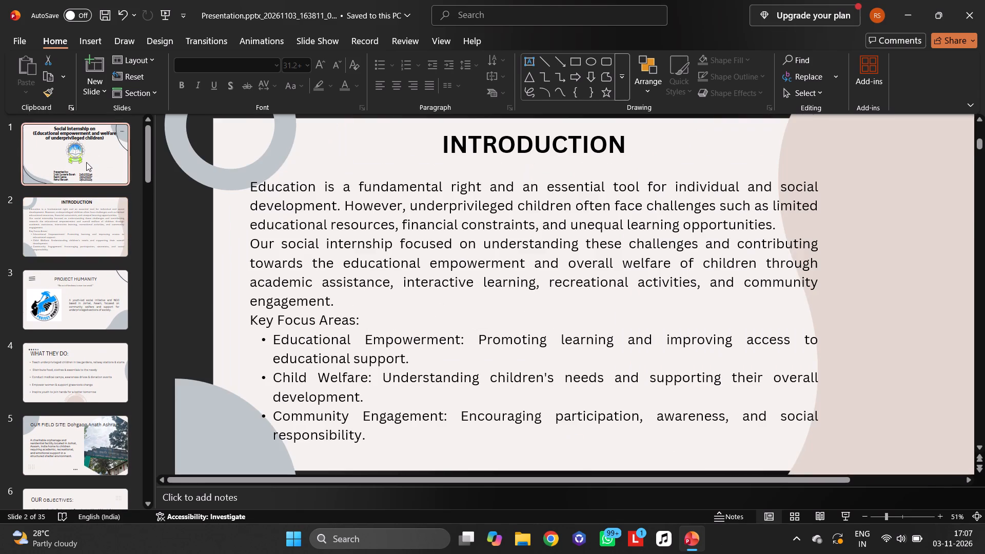
pyautogui.scroll(-6, 86, 163)
pyautogui.scroll(1, 86, 171)
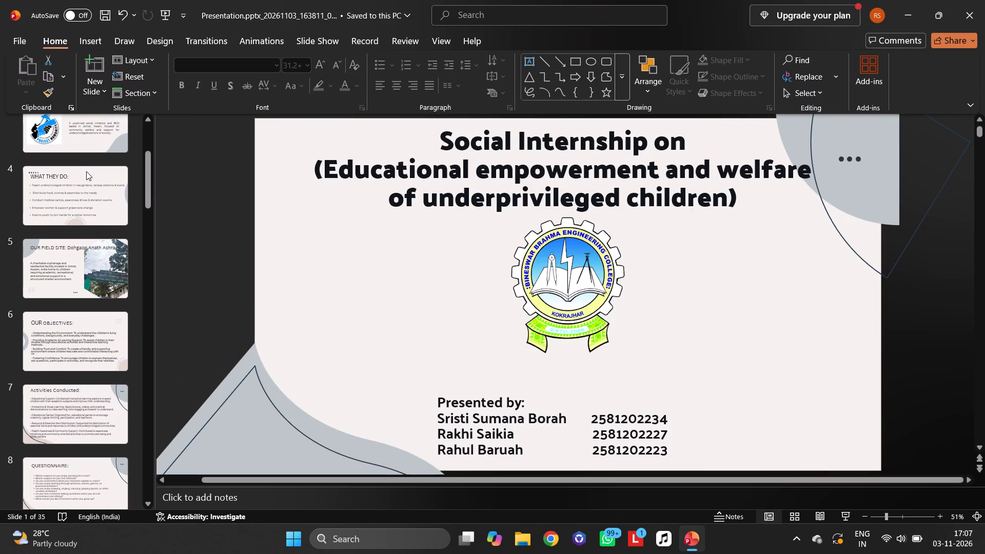
pyautogui.click(75, 360)
pyautogui.scroll(-1, 83, 337)
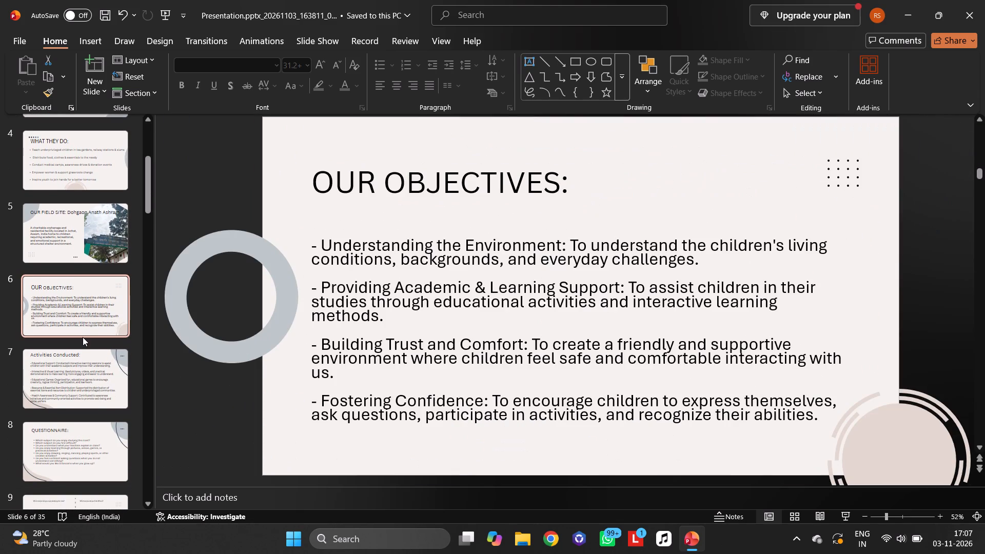
pyautogui.scroll(2, 77, 348)
pyautogui.click(78, 321)
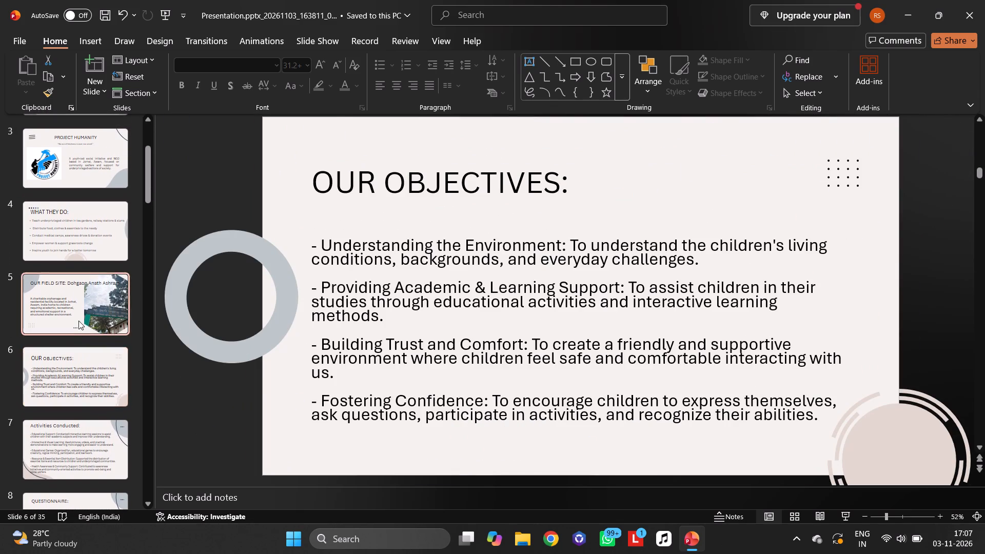
pyautogui.click(88, 374)
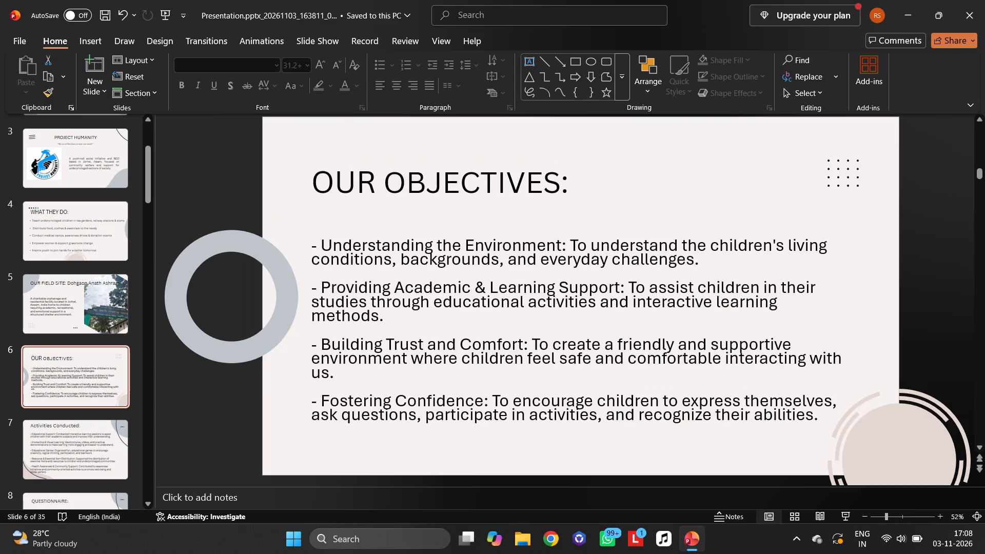
pyautogui.scroll(-1, 107, 404)
pyautogui.click(104, 406)
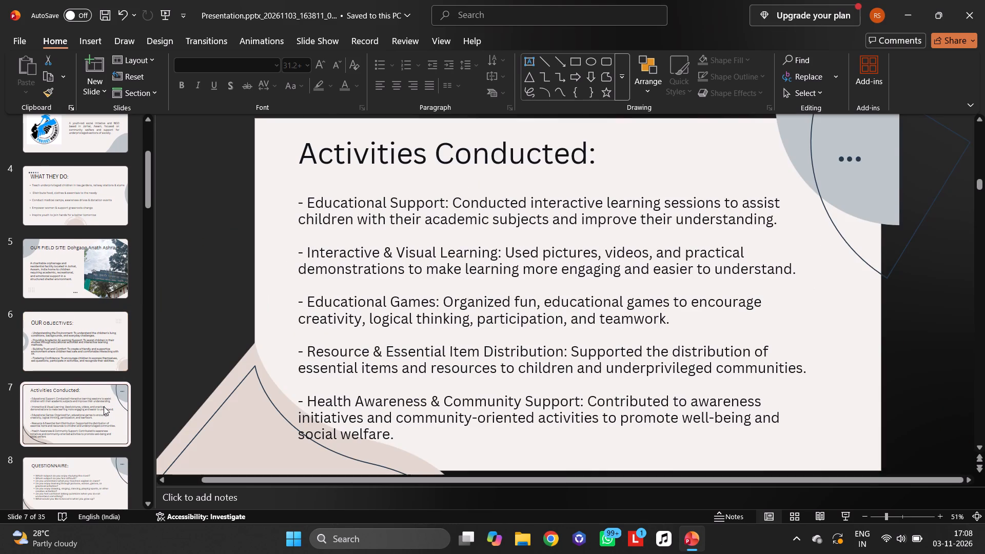
pyautogui.scroll(-1, 104, 406)
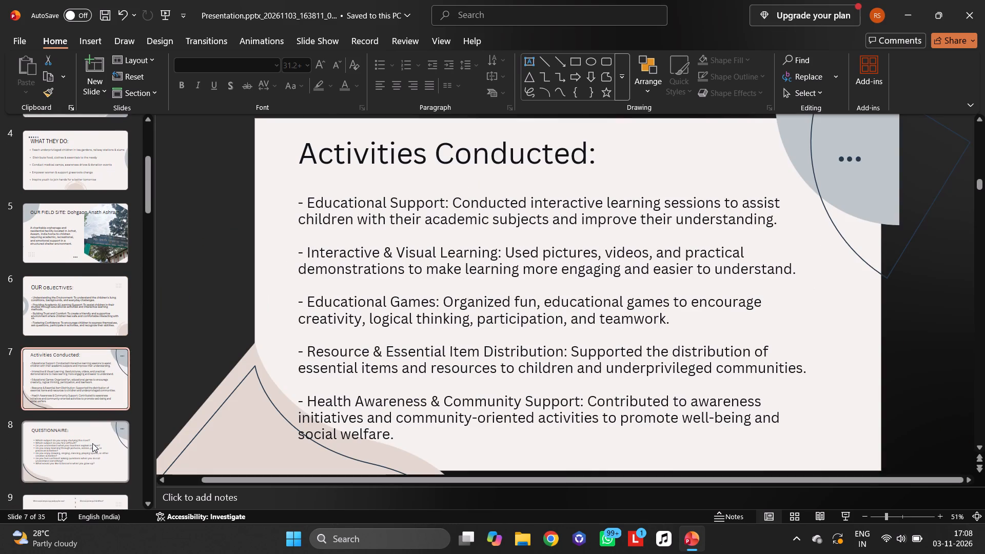
# On slide 8, shift the "QUESTIONNAIRE:" title slightly right so it roughly lines up with the bullets beneath it.
pyautogui.click(92, 444)
pyautogui.scroll(-1, 98, 380)
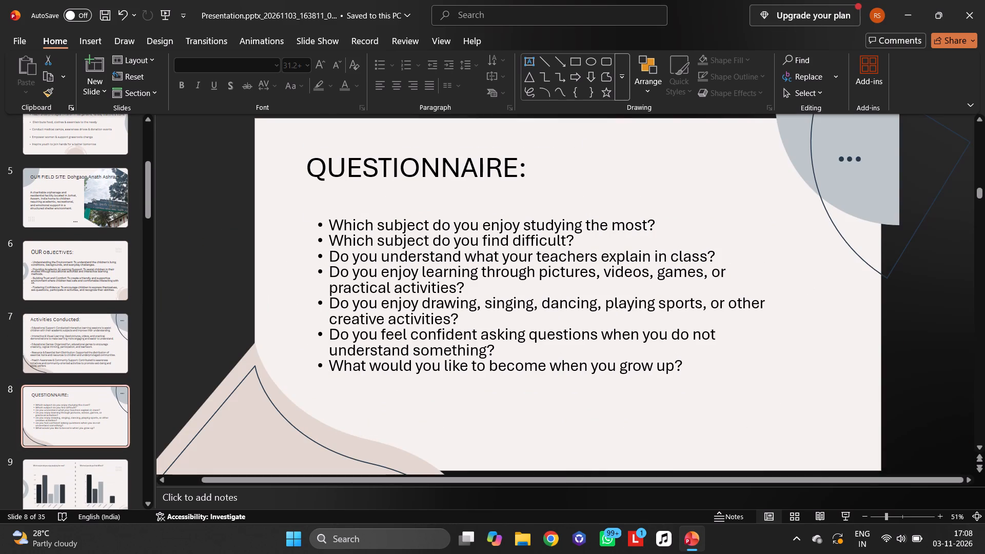
pyautogui.moveTo(302, 169); pyautogui.dragTo(311, 169)
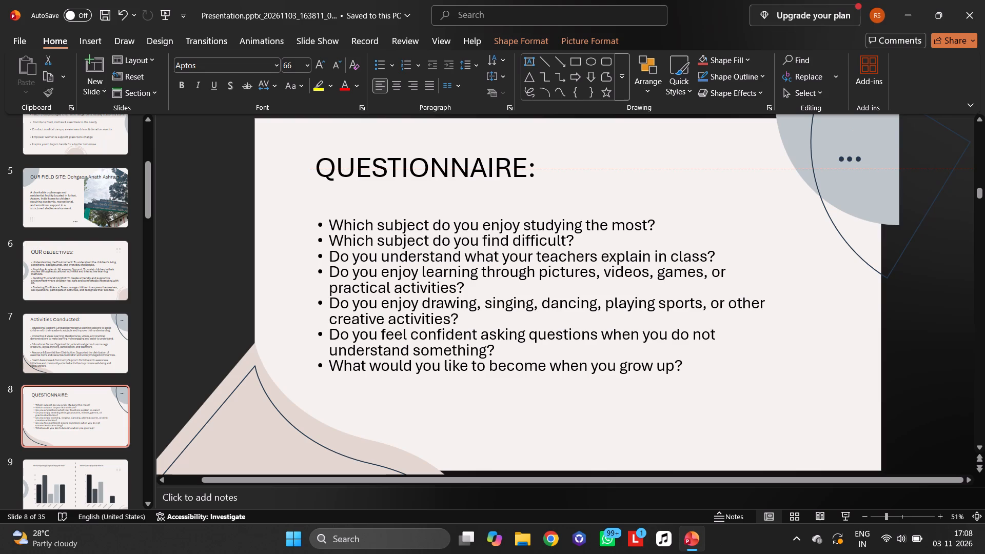
pyautogui.moveTo(311, 169); pyautogui.dragTo(309, 169)
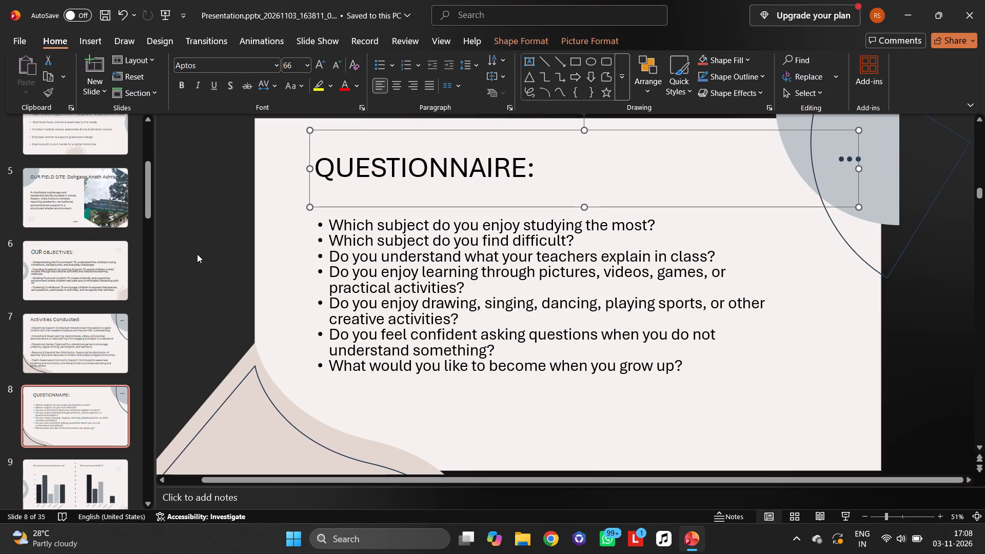
# On slide 10, select the bulleted text under the "Conclusion of our survey:" title.
pyautogui.scroll(-2, 73, 355)
pyautogui.click(63, 409)
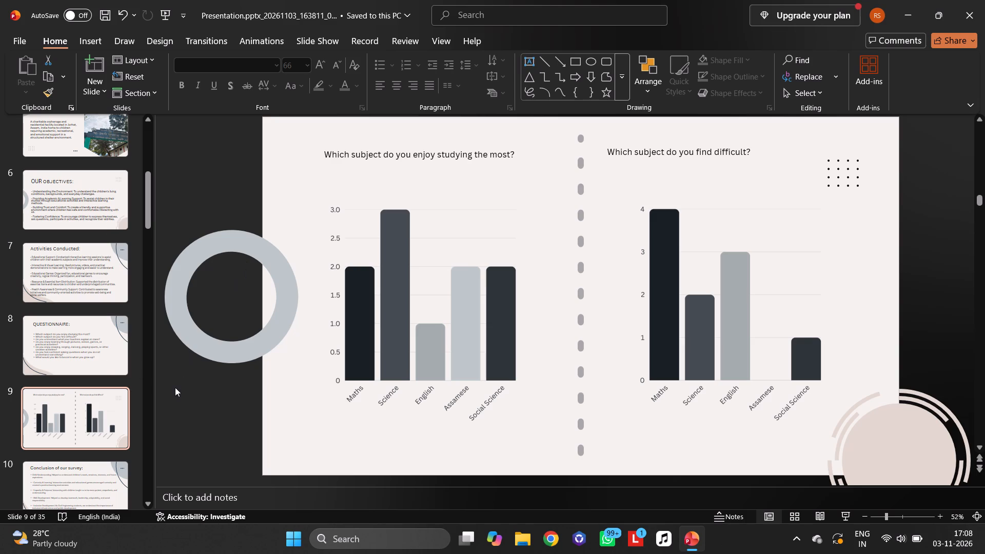
pyautogui.scroll(-3, 85, 423)
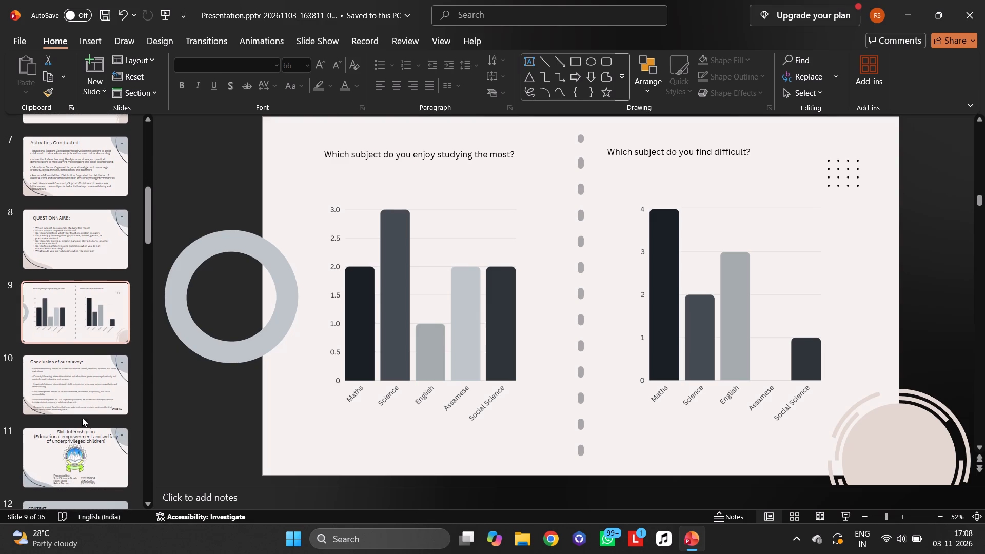
pyautogui.click(77, 395)
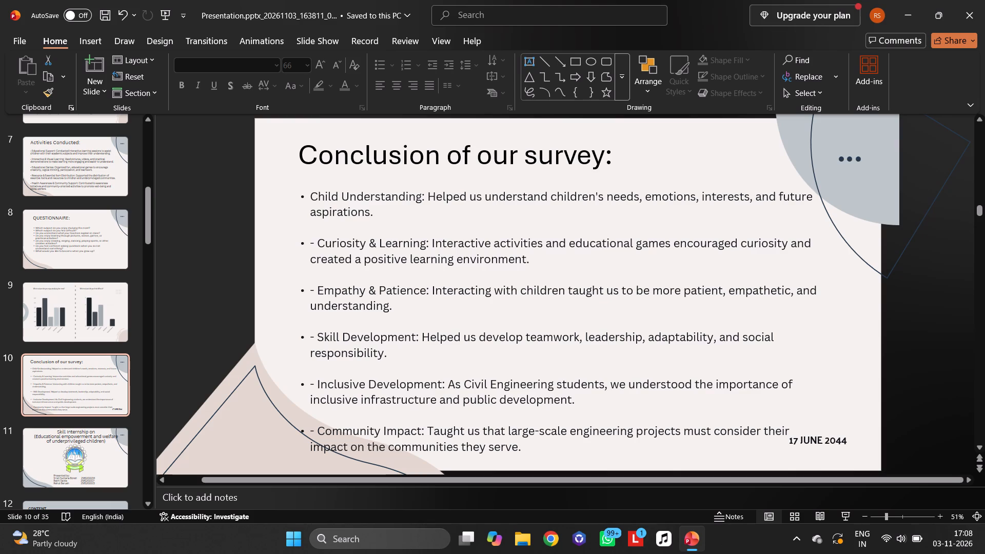
pyautogui.moveTo(297, 192); pyautogui.dragTo(392, 292)
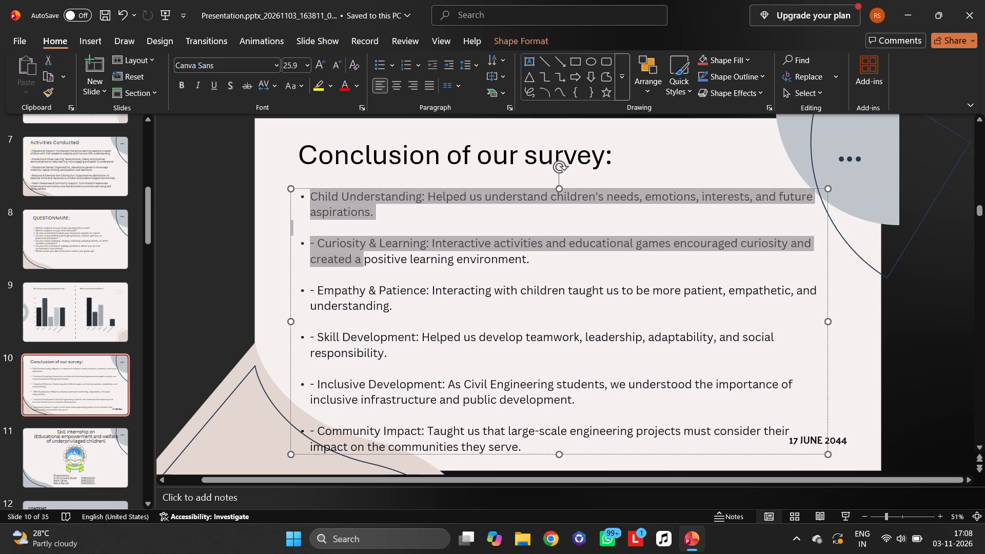
pyautogui.moveTo(392, 292); pyautogui.dragTo(562, 429)
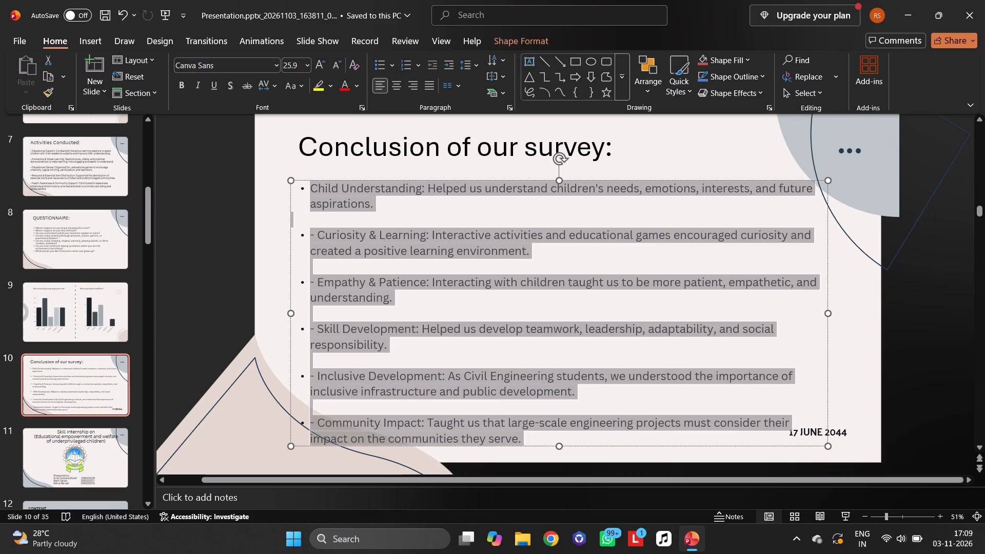
pyautogui.moveTo(562, 429); pyautogui.dragTo(309, 182)
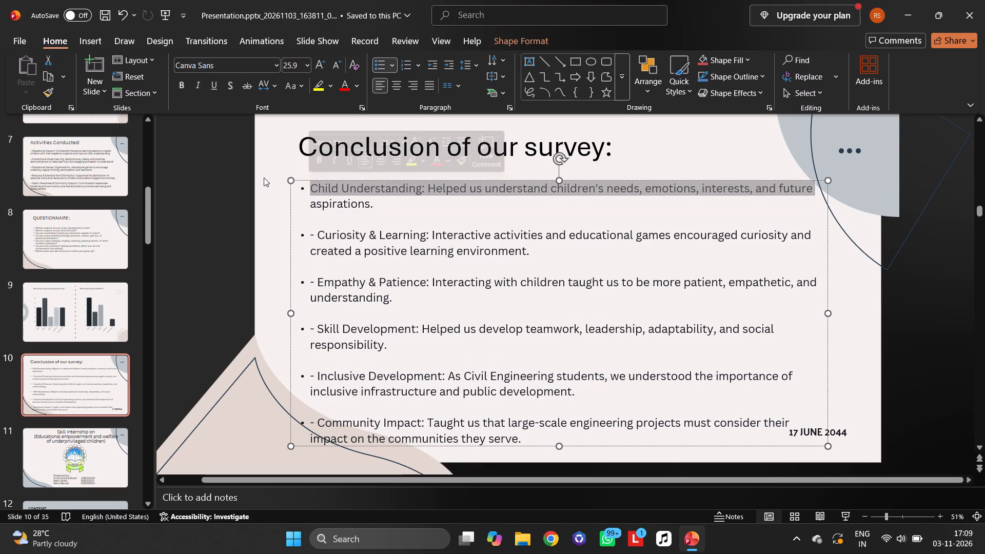
pyautogui.click(229, 165)
pyautogui.moveTo(284, 167); pyautogui.dragTo(790, 408)
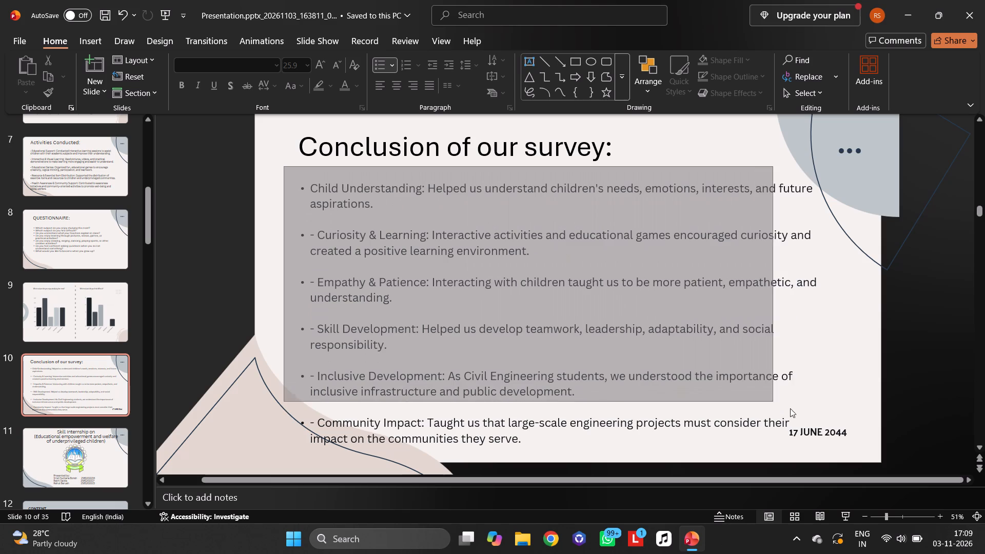
pyautogui.moveTo(790, 408); pyautogui.dragTo(814, 439)
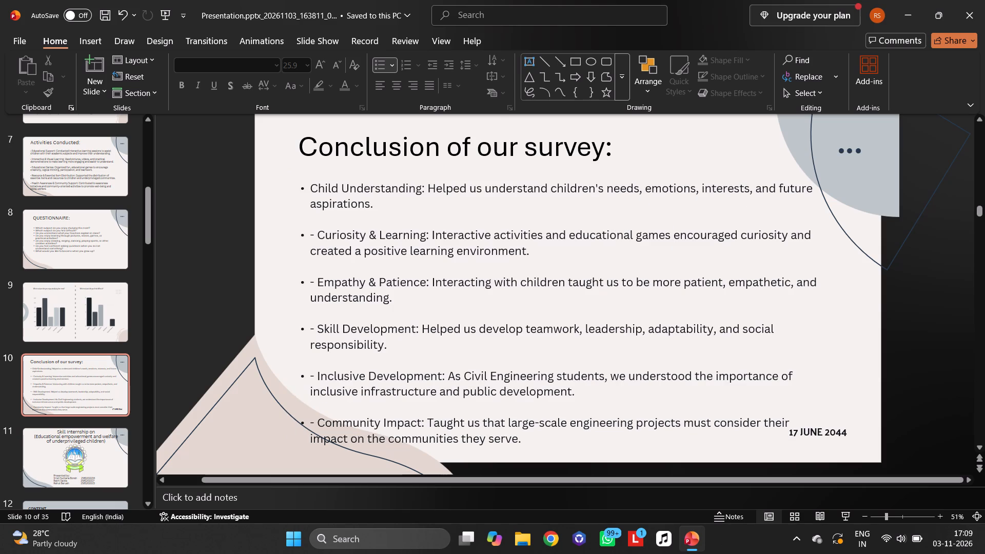
pyautogui.moveTo(300, 184); pyautogui.dragTo(351, 238)
pyautogui.click(269, 209)
pyautogui.moveTo(305, 188); pyautogui.dragTo(384, 290)
pyautogui.click(263, 217)
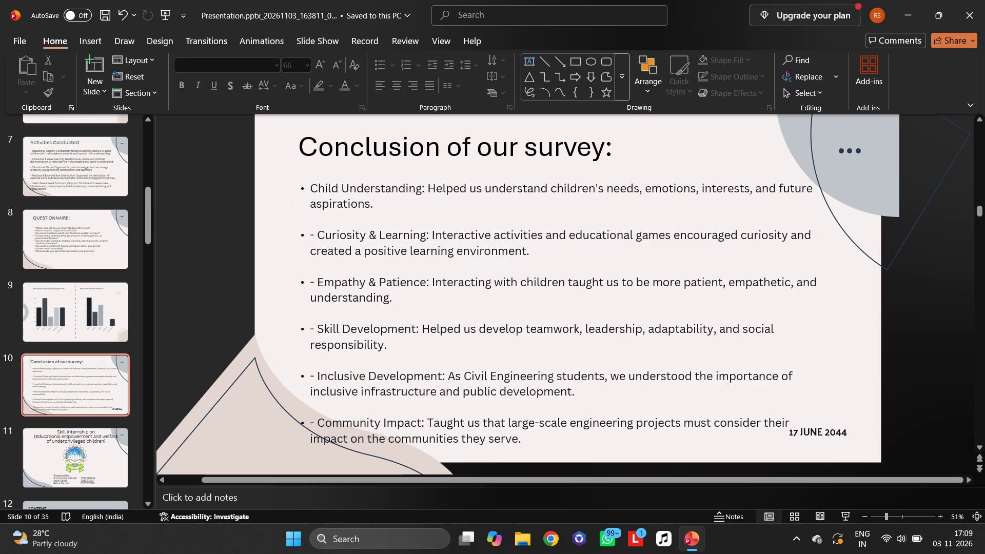
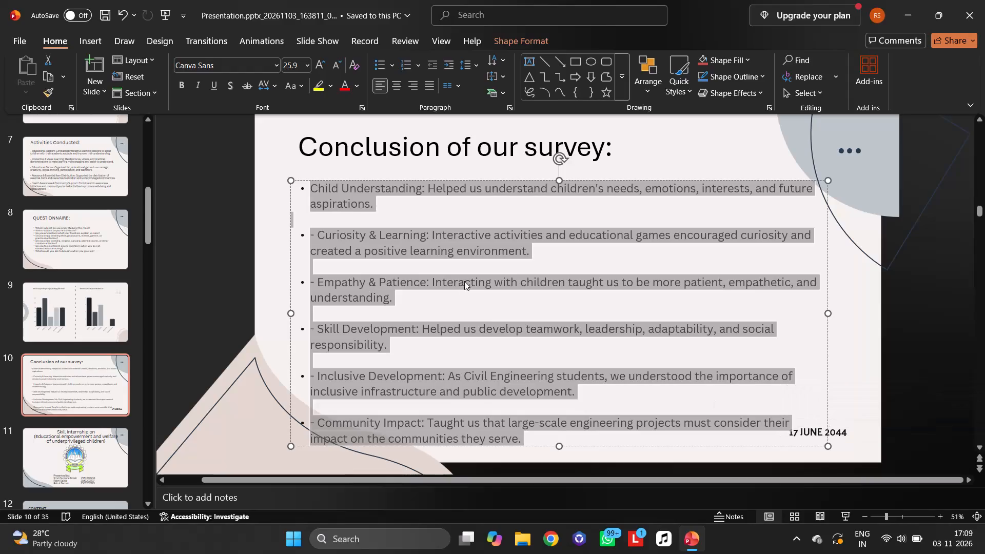
# Set the font size of the selected conclusion bullets on slide 10 to 32.
pyautogui.rightClick(451, 250)
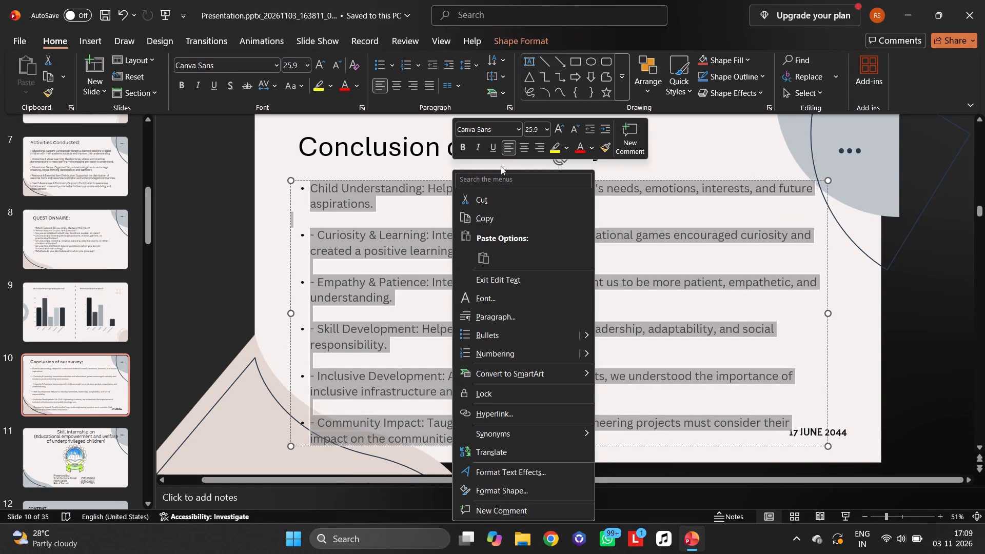
pyautogui.click(546, 129)
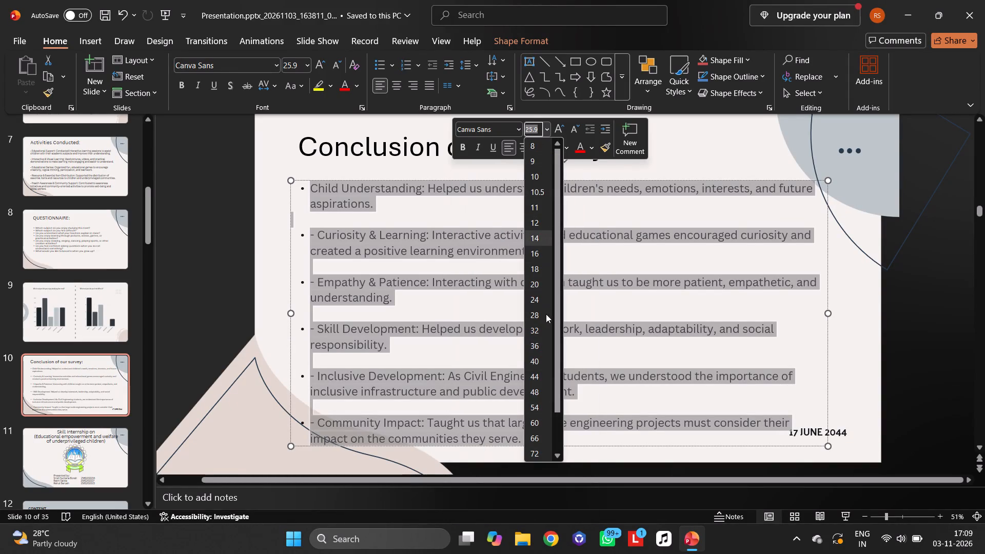
pyautogui.click(539, 329)
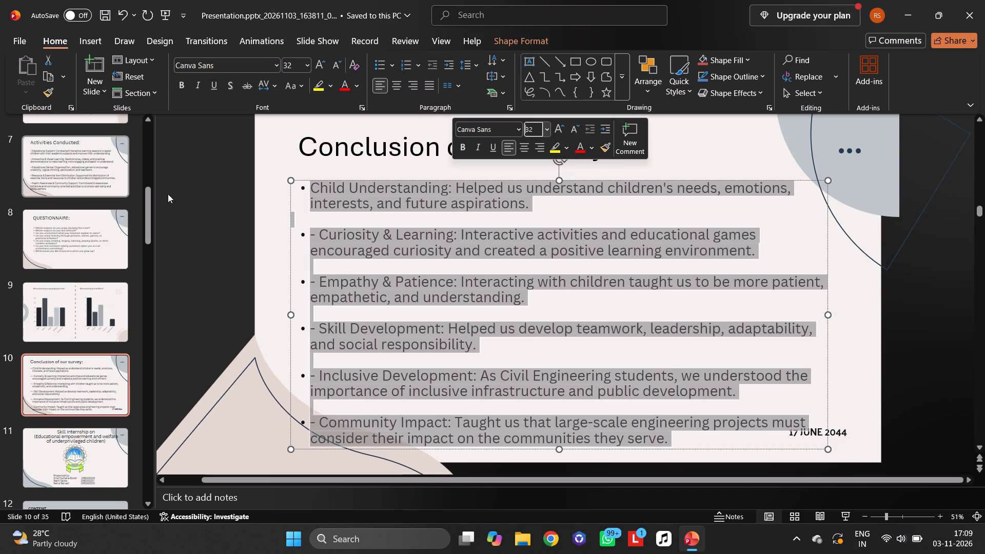
pyautogui.click(223, 205)
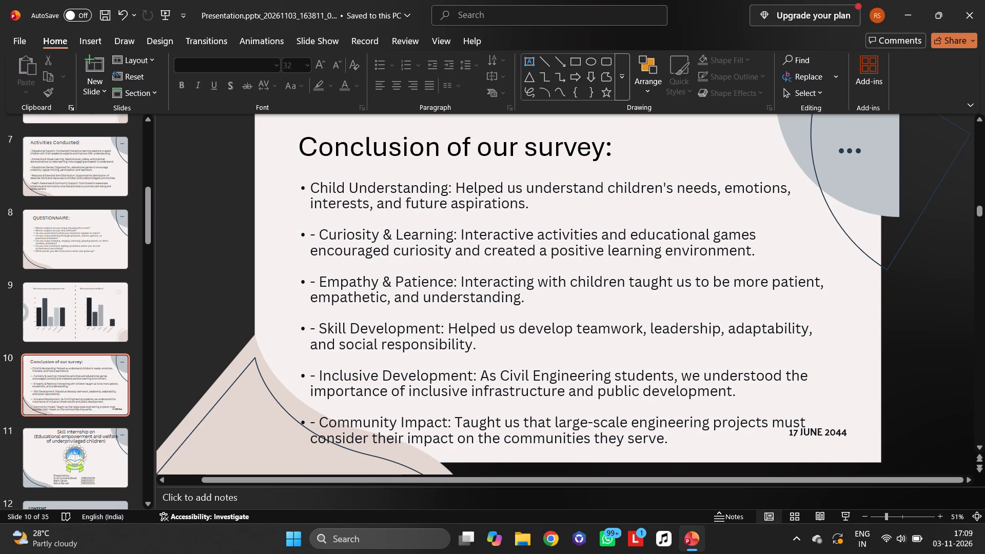
# Delete the date text "17 JUNE 2044" overlapping the last bullet on slide 10.
pyautogui.moveTo(790, 433); pyautogui.dragTo(823, 431)
pyautogui.click(844, 431)
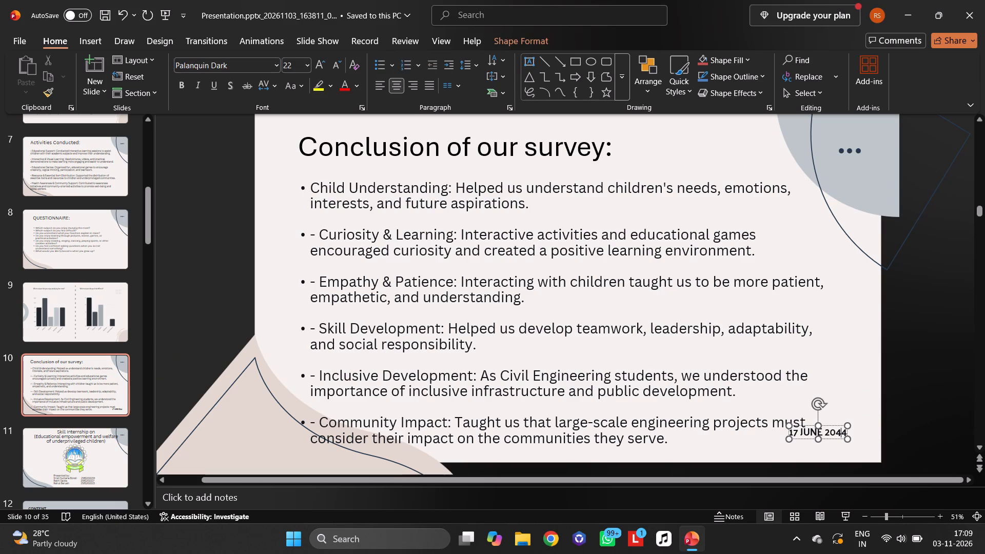
pyautogui.rightClick(842, 435)
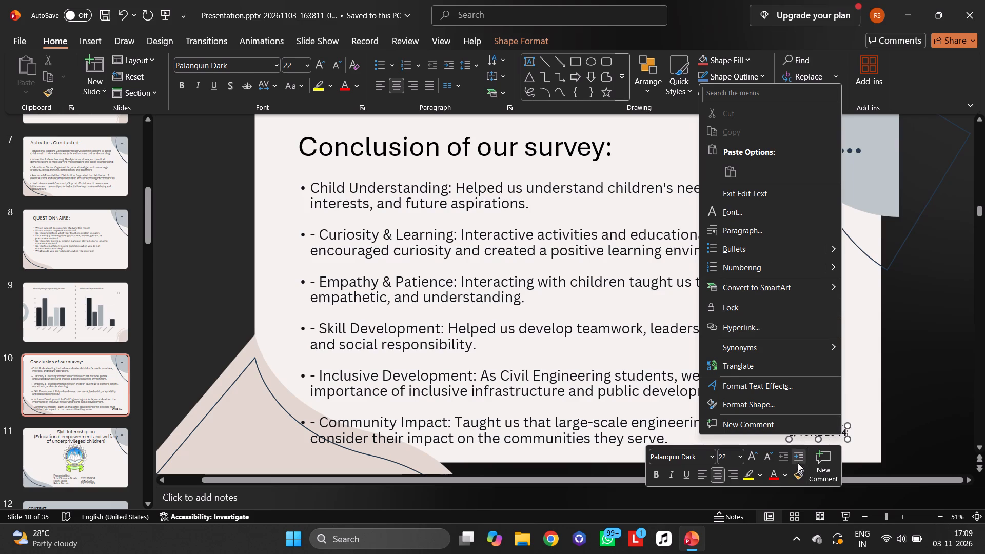
pyautogui.click(858, 337)
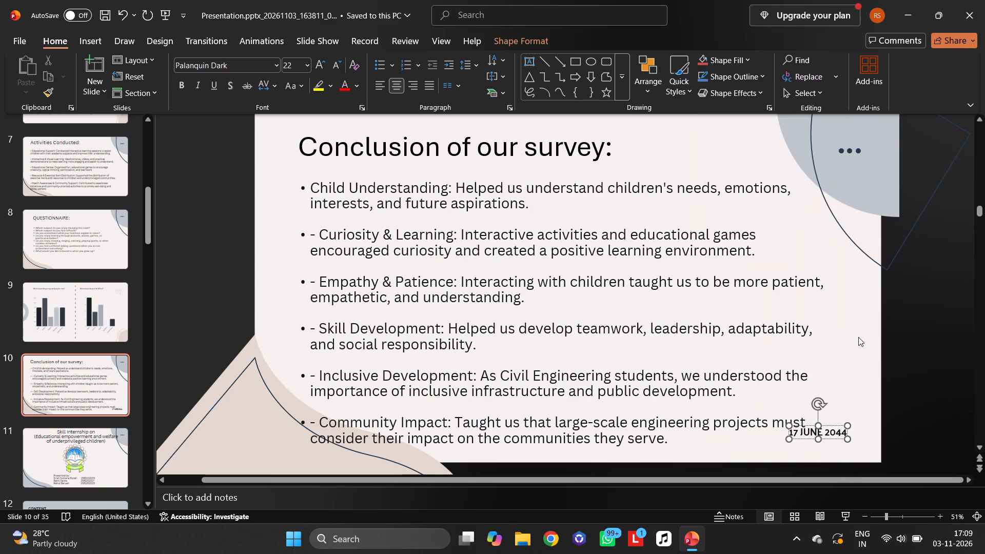
pyautogui.click(845, 432)
pyautogui.press('BackSpace')
pyautogui.press('BackSpace')
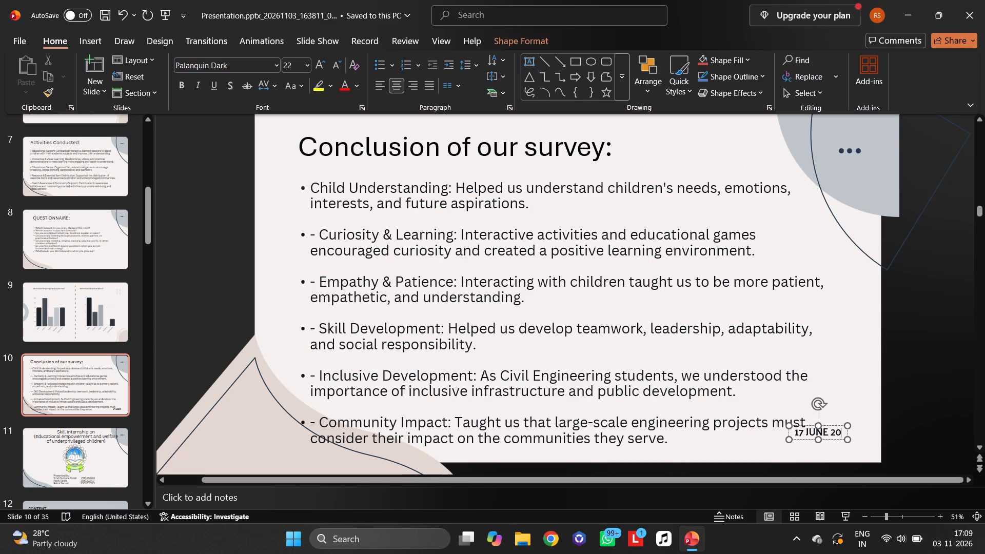
pyautogui.press('BackSpace')
pyautogui.press('BackSpace')
pyautogui.press('BackSpace')
pyautogui.press('BackSpace')
pyautogui.press('BackSpace')
pyautogui.press('BackSpace')
pyautogui.press('BackSpace')
pyautogui.press('BackSpace')
pyautogui.press('BackSpace')
pyautogui.press('BackSpace')
pyautogui.click(818, 360)
# On slide 11, add a space before the second and third presenters' roll numbers to line them up with the first.
pyautogui.scroll(-2, 108, 420)
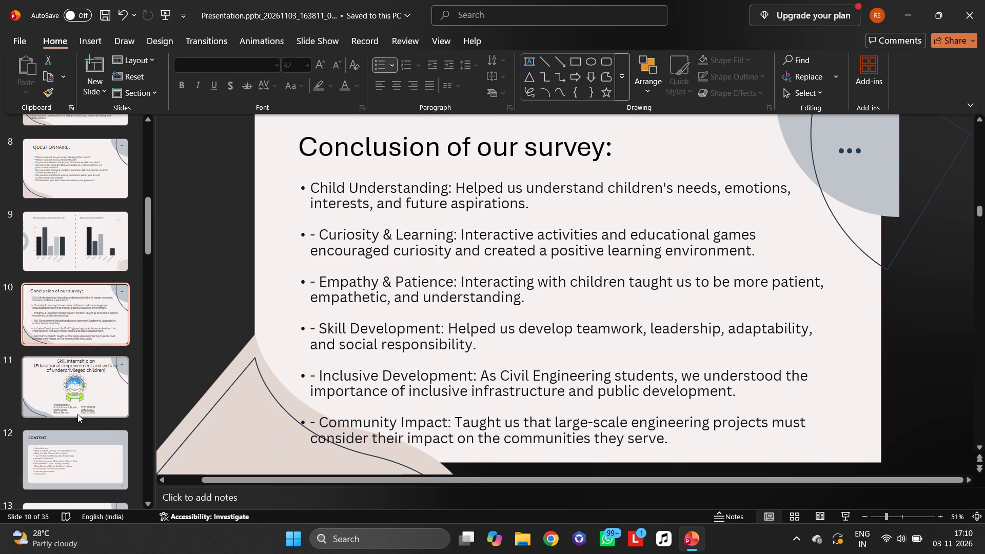
pyautogui.click(86, 402)
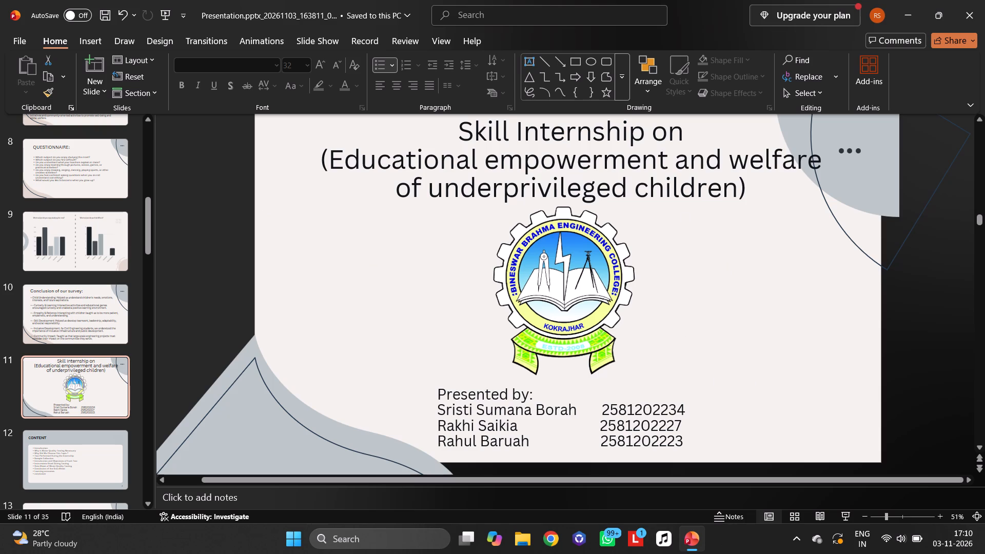
pyautogui.click(599, 422)
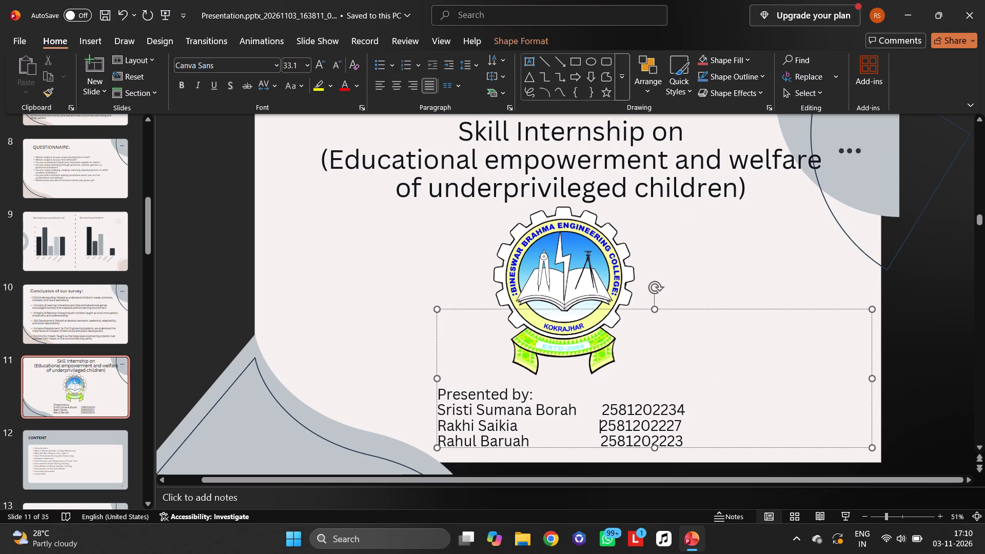
pyautogui.press('space')
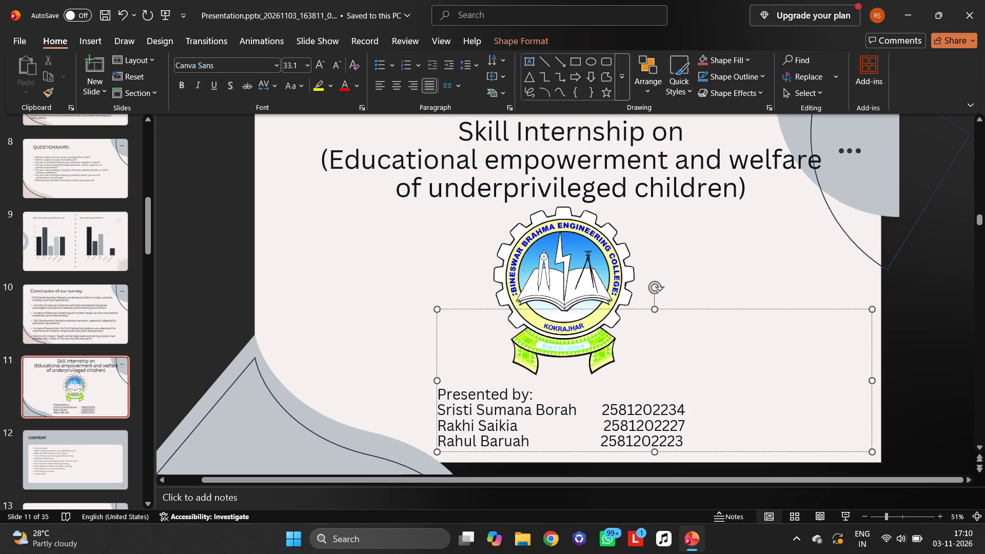
pyautogui.click(599, 442)
pyautogui.press('space')
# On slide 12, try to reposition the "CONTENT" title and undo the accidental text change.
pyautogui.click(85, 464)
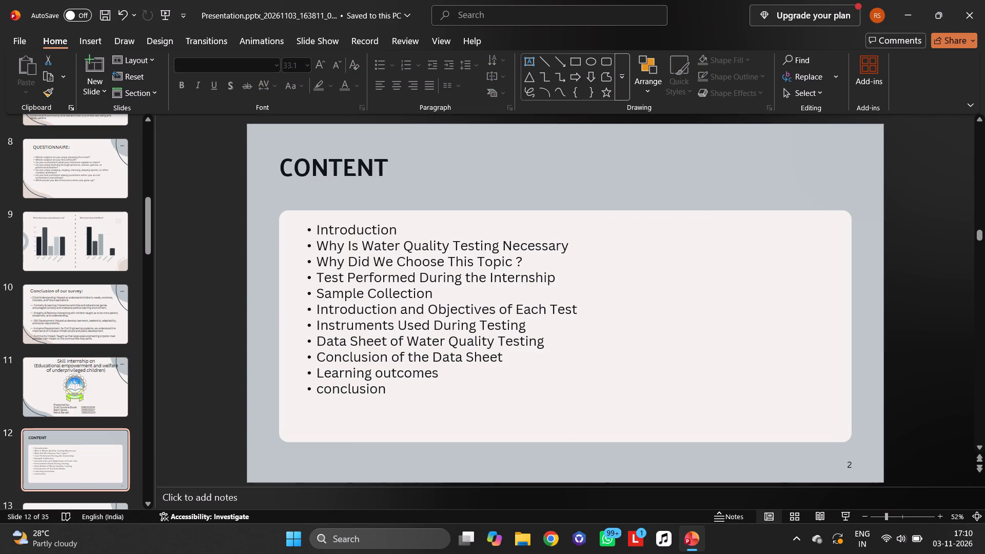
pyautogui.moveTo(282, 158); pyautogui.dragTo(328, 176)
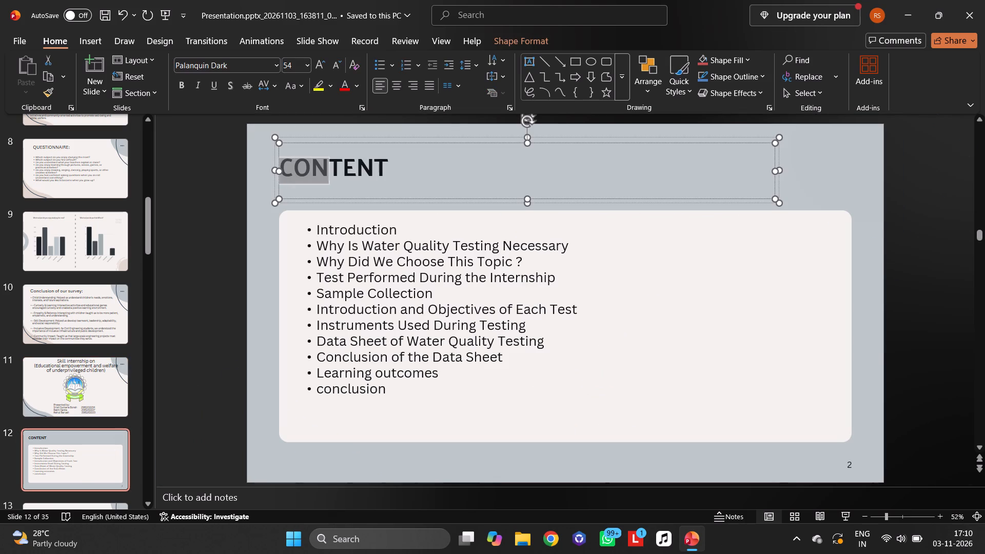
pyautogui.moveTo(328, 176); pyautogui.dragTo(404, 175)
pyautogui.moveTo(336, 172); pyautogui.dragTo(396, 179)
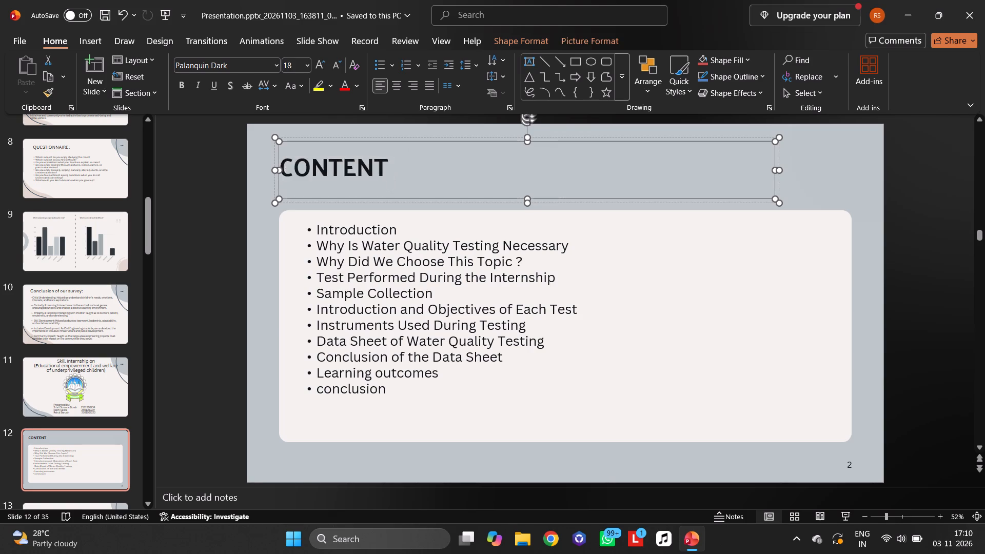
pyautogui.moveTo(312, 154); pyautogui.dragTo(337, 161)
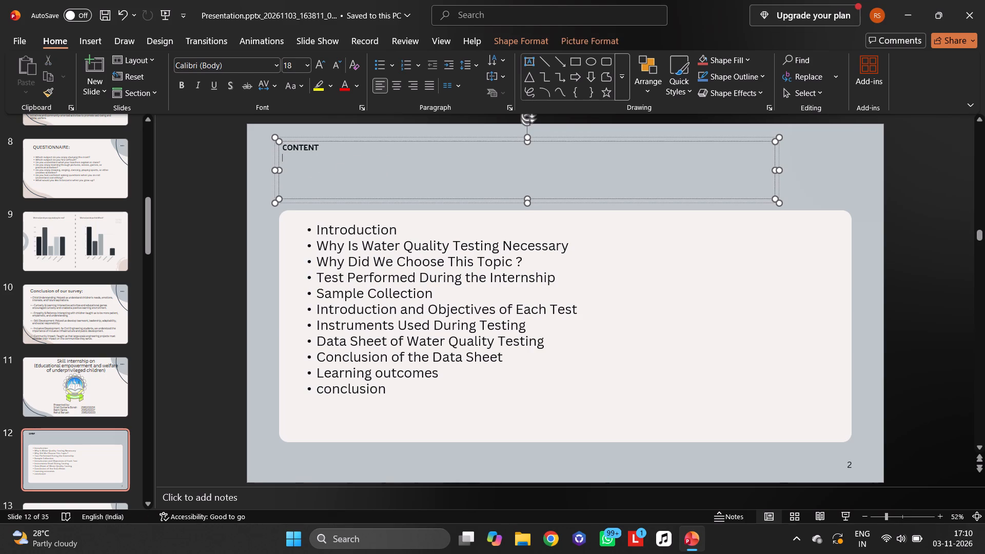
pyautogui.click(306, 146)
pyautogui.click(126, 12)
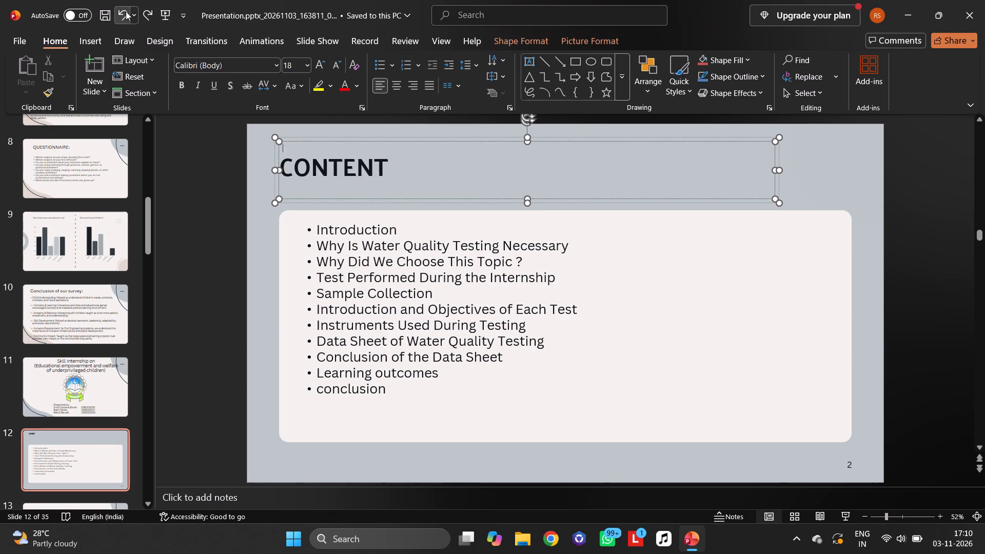
# Move the "CONTENT" title on slide 12 slightly right and down, closer to the contents list.
pyautogui.click(263, 164)
pyautogui.moveTo(275, 169); pyautogui.dragTo(299, 177)
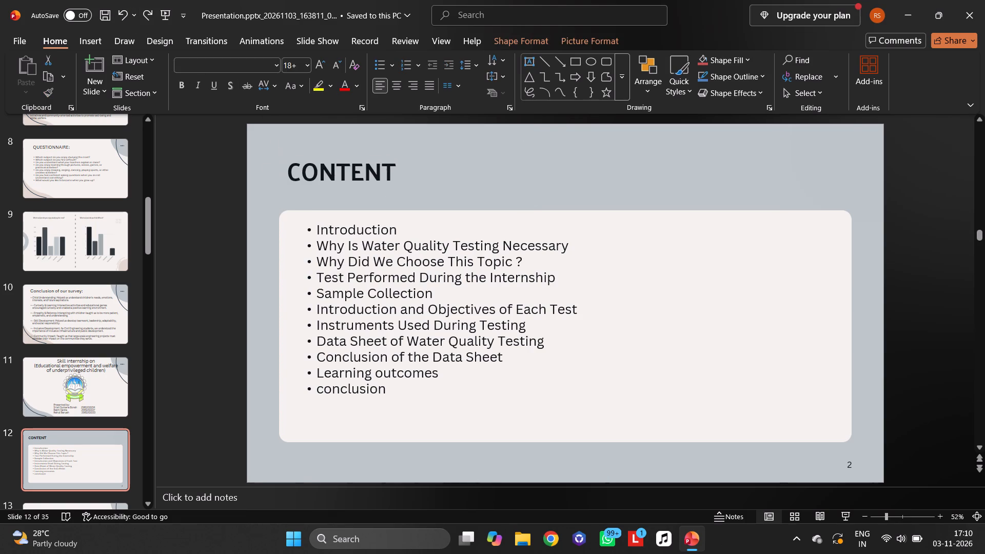
pyautogui.moveTo(299, 177); pyautogui.dragTo(297, 168)
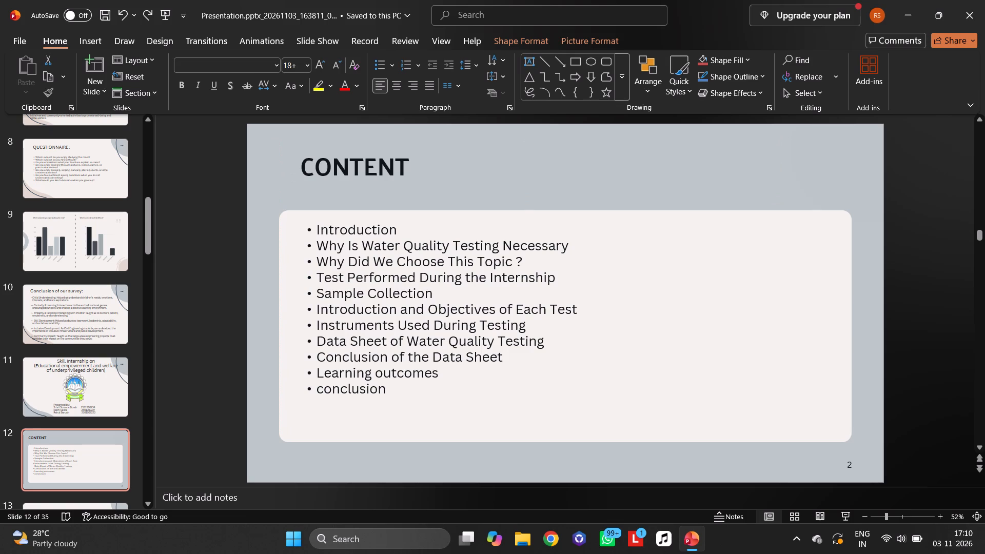
pyautogui.moveTo(297, 168); pyautogui.dragTo(440, 174)
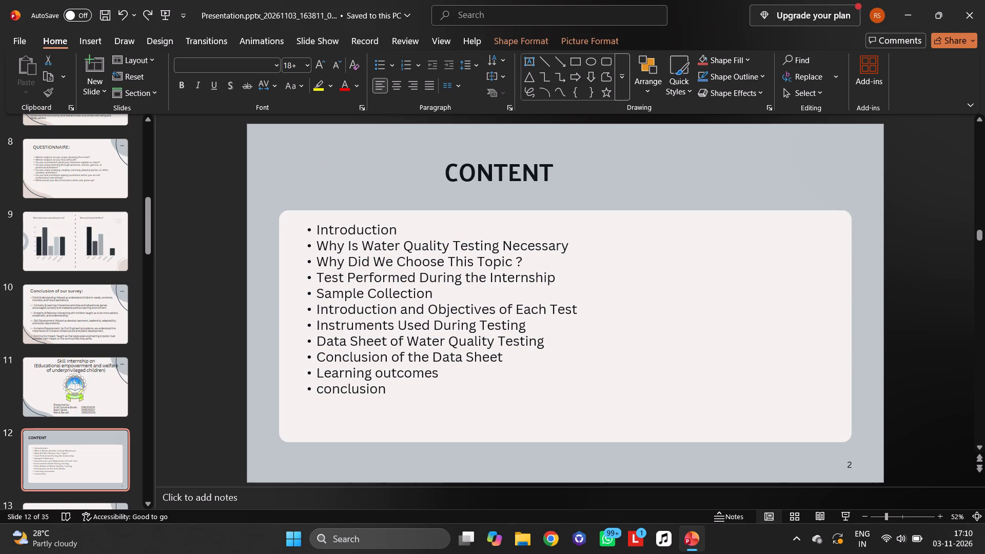
pyautogui.moveTo(440, 174); pyautogui.dragTo(302, 188)
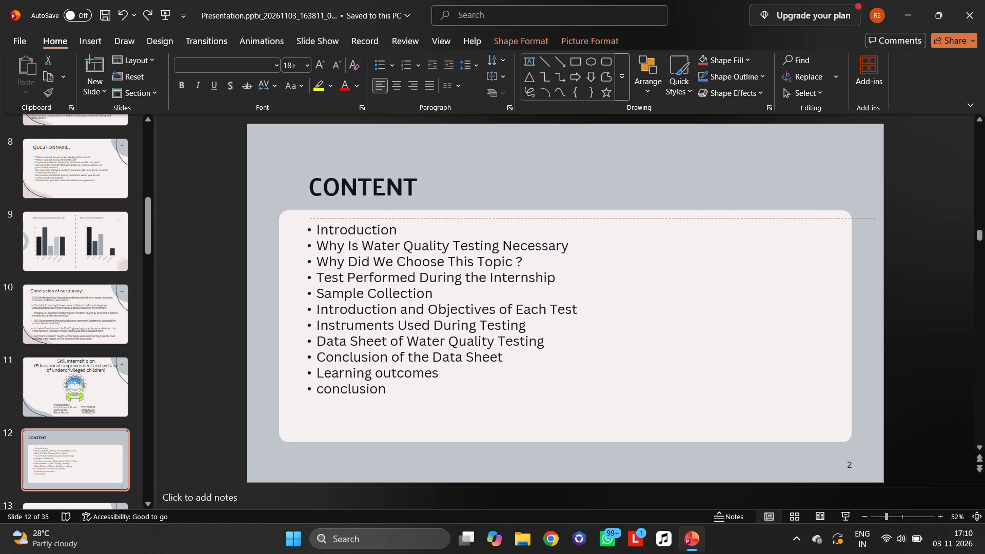
pyautogui.moveTo(302, 188); pyautogui.dragTo(295, 181)
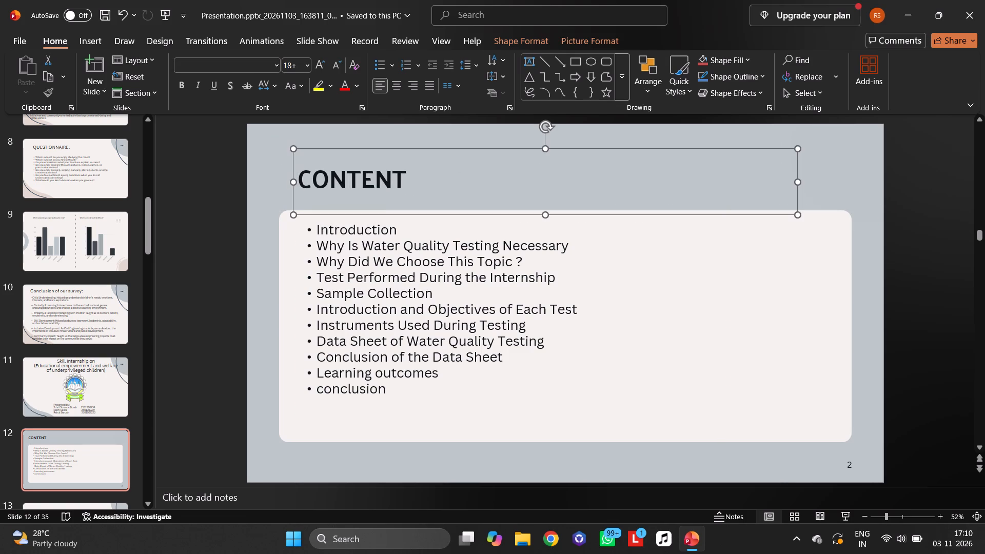
# Set the font size of the "CONTENT" title to 60.
pyautogui.rightClick(366, 183)
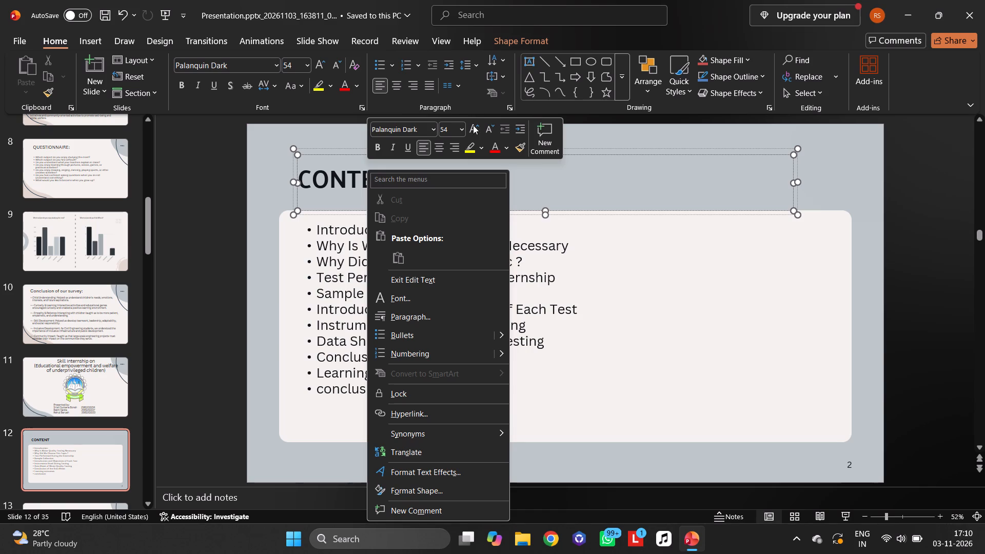
pyautogui.click(458, 128)
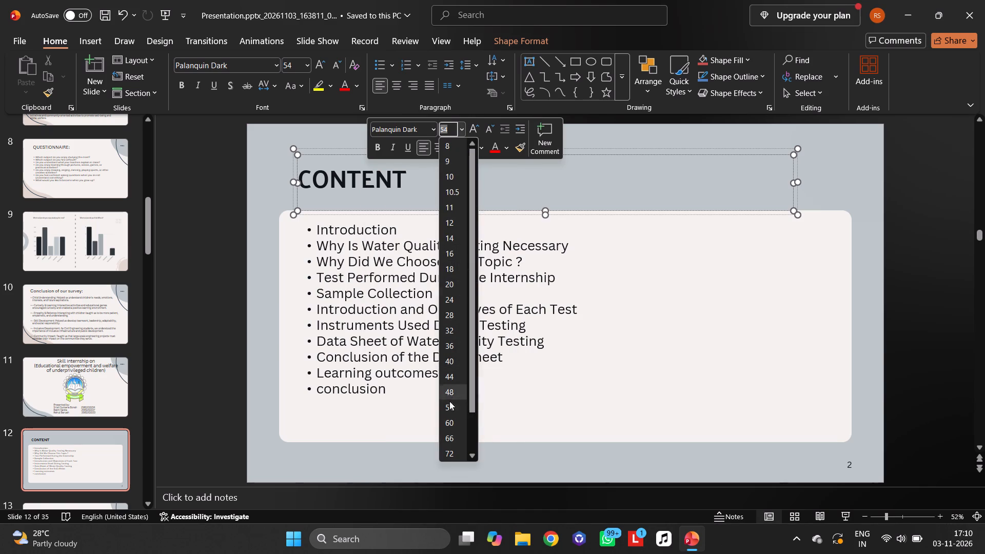
pyautogui.click(454, 421)
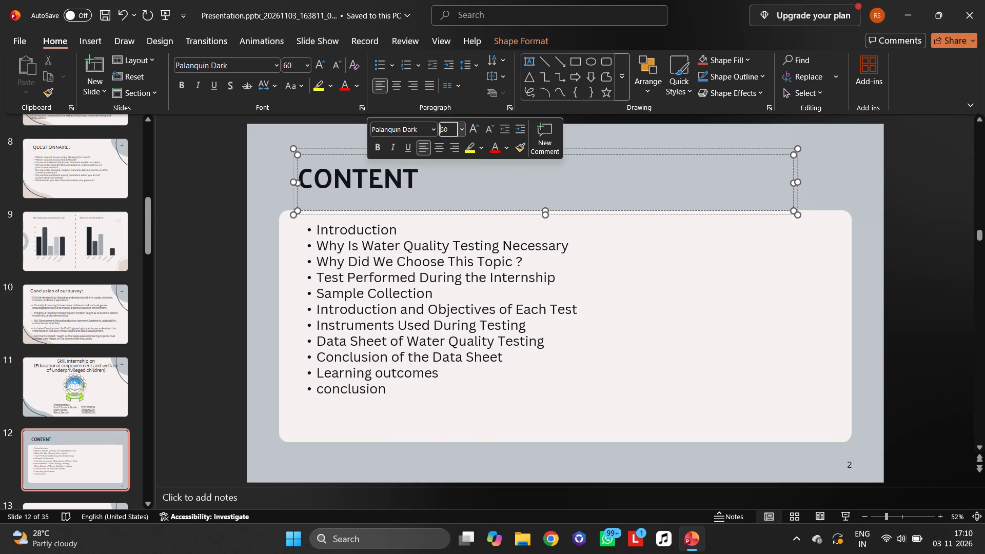
pyautogui.click(283, 171)
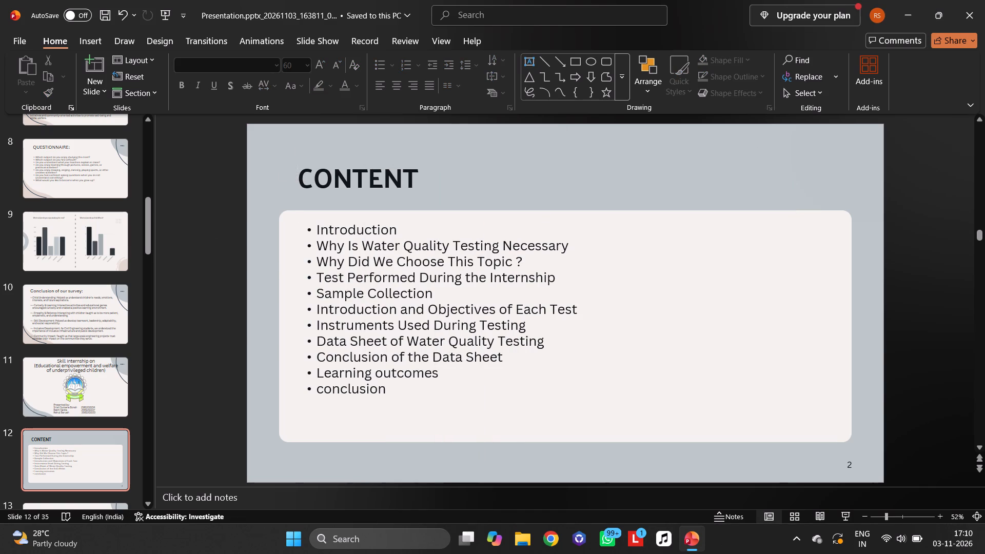
# Nudge the "CONTENT" title up and slightly left, so its text box sits just above the contents panel.
pyautogui.moveTo(300, 167); pyautogui.dragTo(295, 161)
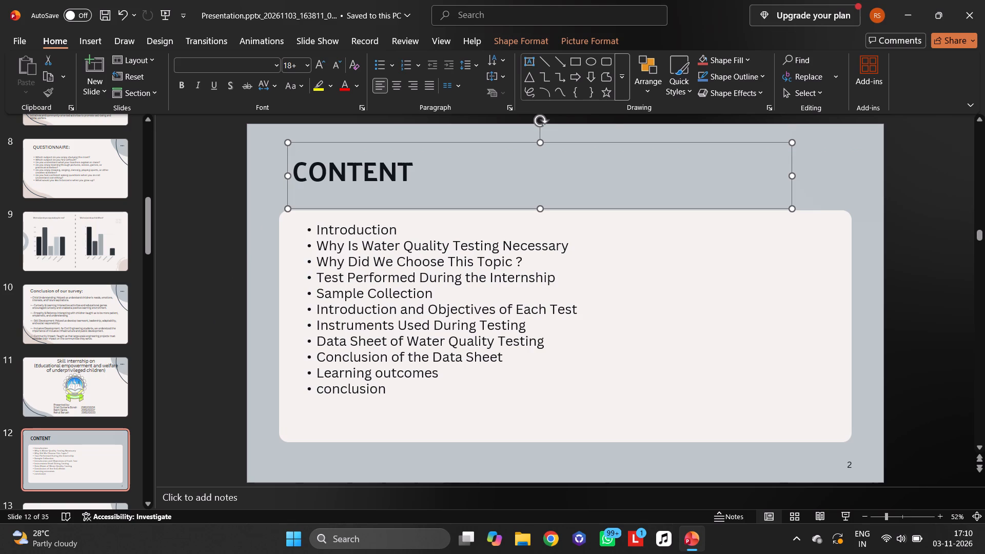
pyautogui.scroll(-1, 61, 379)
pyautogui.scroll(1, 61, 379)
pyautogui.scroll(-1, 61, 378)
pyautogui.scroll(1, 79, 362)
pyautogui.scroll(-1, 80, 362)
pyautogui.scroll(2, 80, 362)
# On slide 13, justify all the body paragraphs beneath the "INTRODUCTION" title.
pyautogui.scroll(-4, 80, 362)
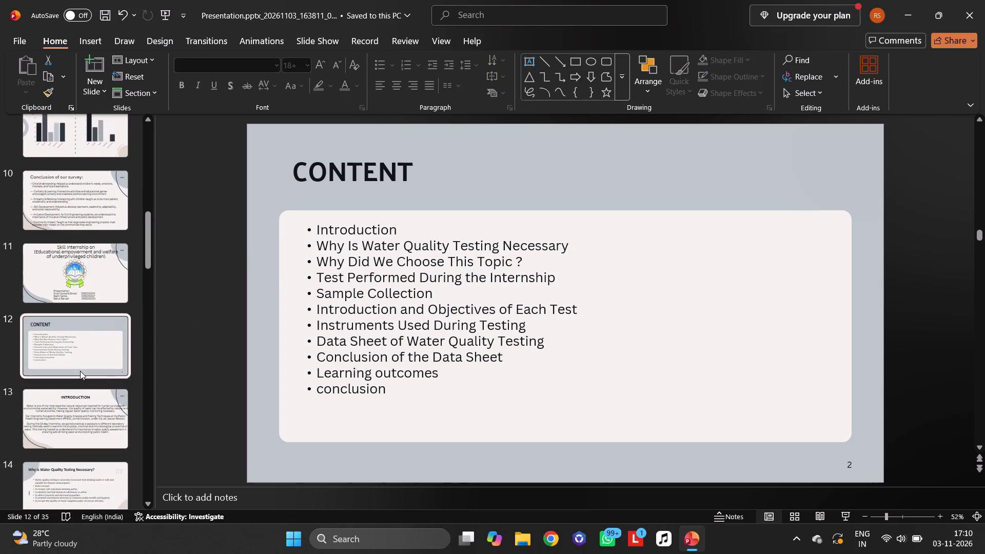
pyautogui.click(81, 390)
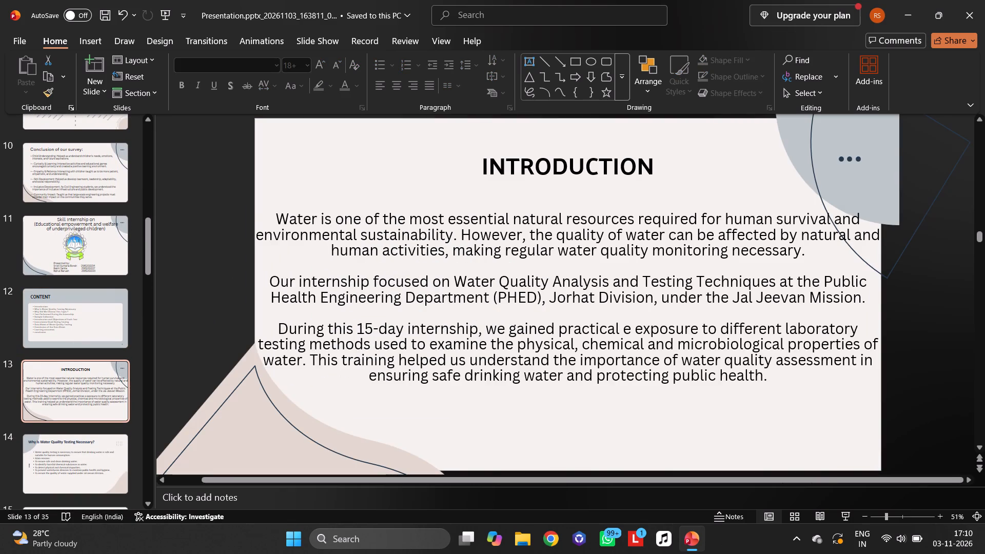
pyautogui.moveTo(260, 200); pyautogui.dragTo(296, 233)
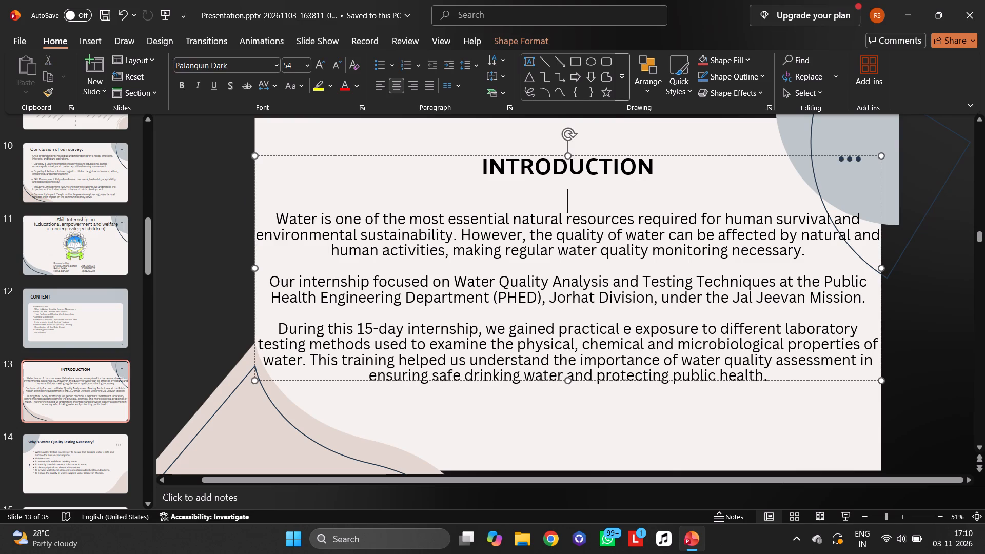
pyautogui.moveTo(296, 233); pyautogui.dragTo(710, 391)
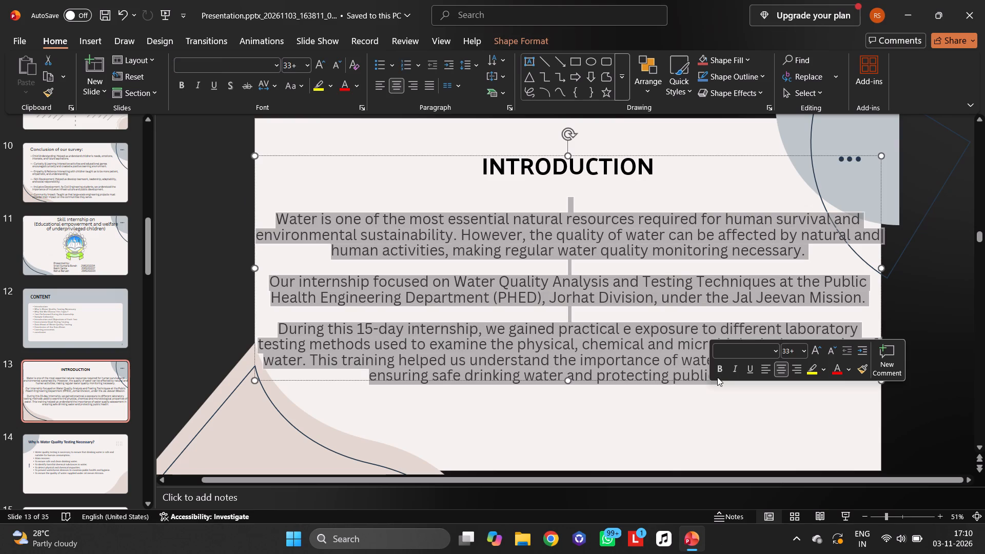
pyautogui.click(694, 394)
pyautogui.moveTo(272, 203); pyautogui.dragTo(275, 212)
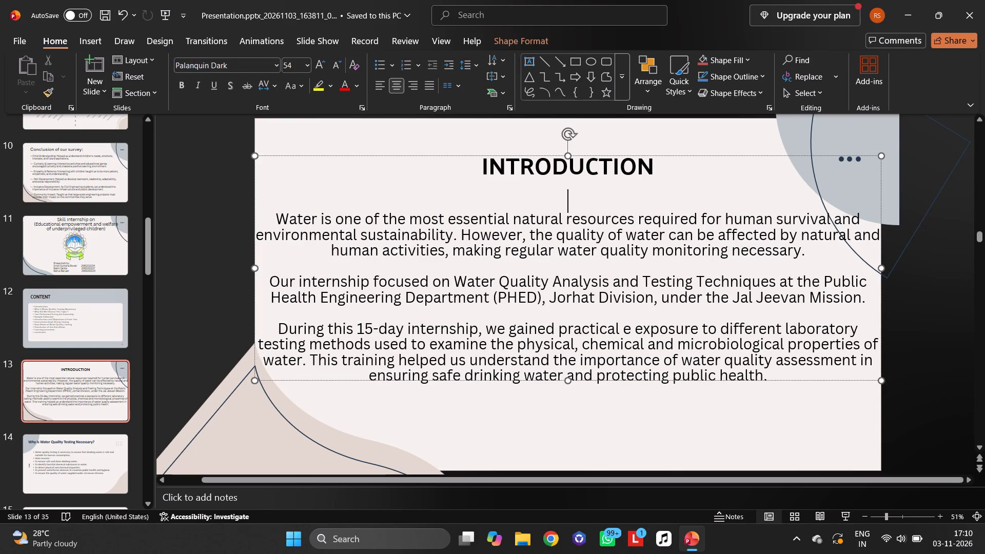
pyautogui.moveTo(275, 212); pyautogui.dragTo(791, 389)
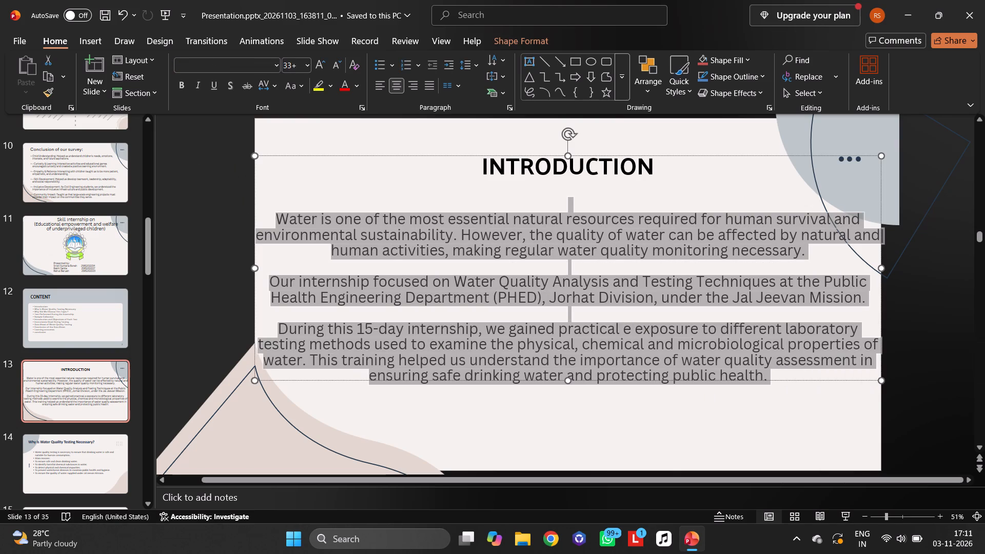
pyautogui.click(425, 85)
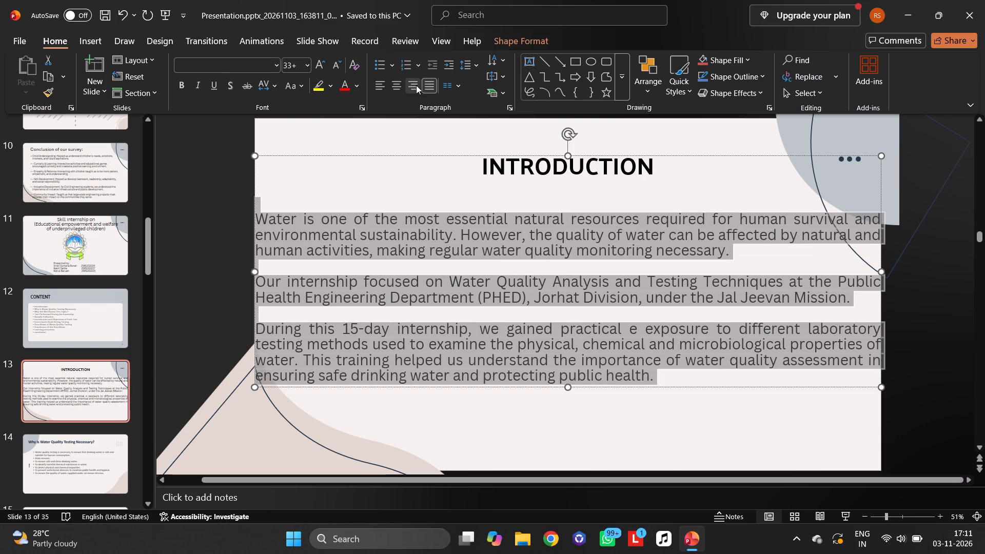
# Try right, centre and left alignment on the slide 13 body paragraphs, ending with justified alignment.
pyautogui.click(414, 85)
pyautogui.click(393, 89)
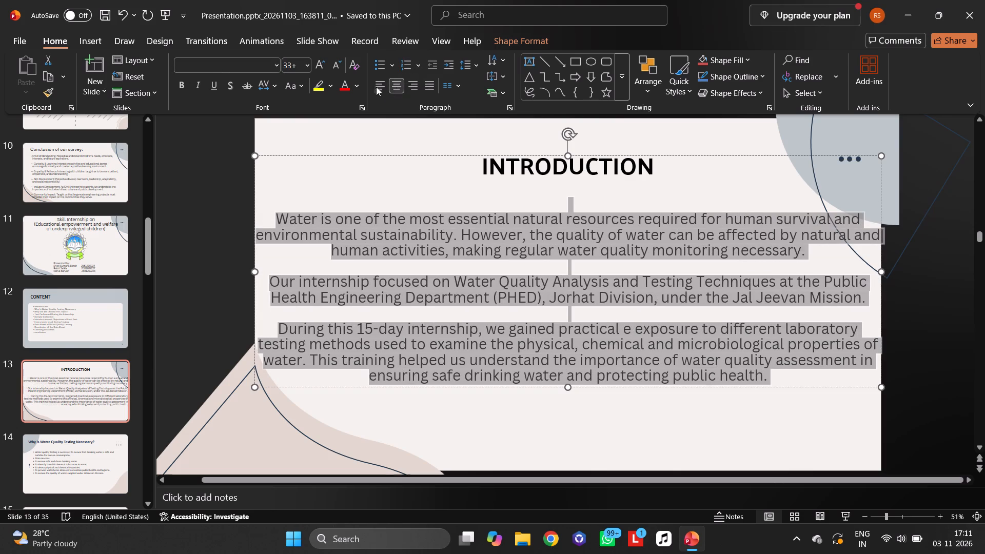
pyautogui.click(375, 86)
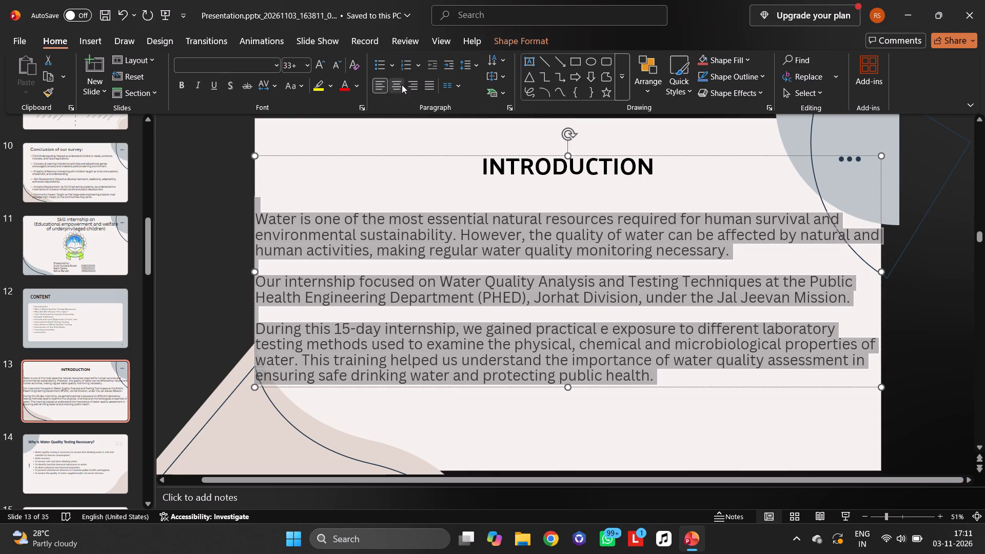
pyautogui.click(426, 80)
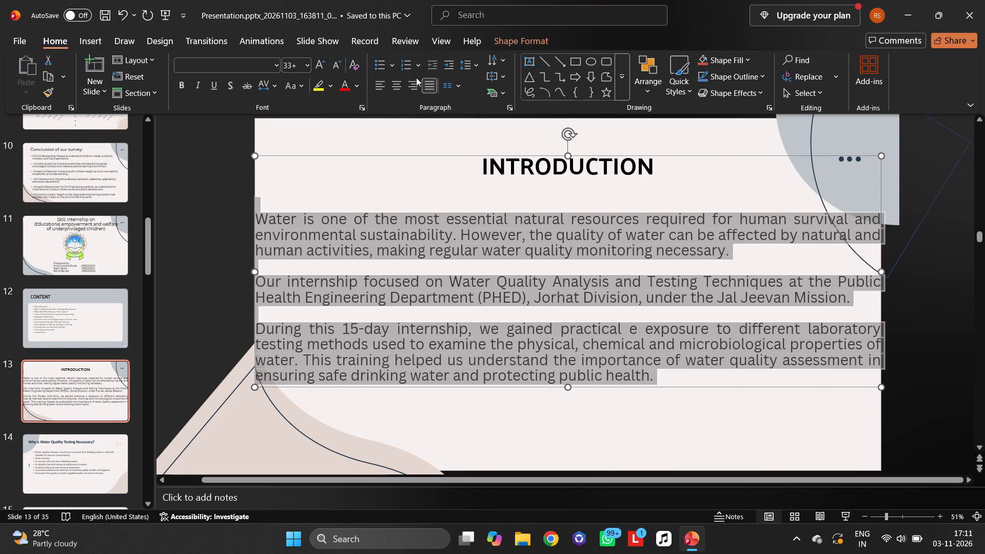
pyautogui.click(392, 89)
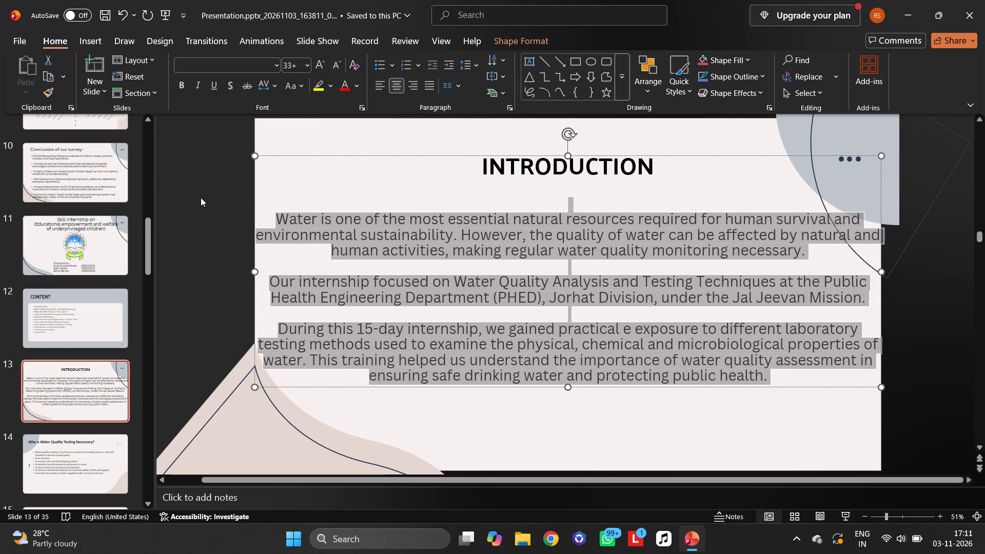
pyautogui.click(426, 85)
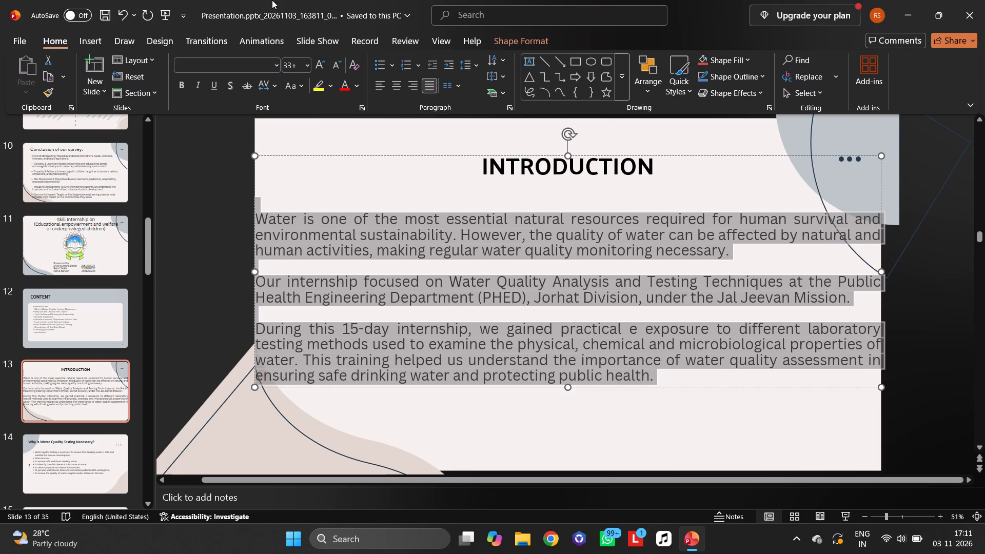
# Narrow the "INTRODUCTION" text box on slide 13 by pulling its left edge inward, away from the slide's edge.
pyautogui.moveTo(252, 155); pyautogui.dragTo(260, 156)
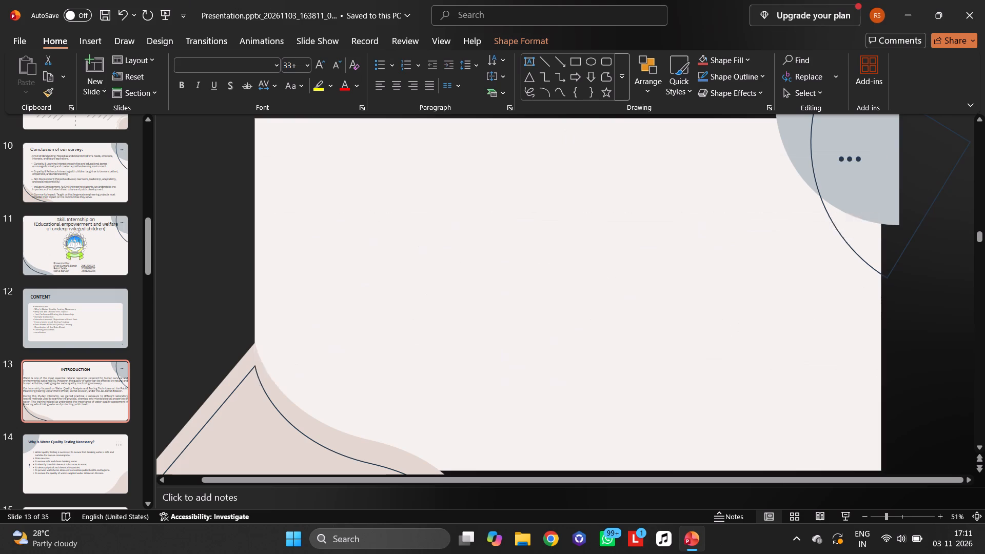
pyautogui.moveTo(260, 156); pyautogui.dragTo(324, 157)
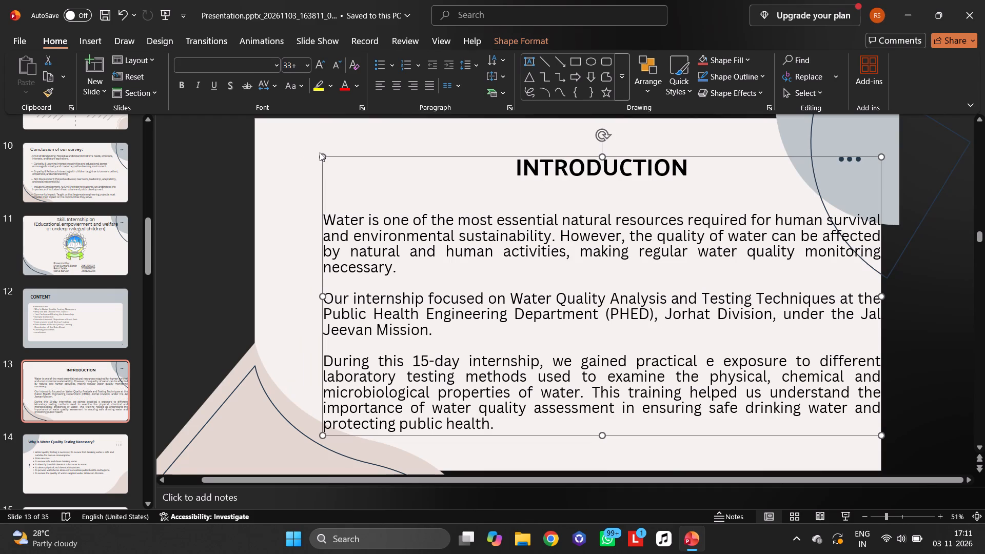
pyautogui.moveTo(315, 151); pyautogui.dragTo(305, 151)
pyautogui.click(293, 168)
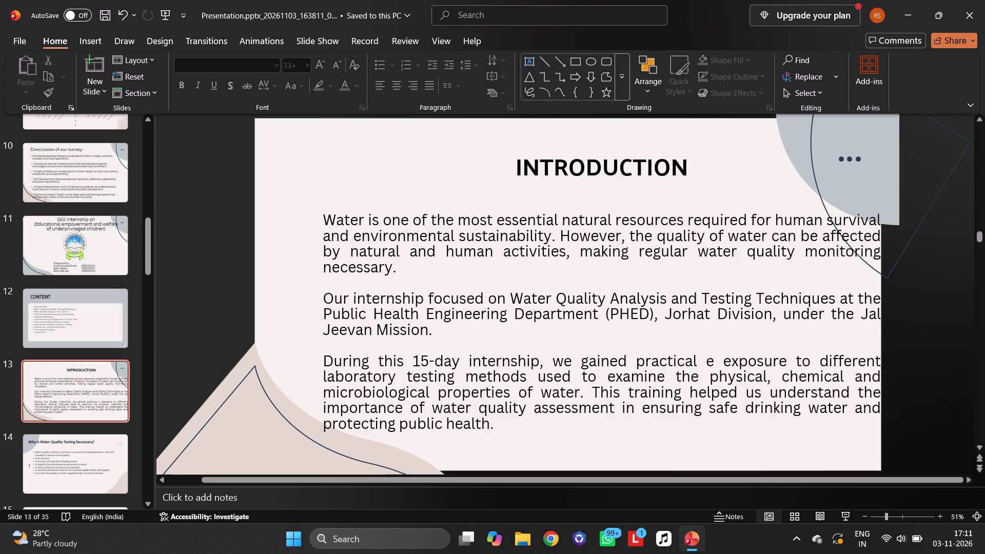
# Move the "INTRODUCTION" text box left and slightly up, so it sits centred between the slide's side edges.
pyautogui.moveTo(318, 216); pyautogui.dragTo(289, 210)
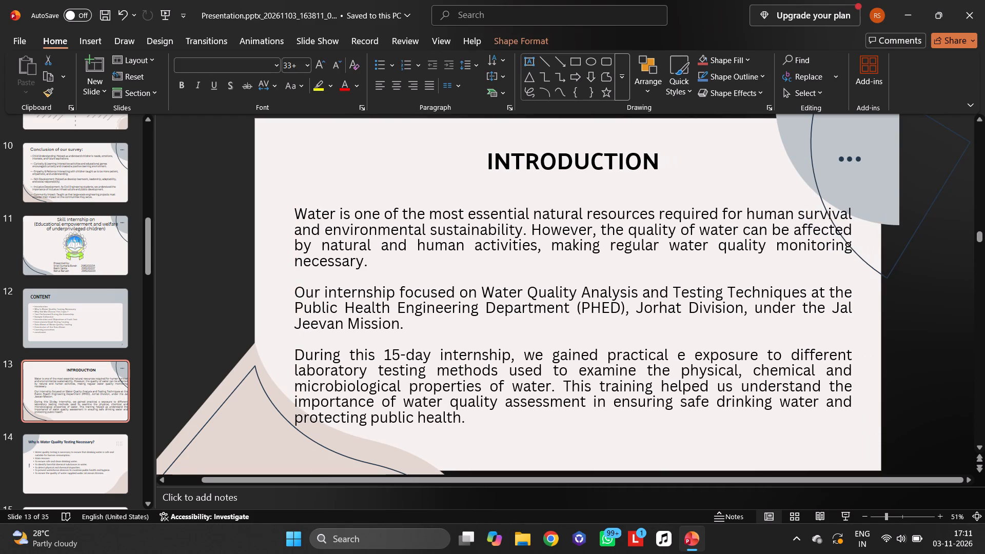
pyautogui.moveTo(289, 210); pyautogui.dragTo(285, 209)
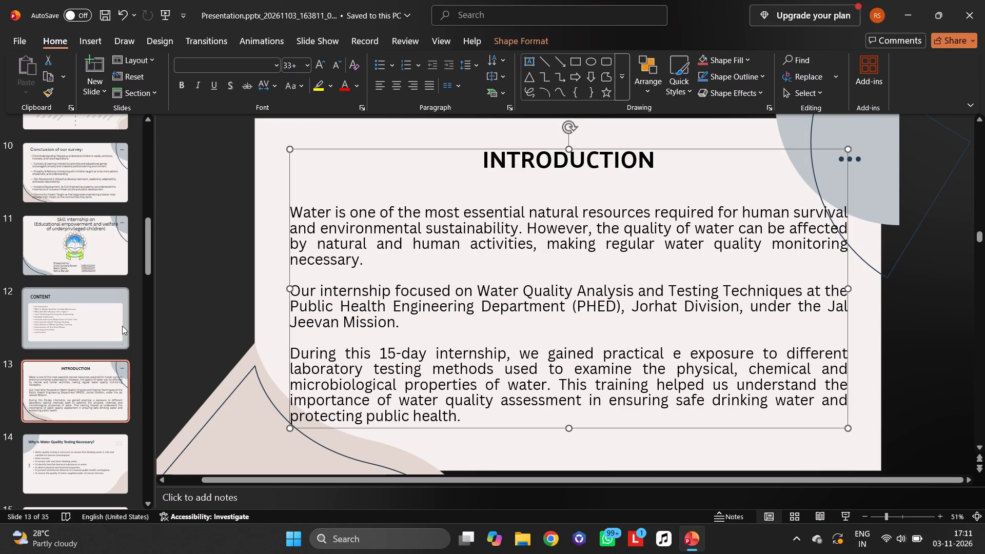
# Look through the slides that follow the introduction slide.
pyautogui.scroll(-3, 95, 351)
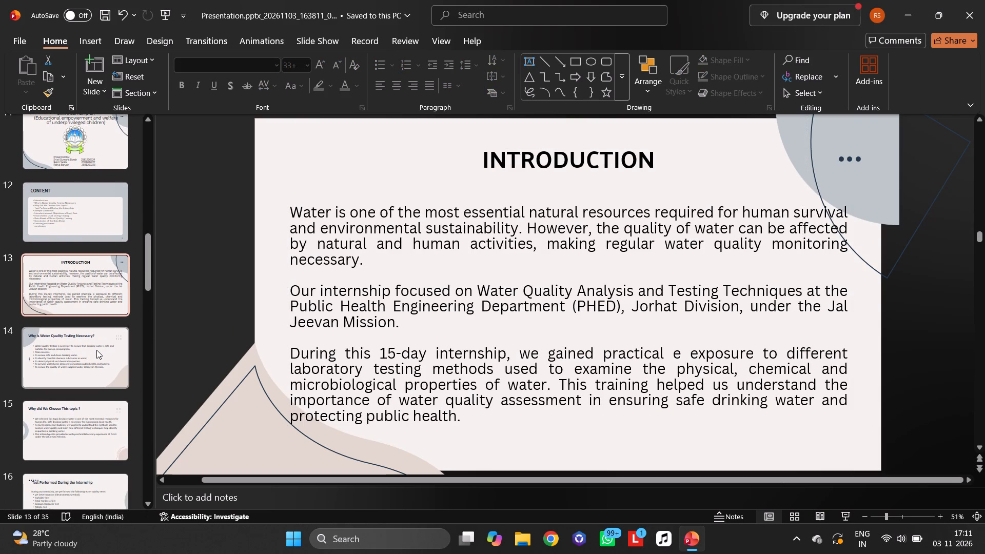
pyautogui.scroll(-1, 96, 350)
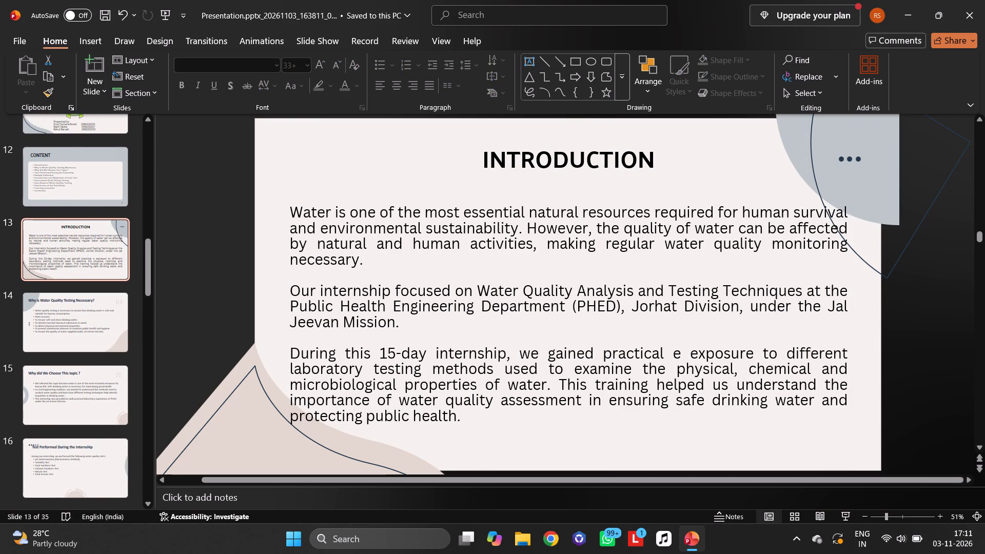
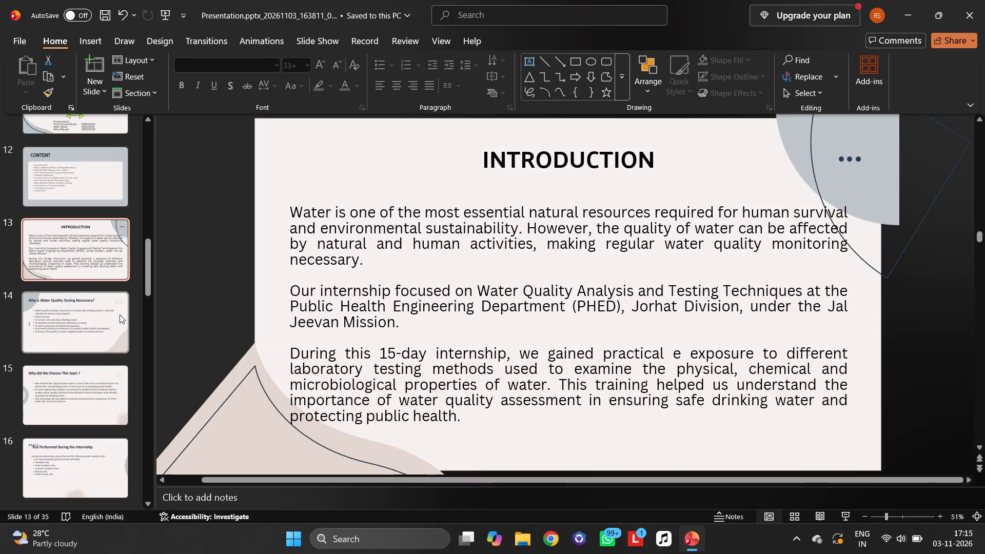
# Move the body text box on slide 15, "Why did We Choose This topic ?", slightly left and down.
pyautogui.click(78, 332)
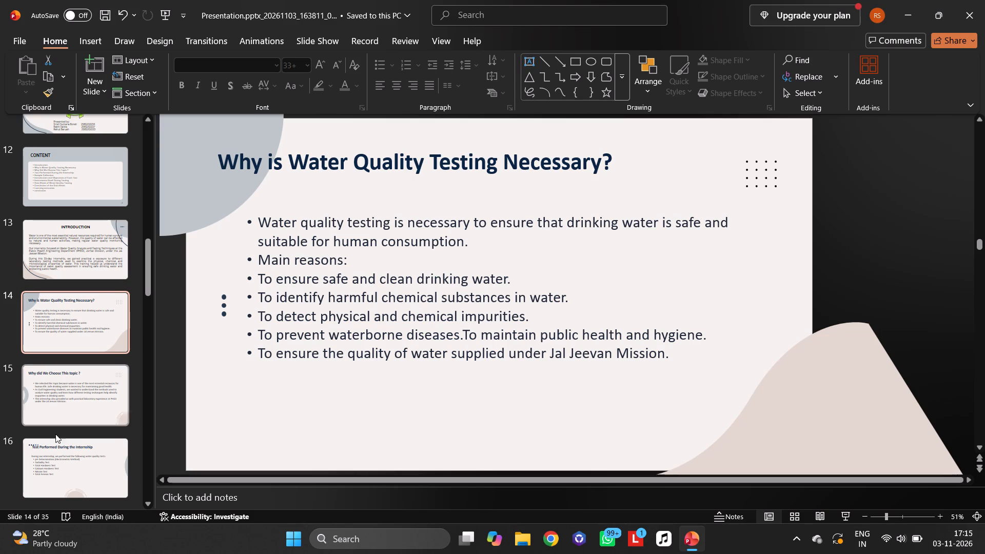
pyautogui.click(62, 392)
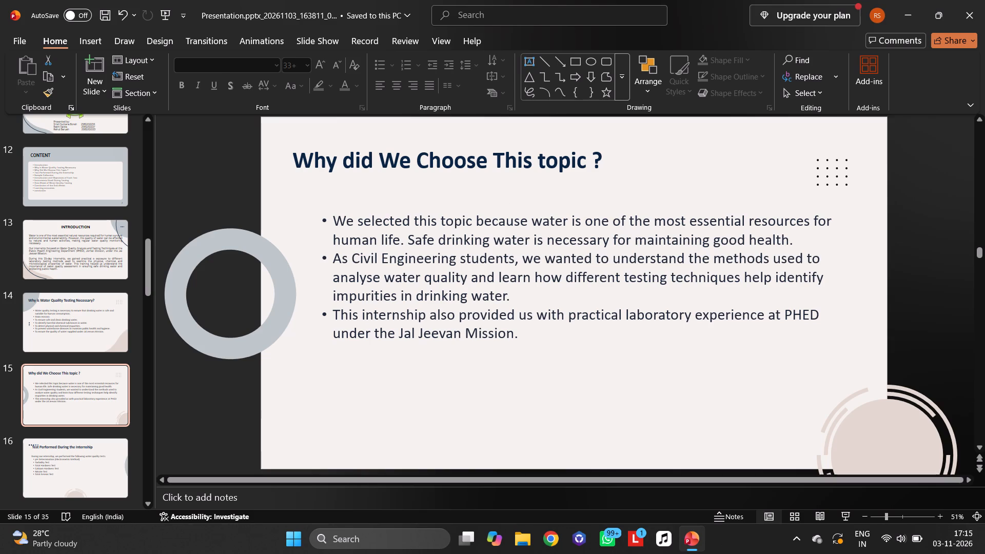
pyautogui.moveTo(312, 221); pyautogui.dragTo(468, 370)
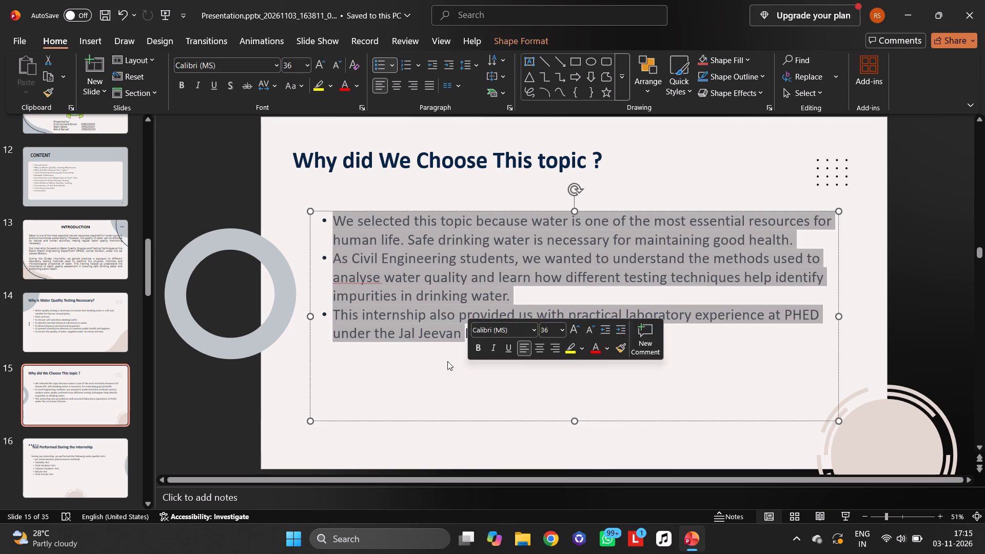
pyautogui.click(269, 249)
pyautogui.click(330, 240)
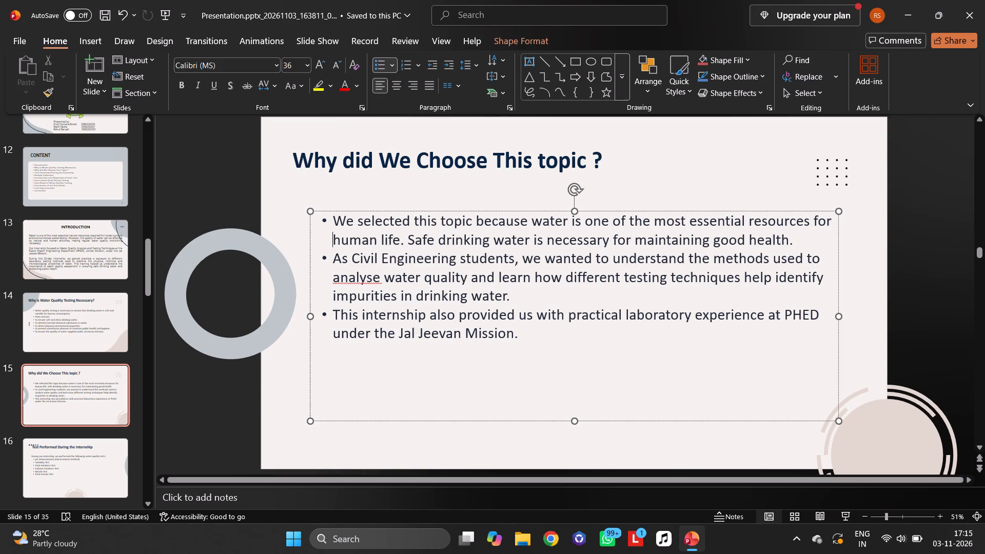
pyautogui.moveTo(317, 235); pyautogui.dragTo(308, 235)
pyautogui.moveTo(305, 227); pyautogui.dragTo(300, 226)
pyautogui.moveTo(307, 227); pyautogui.dragTo(300, 227)
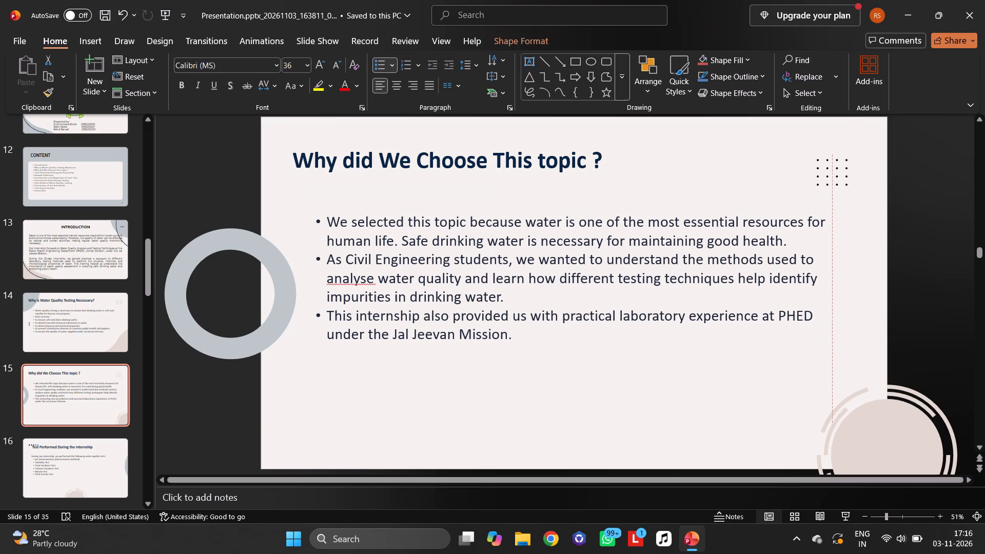
pyautogui.moveTo(300, 227); pyautogui.dragTo(299, 231)
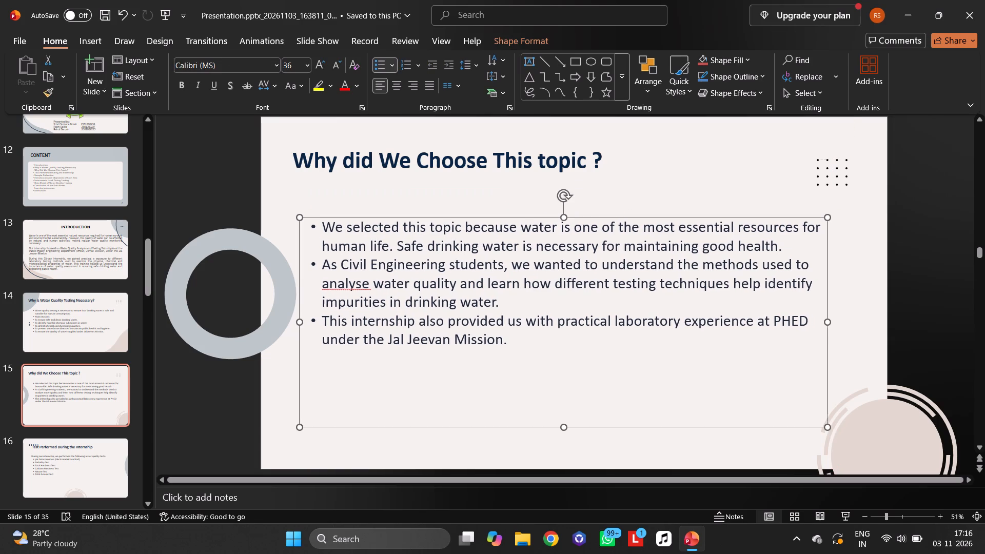
# Check the spelling suggestions for "analyse" in the second bullet on slide 15.
pyautogui.click(334, 284)
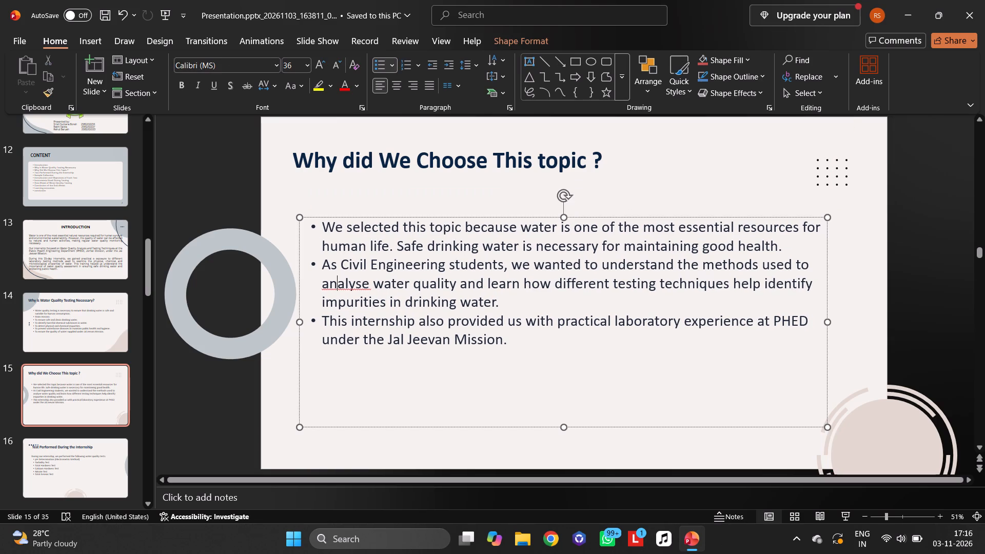
pyautogui.click(345, 286)
pyautogui.click(356, 286)
pyautogui.rightClick(356, 286)
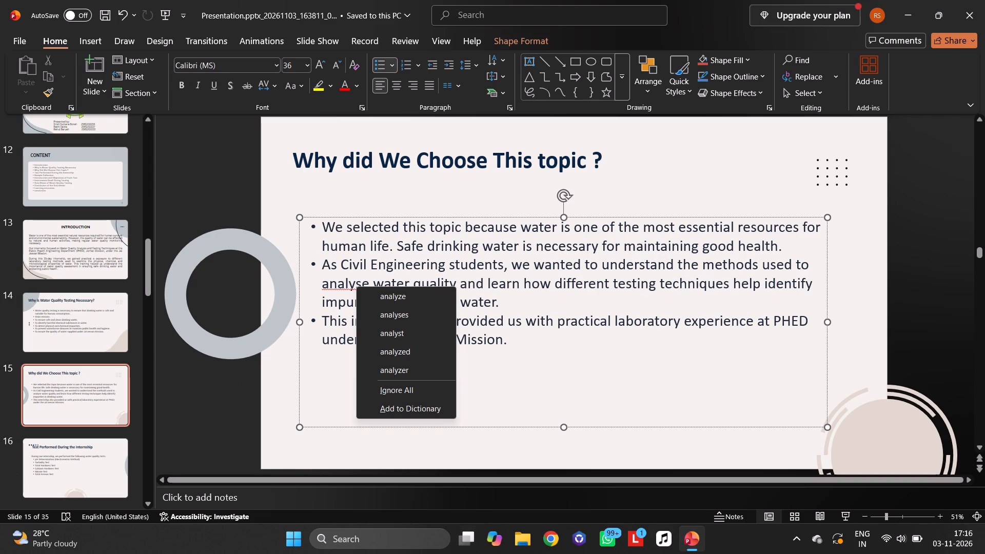
pyautogui.click(552, 542)
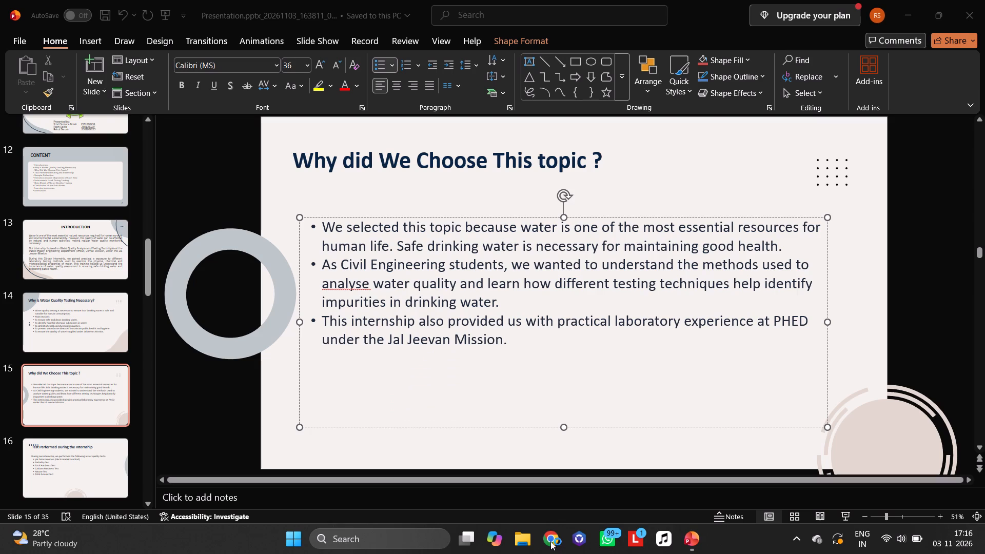
pyautogui.click(550, 541)
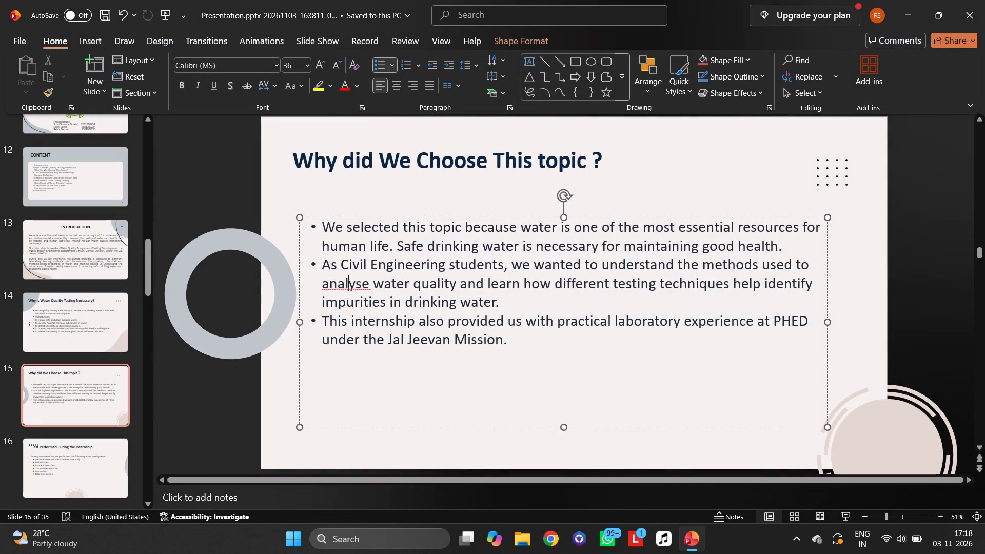
pyautogui.rightClick(332, 283)
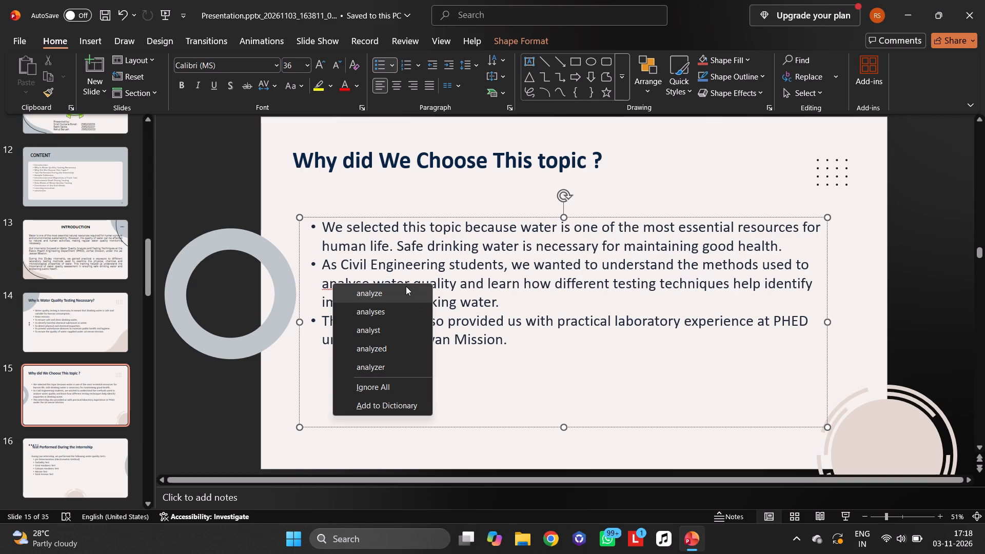
pyautogui.click(328, 387)
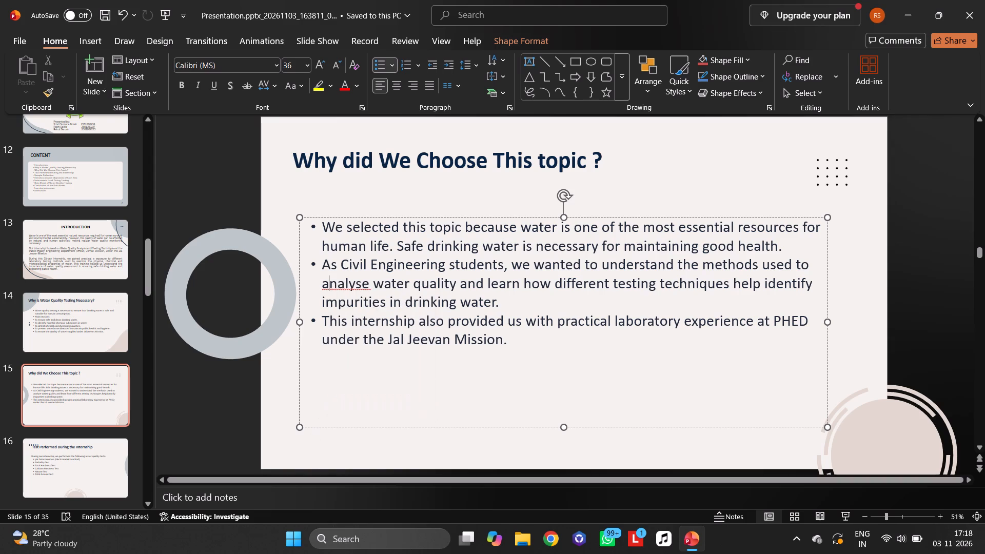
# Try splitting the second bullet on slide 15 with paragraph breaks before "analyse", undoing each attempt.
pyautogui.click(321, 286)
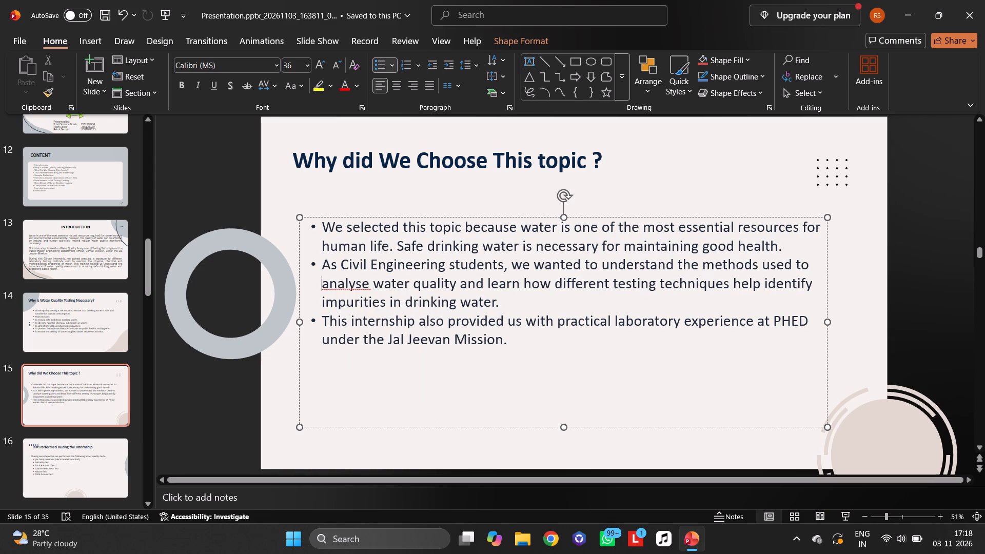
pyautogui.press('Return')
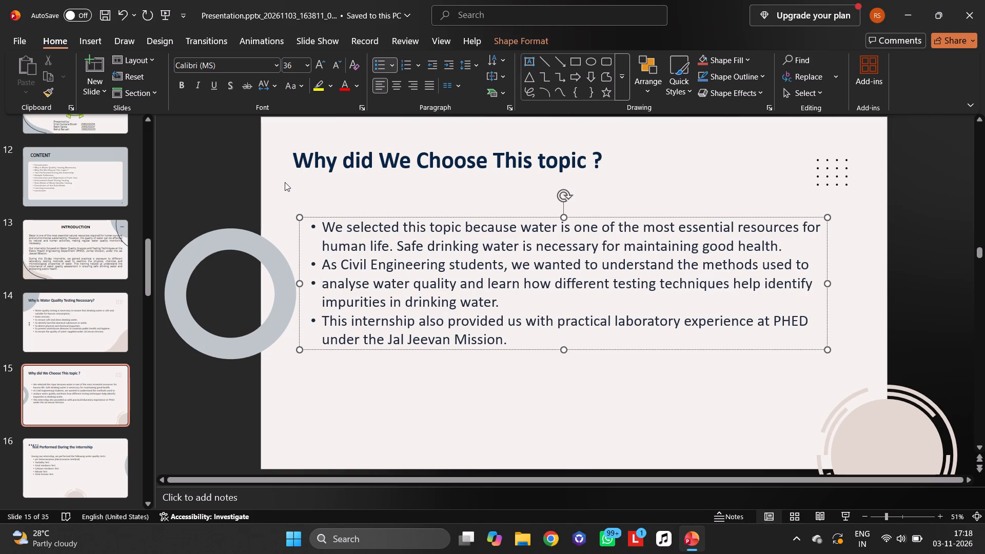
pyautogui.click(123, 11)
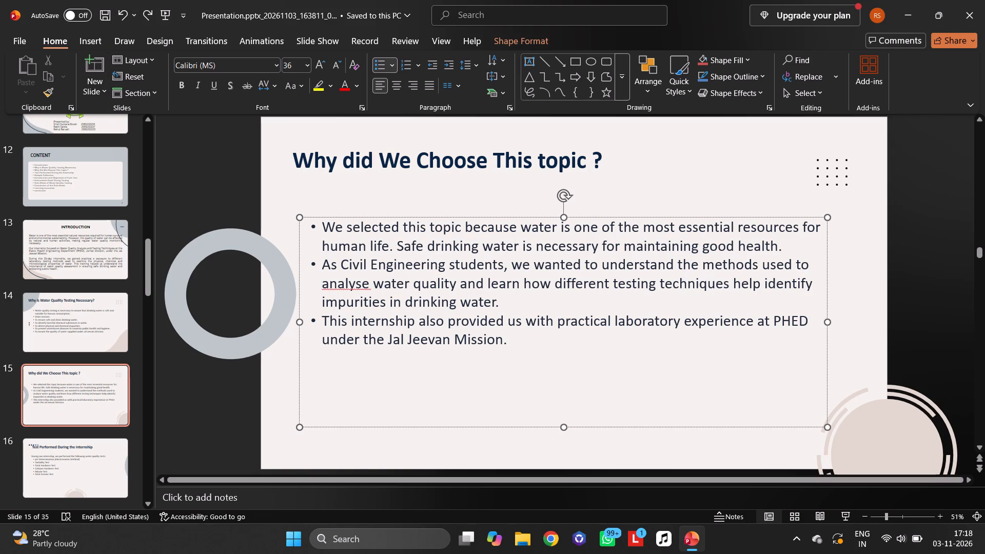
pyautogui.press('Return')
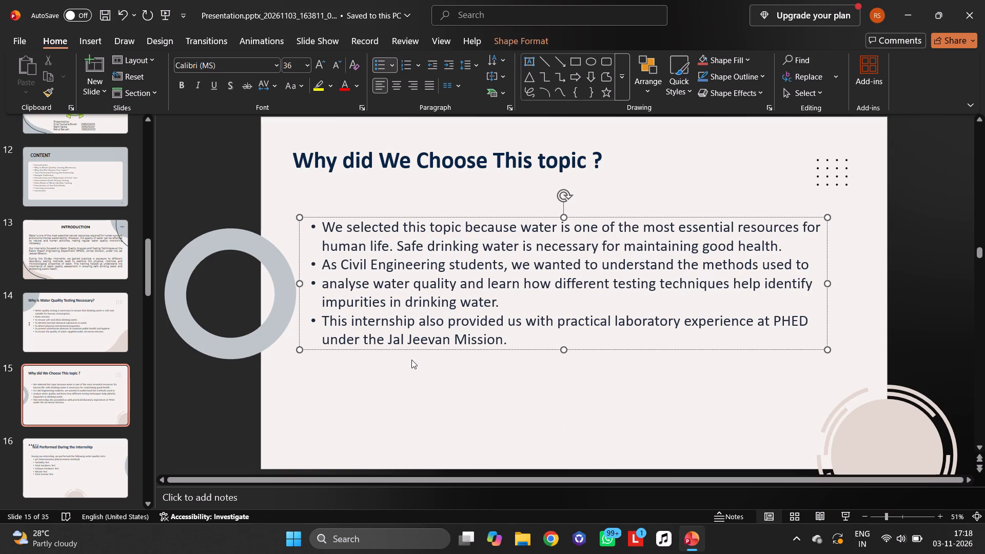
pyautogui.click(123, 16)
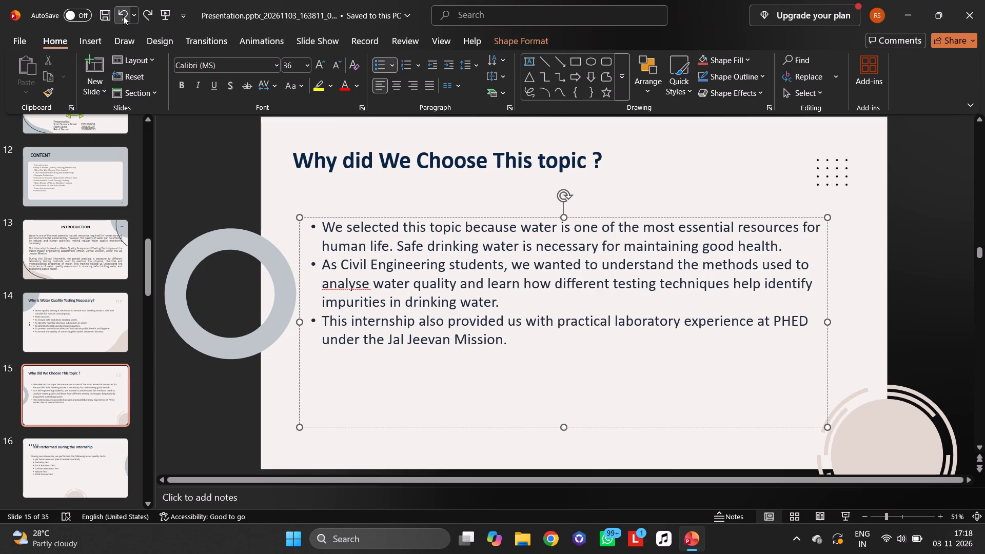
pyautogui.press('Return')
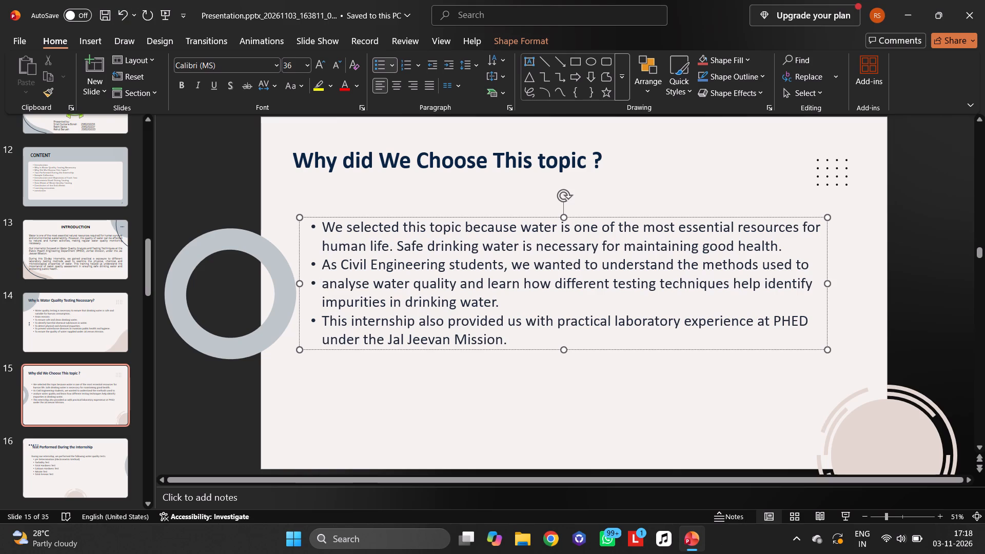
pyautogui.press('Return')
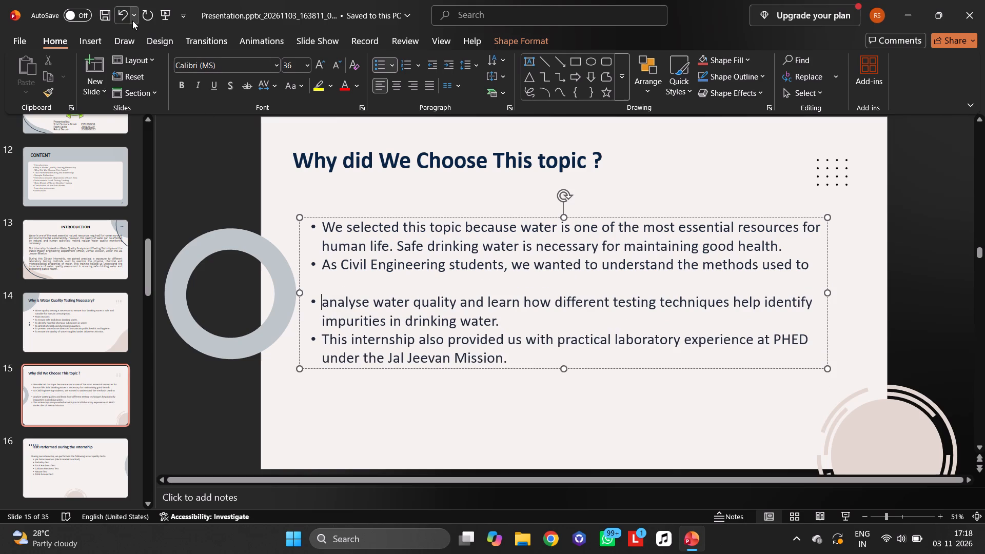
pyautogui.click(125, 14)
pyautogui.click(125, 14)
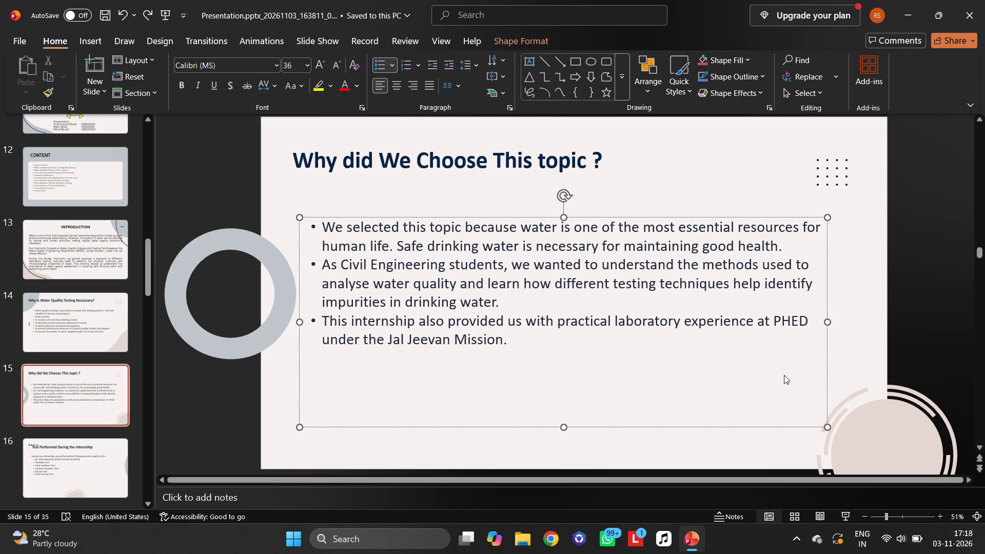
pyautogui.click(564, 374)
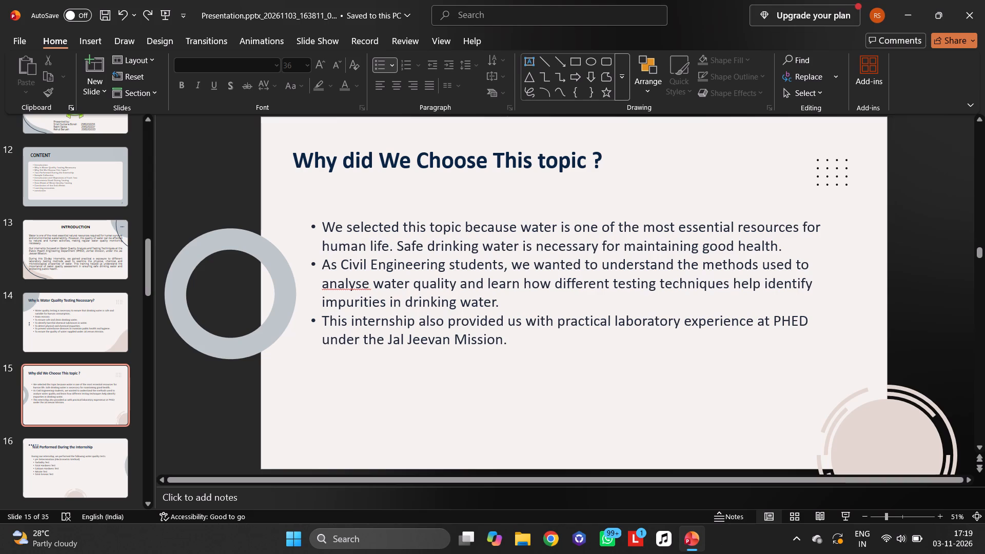
# Look back through the earlier slides, from the introduction on slide 13 to the survey conclusion on slide 10.
pyautogui.click(72, 269)
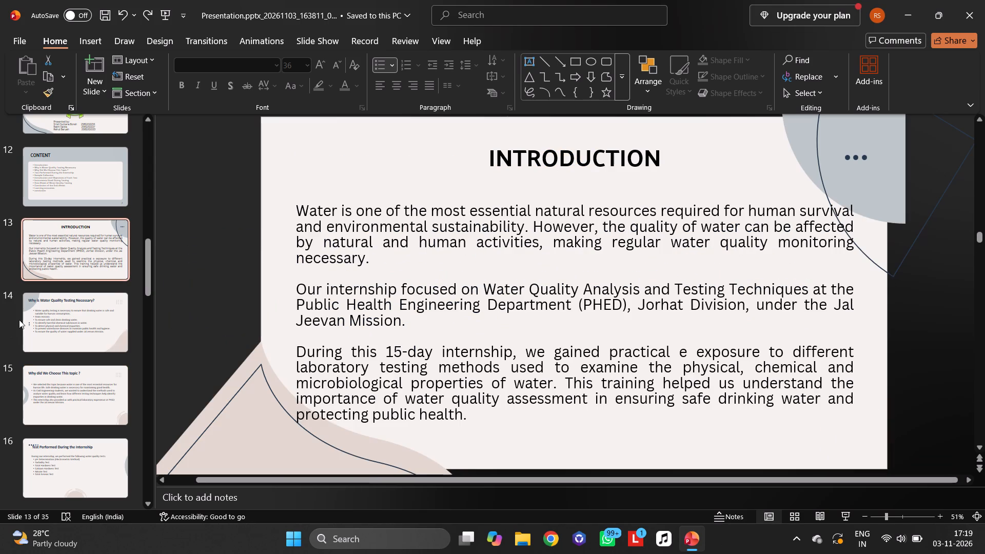
pyautogui.click(93, 183)
pyautogui.click(98, 134)
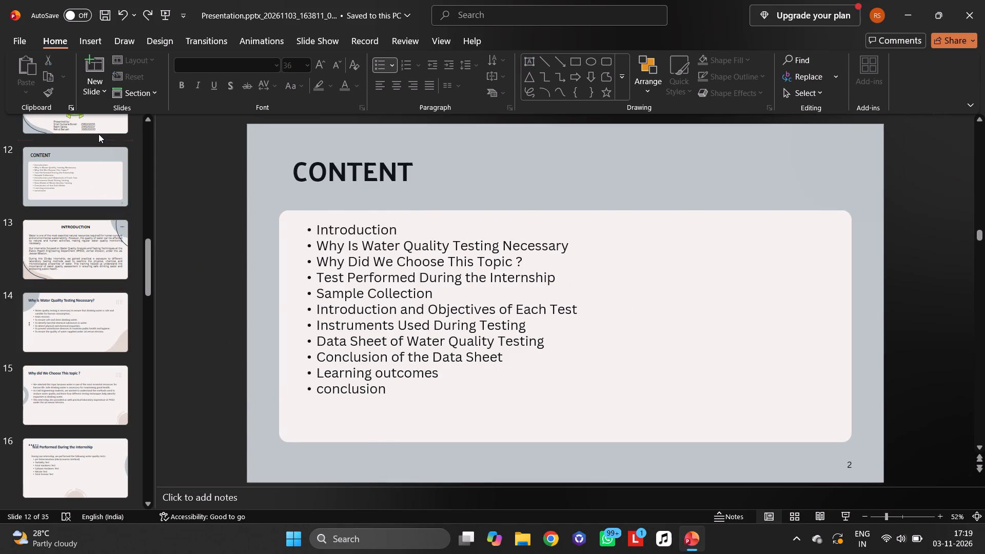
pyautogui.scroll(3, 93, 165)
pyautogui.scroll(-2, 93, 147)
pyautogui.scroll(3, 93, 147)
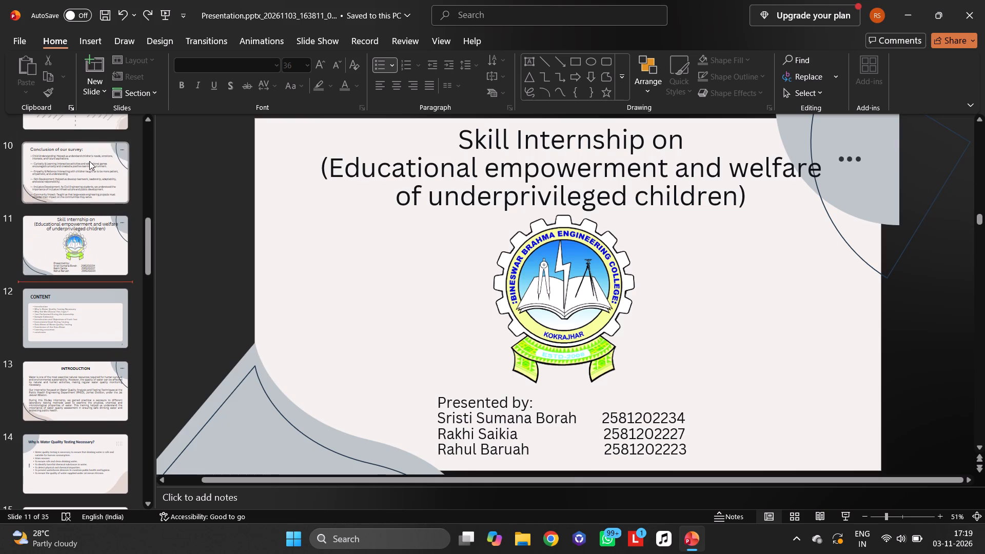
pyautogui.click(89, 161)
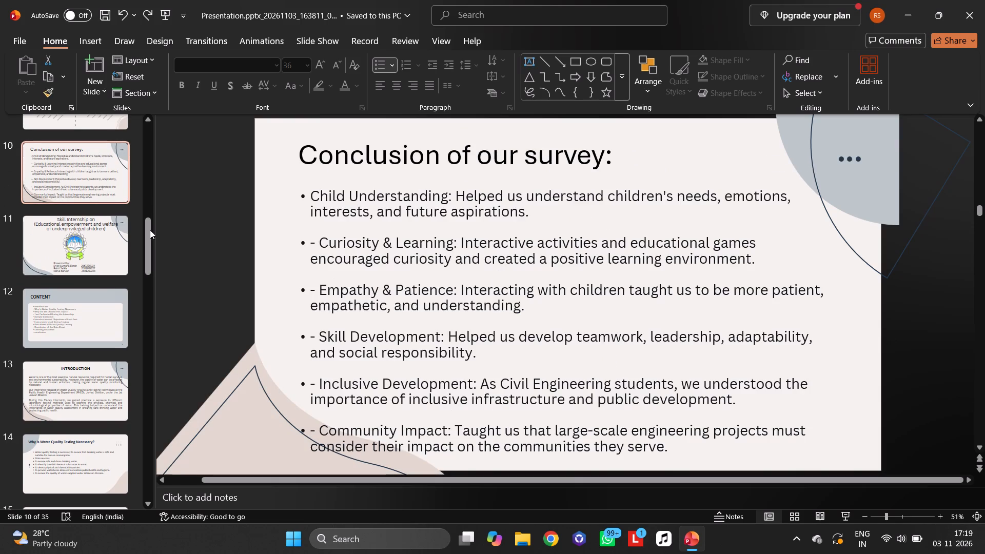
# Delete the stray "e" and surplus space before "exposure" in the third paragraph of the Introduction on slide 13.
pyautogui.click(78, 395)
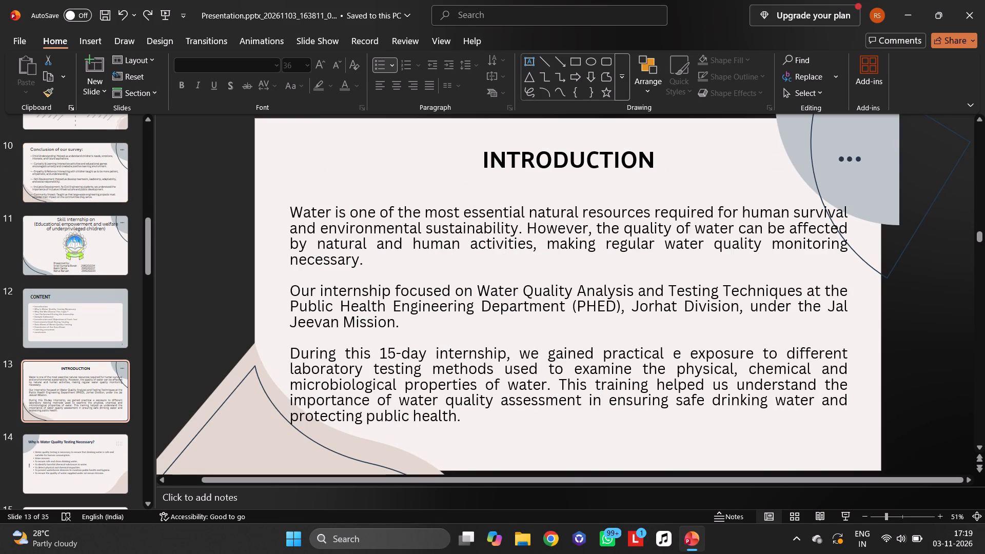
pyautogui.click(685, 352)
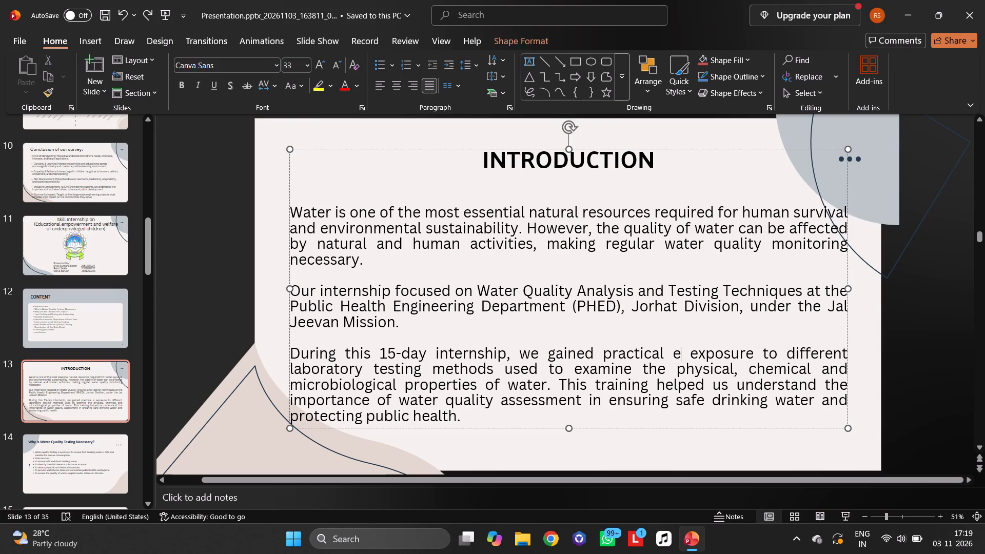
pyautogui.press('BackSpace')
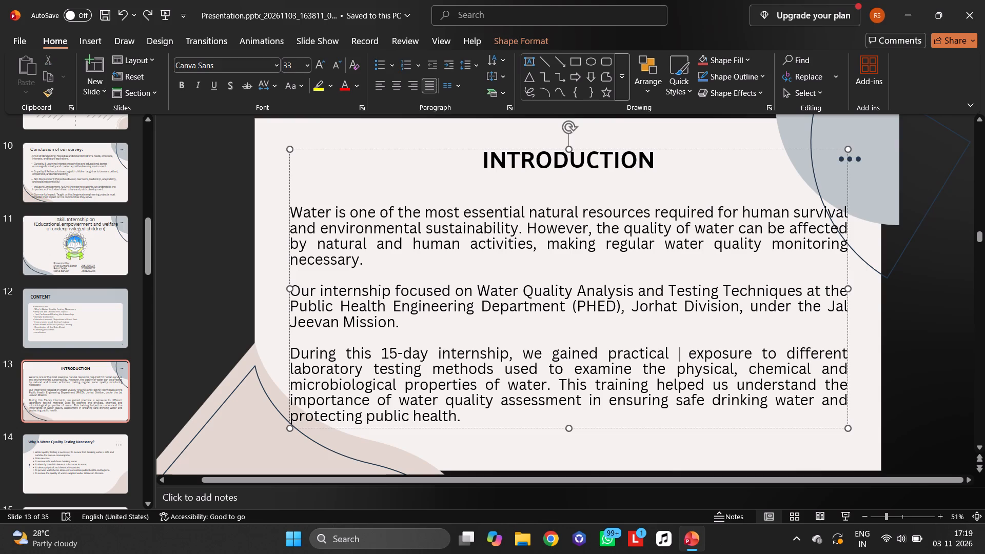
pyautogui.click(687, 356)
pyautogui.press('BackSpace')
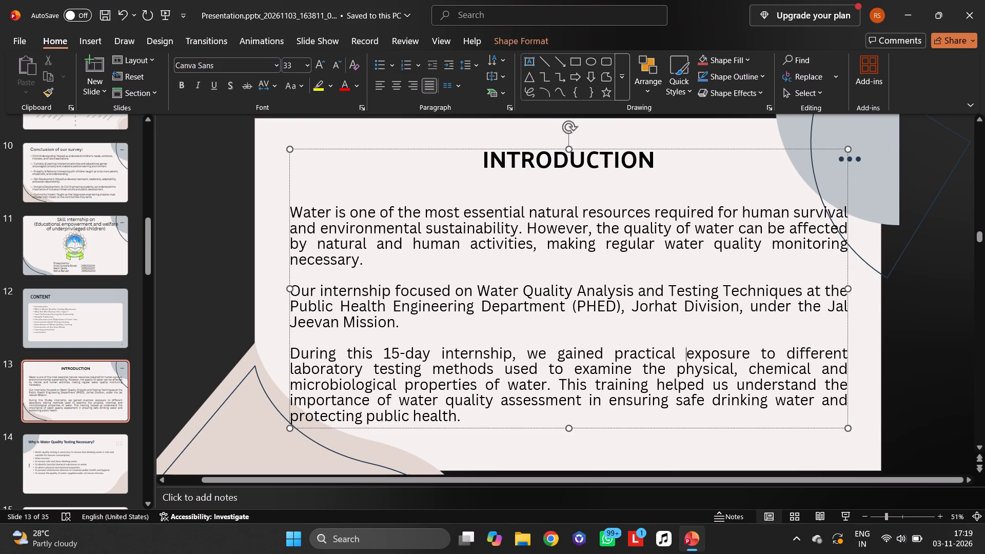
pyautogui.press('BackSpace')
pyautogui.press('space')
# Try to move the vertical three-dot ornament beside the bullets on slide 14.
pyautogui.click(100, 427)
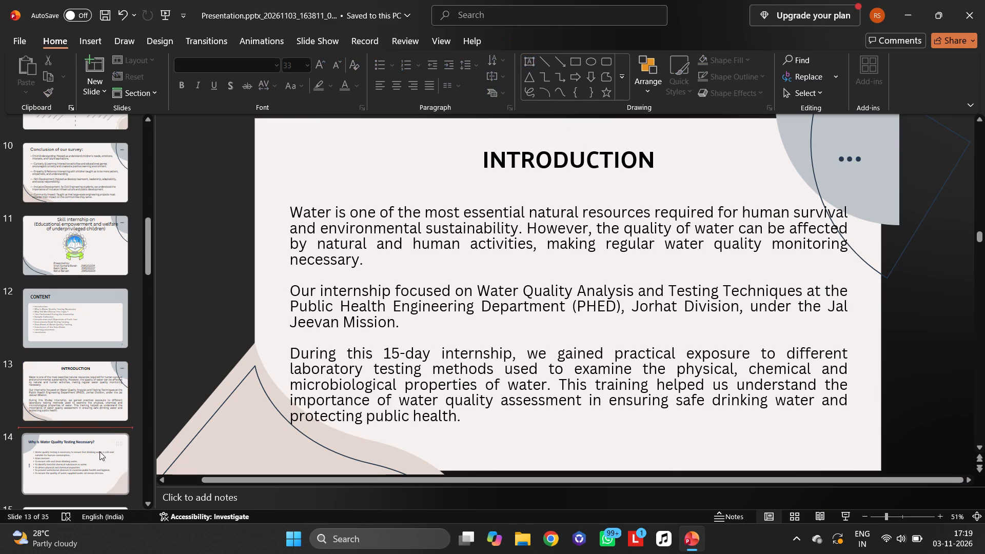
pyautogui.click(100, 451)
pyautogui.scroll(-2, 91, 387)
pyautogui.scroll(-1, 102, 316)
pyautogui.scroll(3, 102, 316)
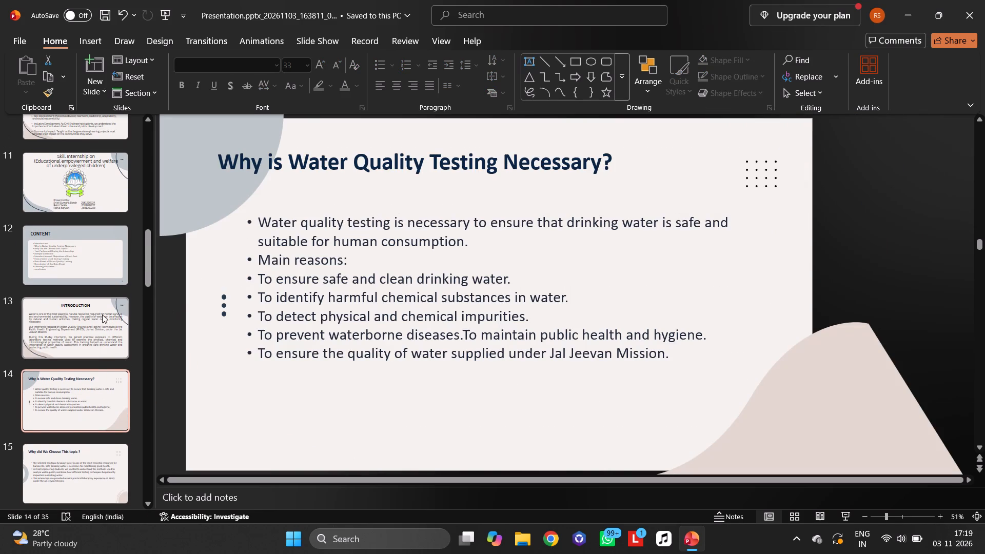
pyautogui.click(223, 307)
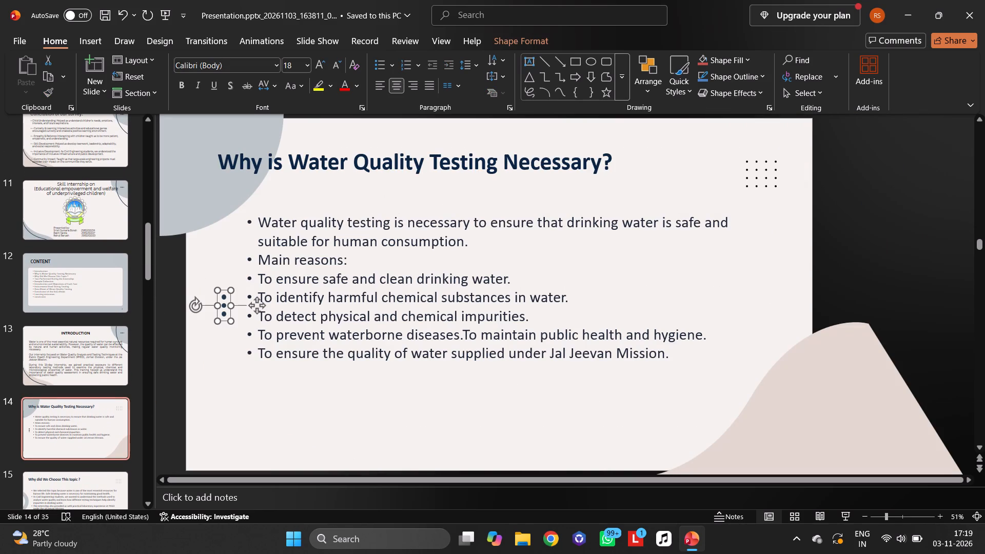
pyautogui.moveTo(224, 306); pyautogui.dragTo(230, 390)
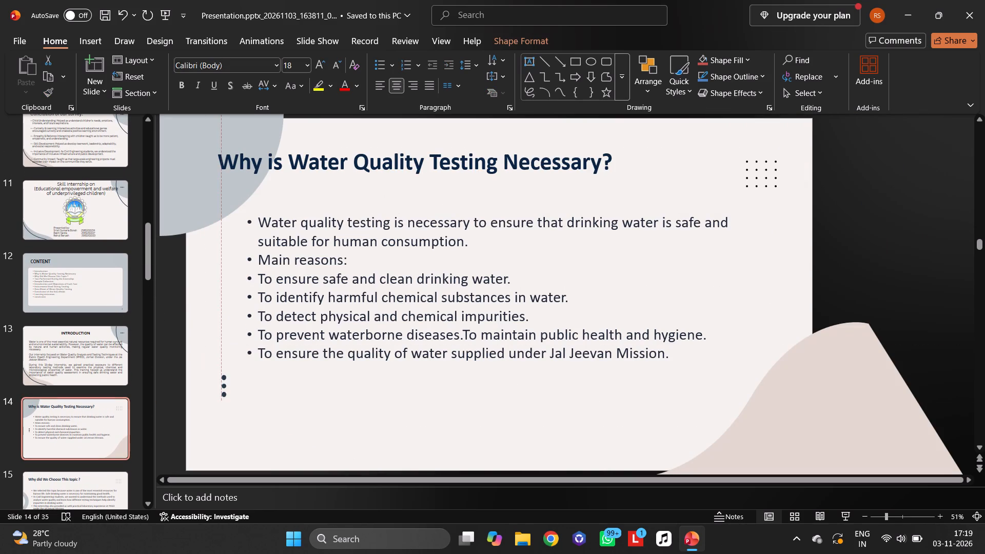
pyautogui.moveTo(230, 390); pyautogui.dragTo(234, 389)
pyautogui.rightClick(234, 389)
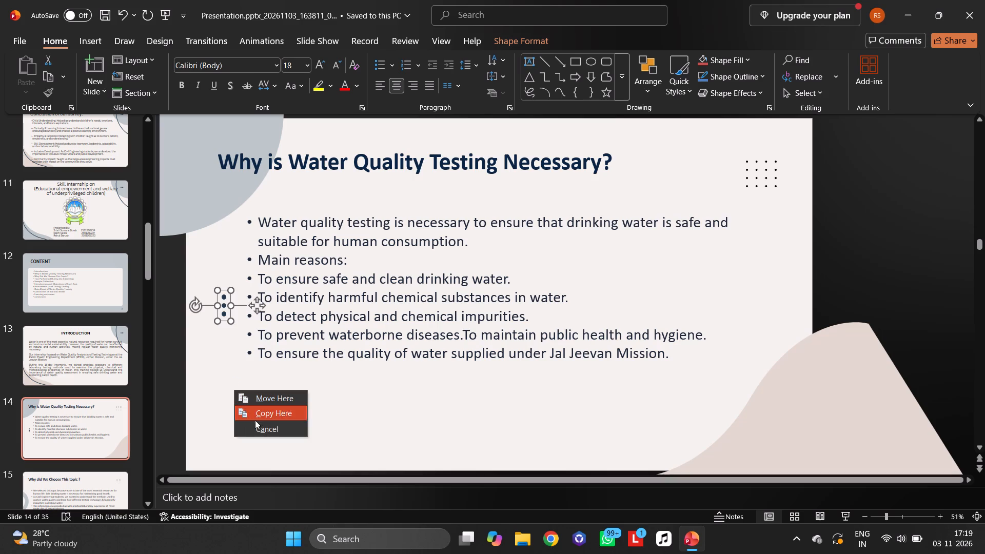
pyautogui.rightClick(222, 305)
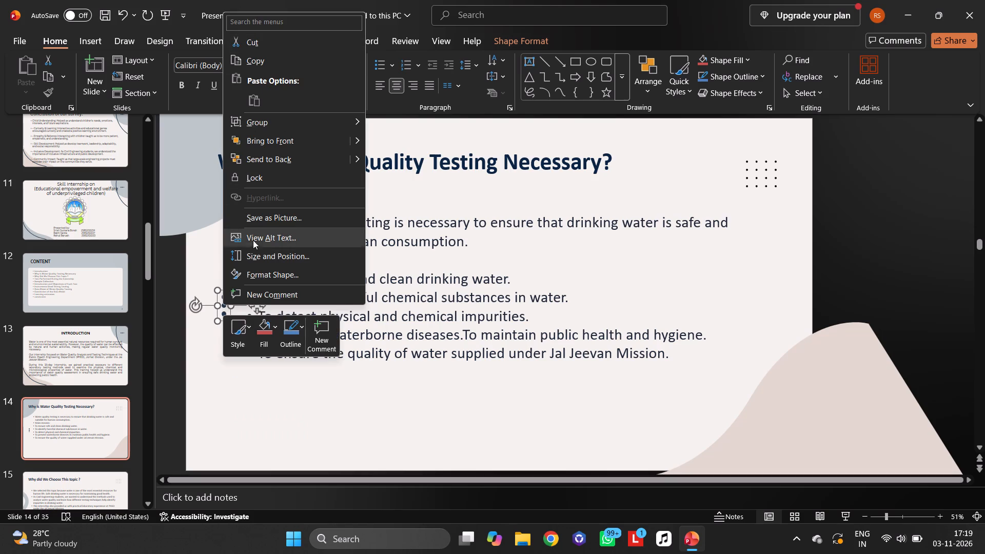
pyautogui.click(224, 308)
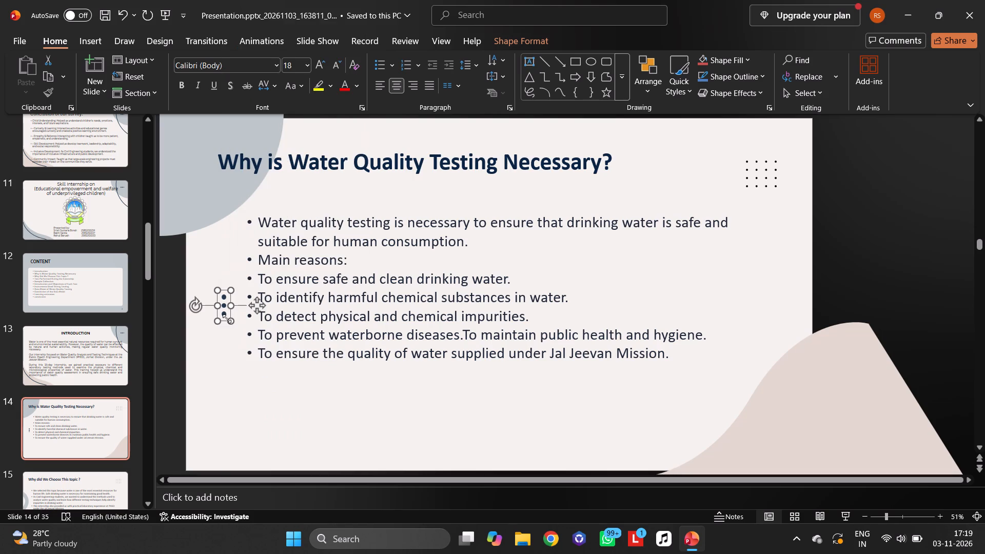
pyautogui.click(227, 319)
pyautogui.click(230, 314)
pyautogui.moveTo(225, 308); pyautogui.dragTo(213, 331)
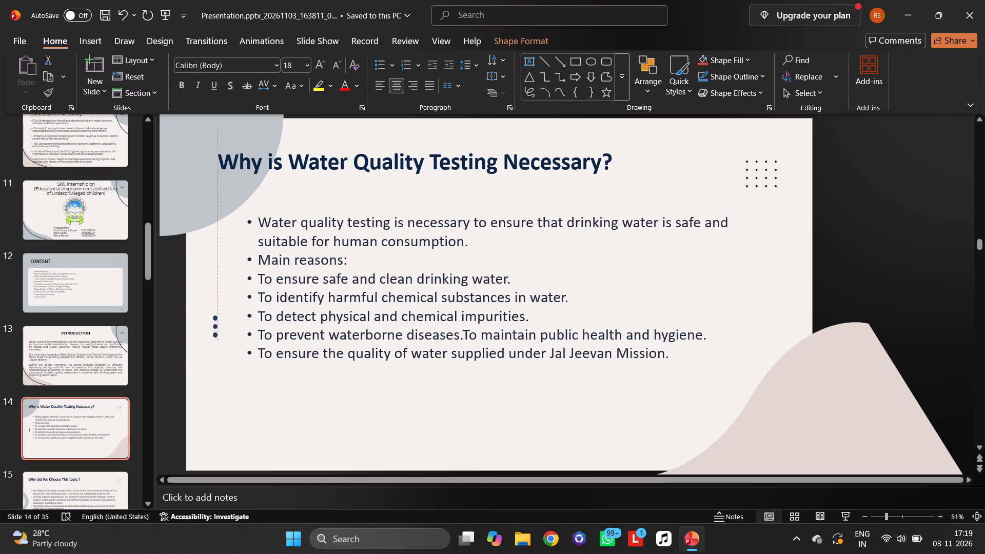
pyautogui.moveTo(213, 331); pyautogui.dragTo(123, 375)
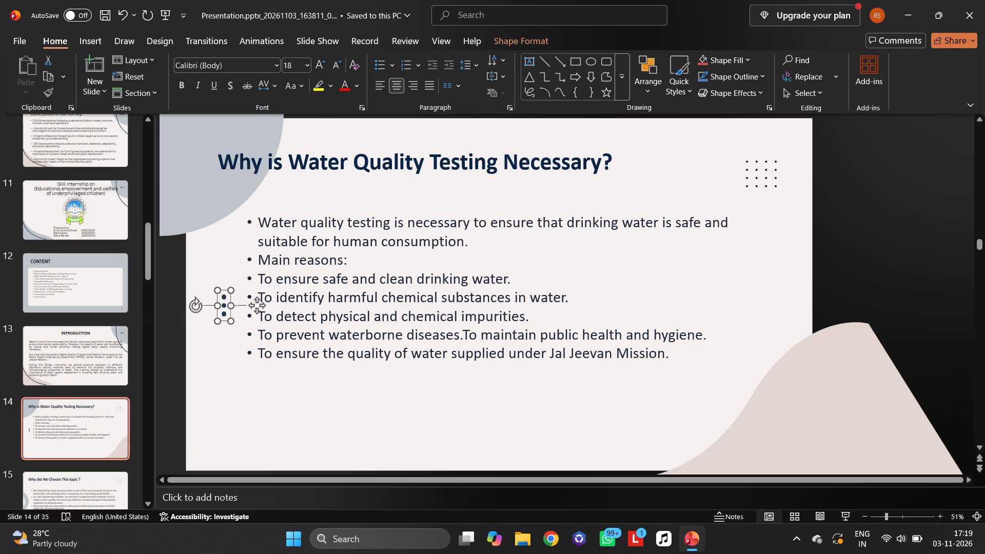
# Delete the vertical three-dot ornament beside the bullets on slide 14.
pyautogui.rightClick(221, 299)
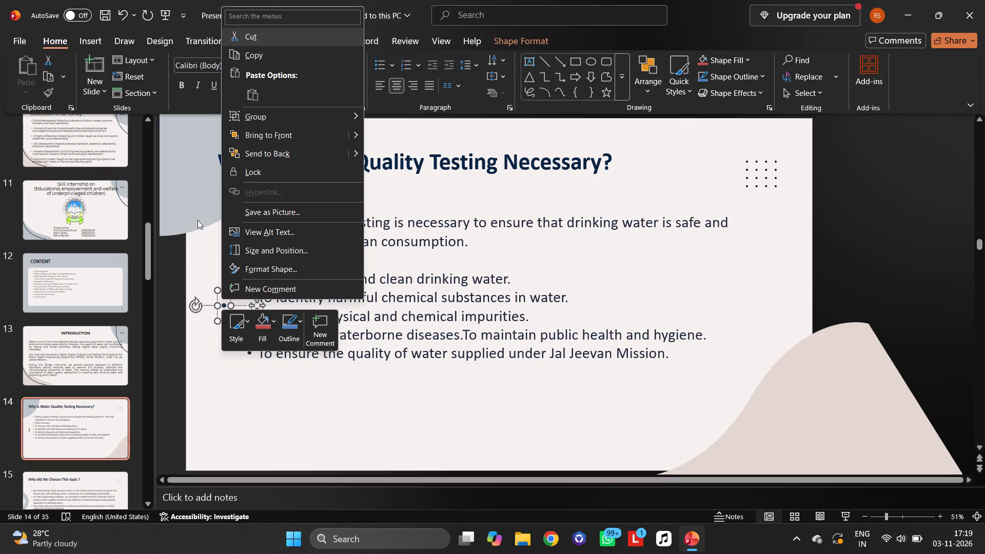
pyautogui.click(150, 322)
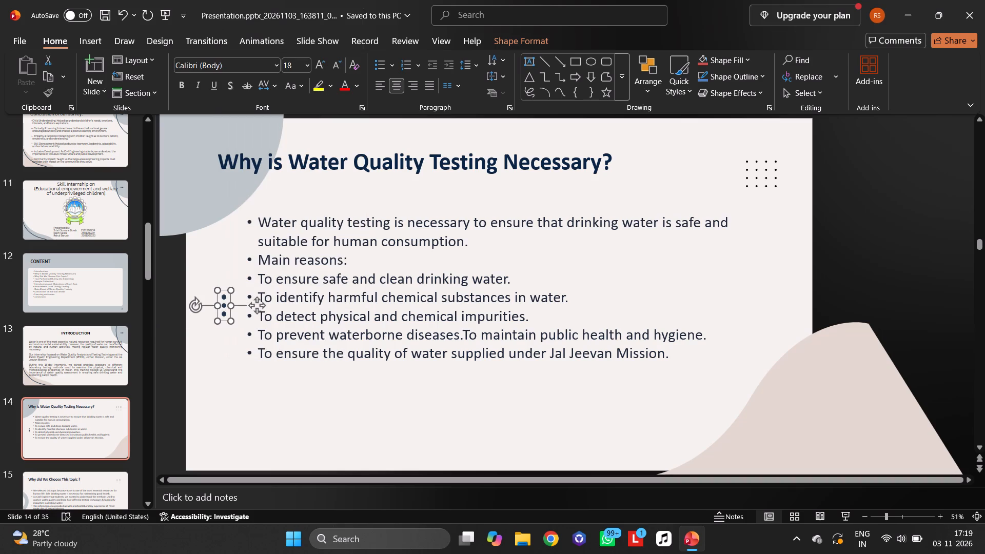
pyautogui.press('BackSpace')
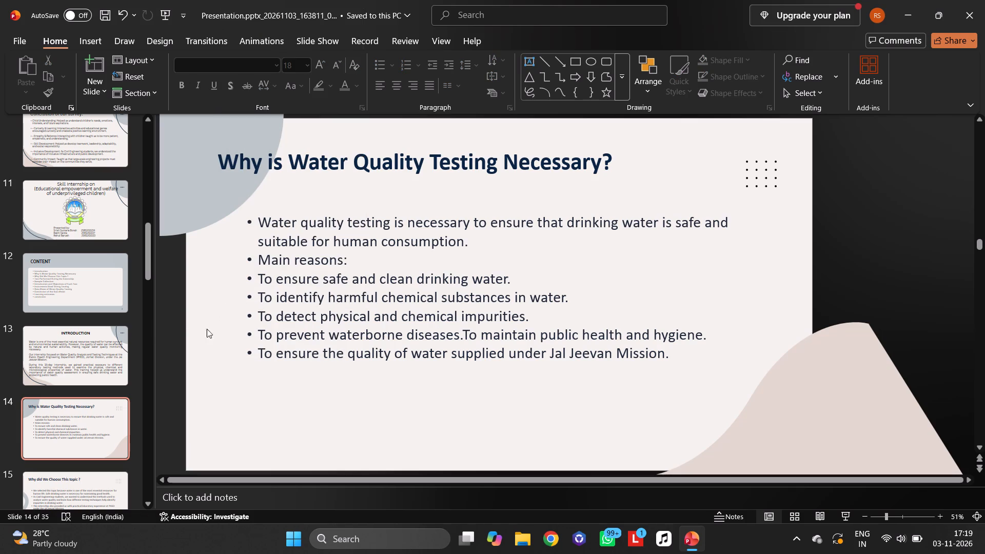
# Replace "analyse" with the suggested spelling "analyze" in the second bullet on slide 15.
pyautogui.click(63, 426)
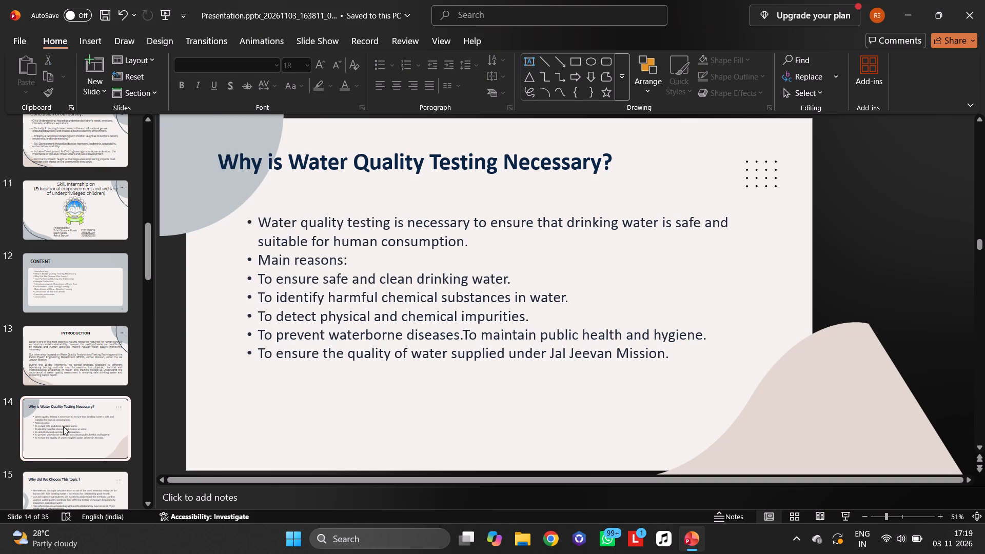
pyautogui.scroll(-3, 79, 451)
pyautogui.click(69, 414)
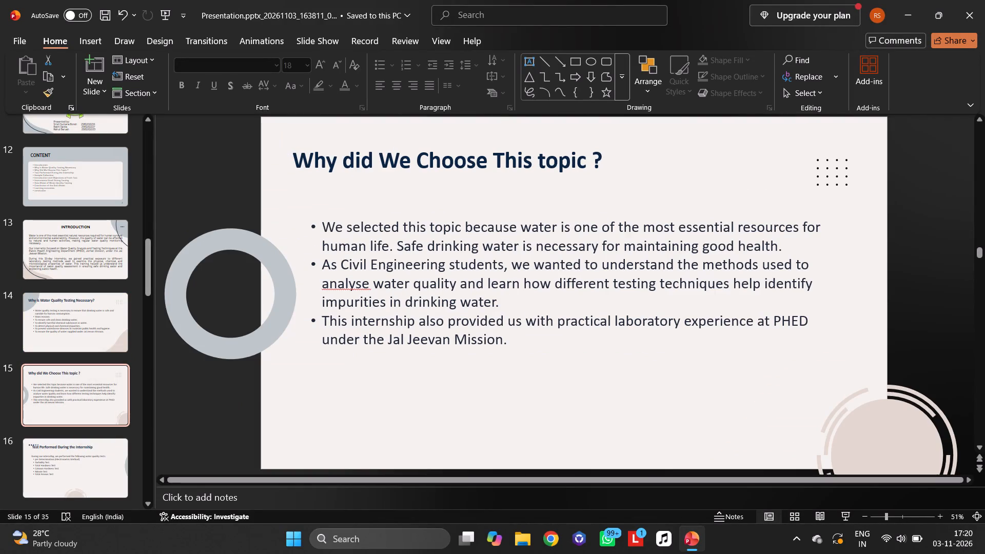
pyautogui.rightClick(336, 287)
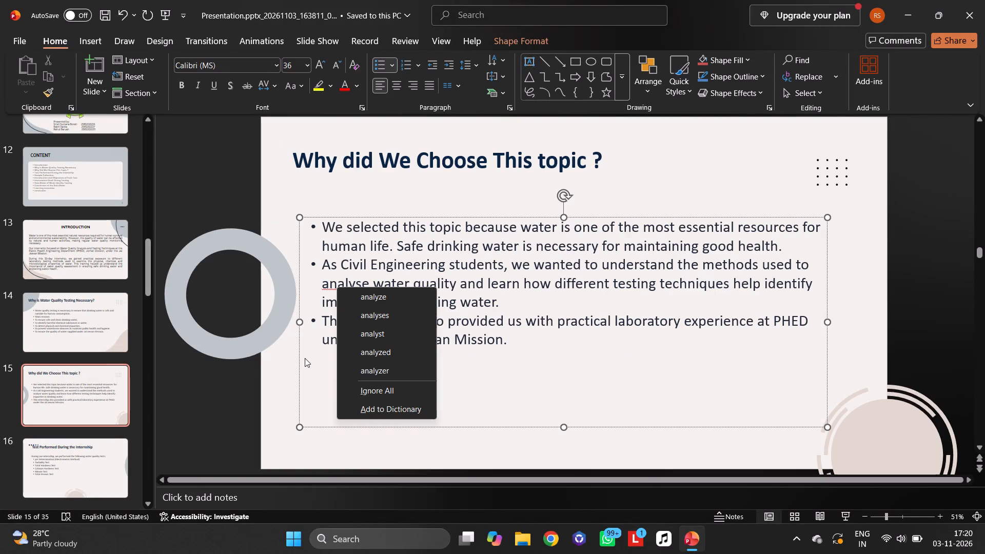
pyautogui.click(250, 363)
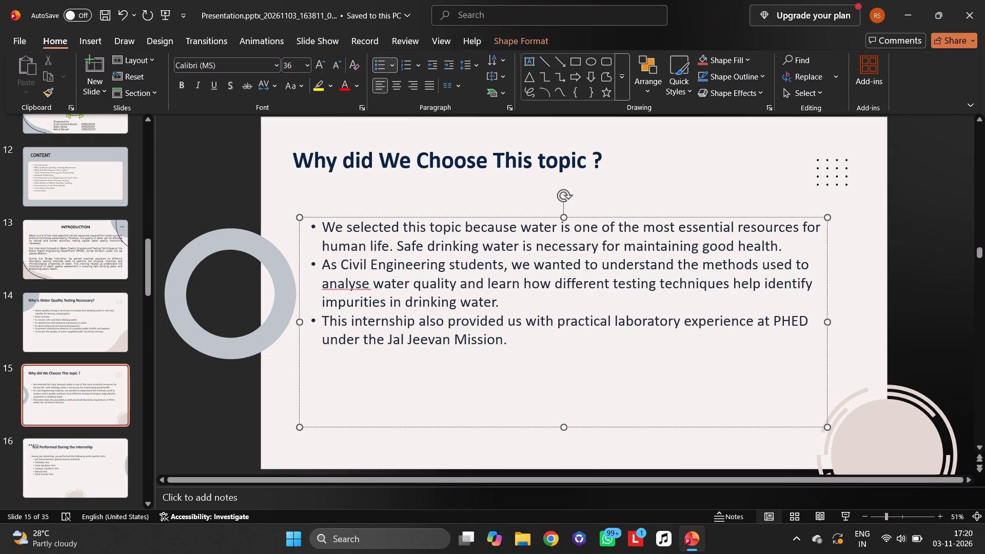
pyautogui.rightClick(334, 282)
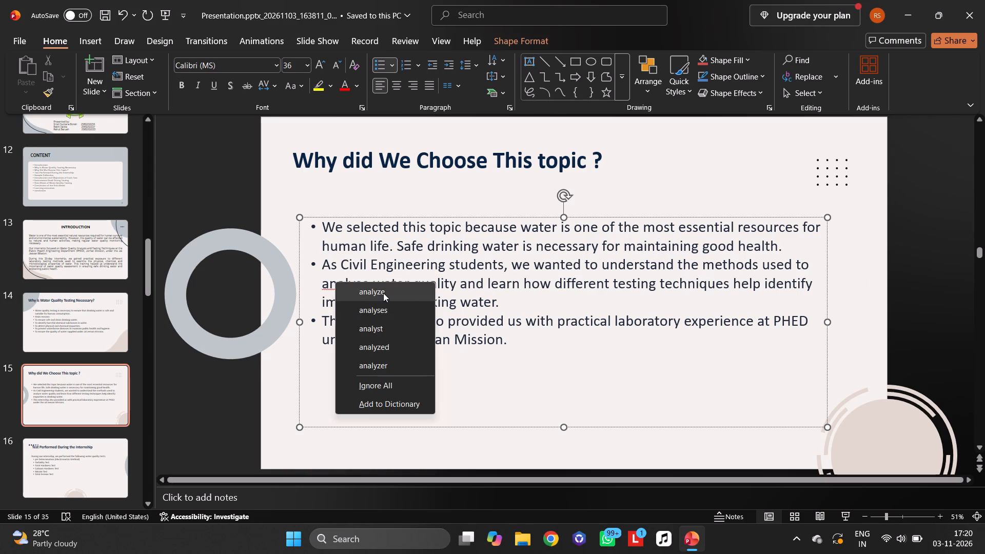
pyautogui.click(383, 293)
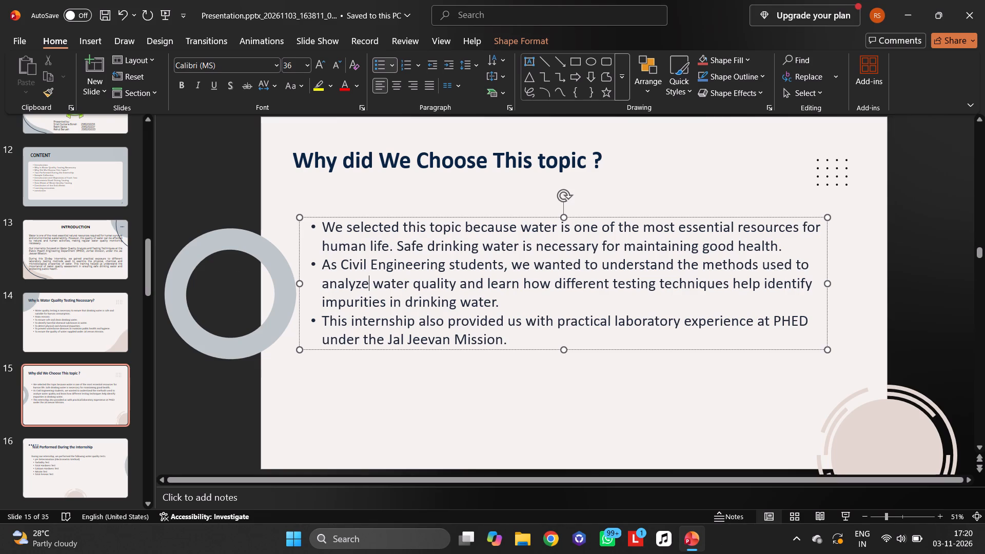
# Insert a blank line before the second and third bullets on slide 15, keeping their bullet markers.
pyautogui.click(309, 262)
pyautogui.click(309, 266)
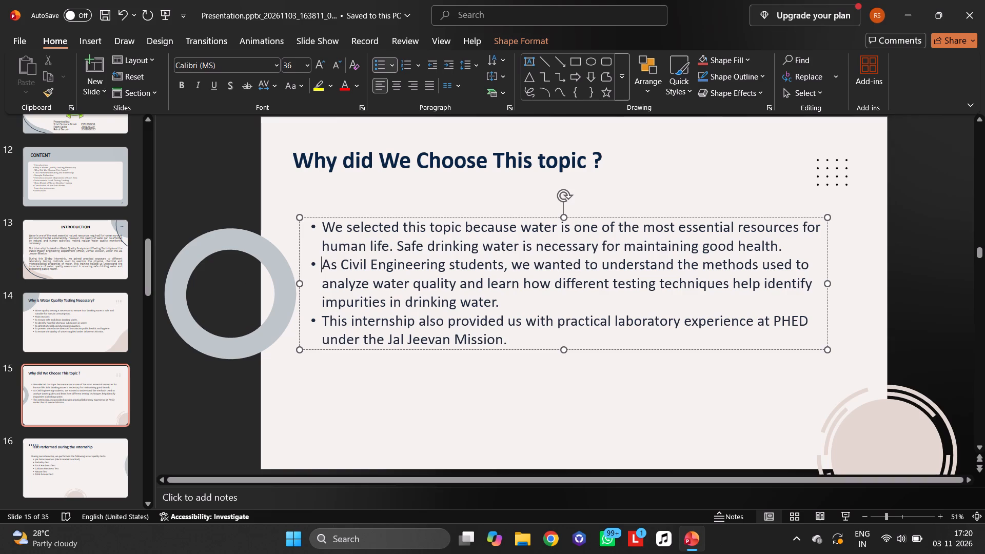
pyautogui.moveTo(320, 268); pyautogui.dragTo(307, 268)
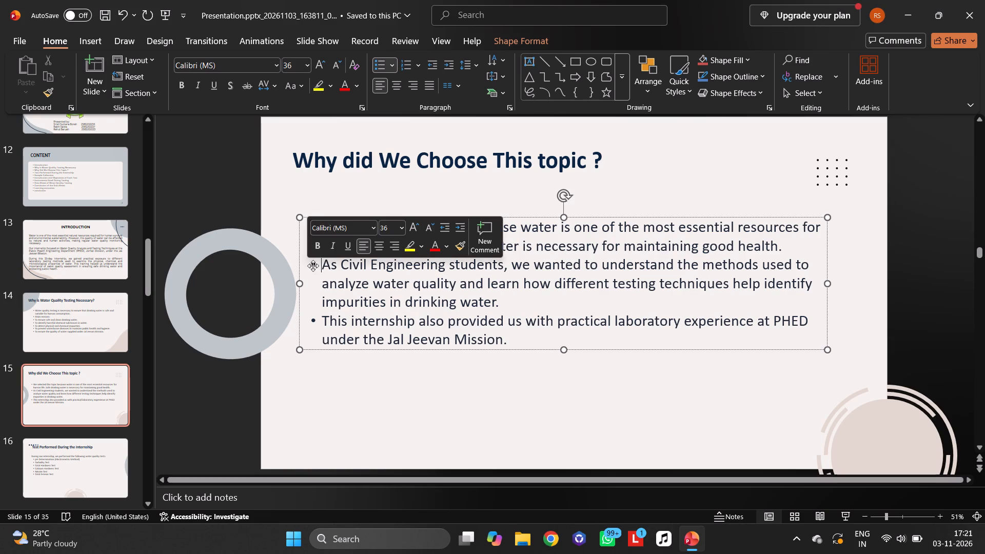
pyautogui.click(310, 266)
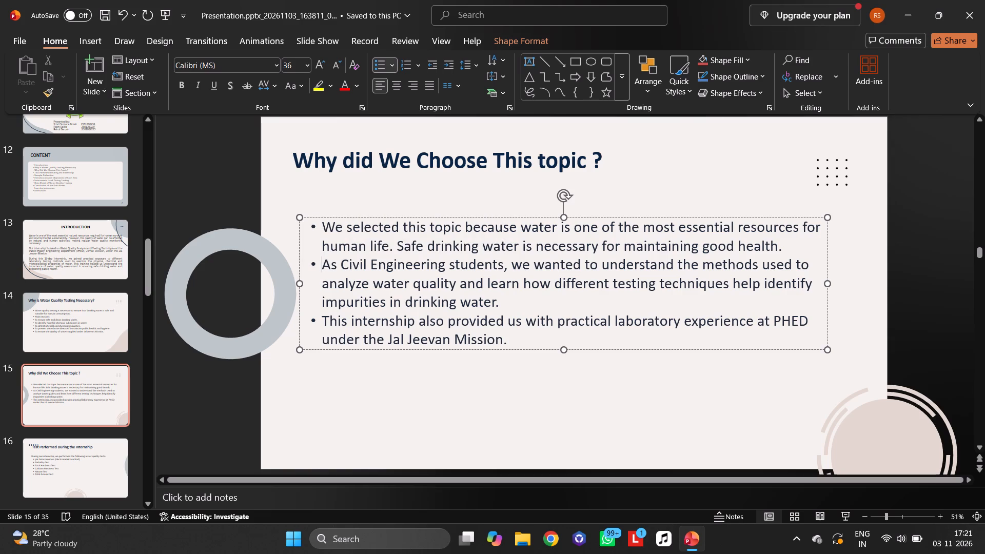
pyautogui.press('BackSpace')
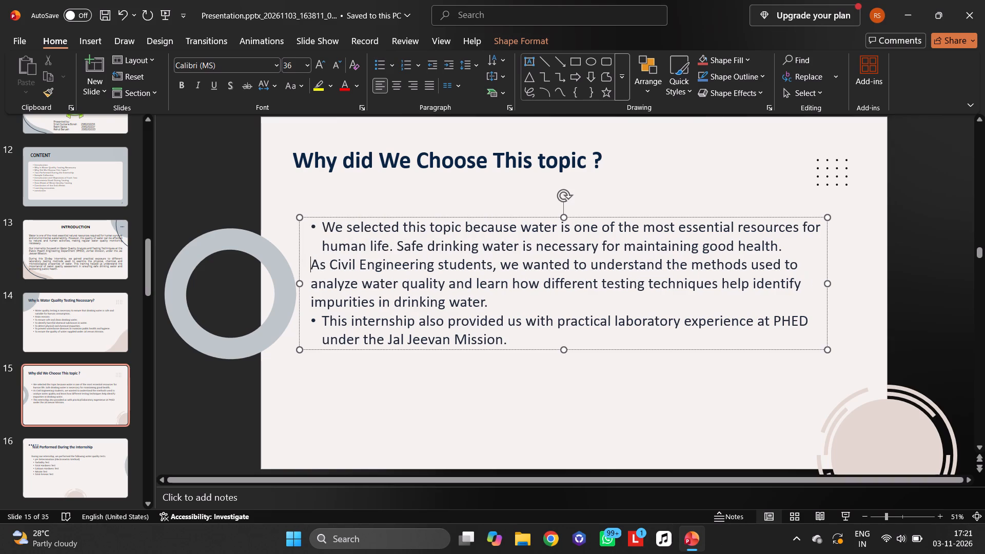
pyautogui.click(128, 16)
pyautogui.press('Return')
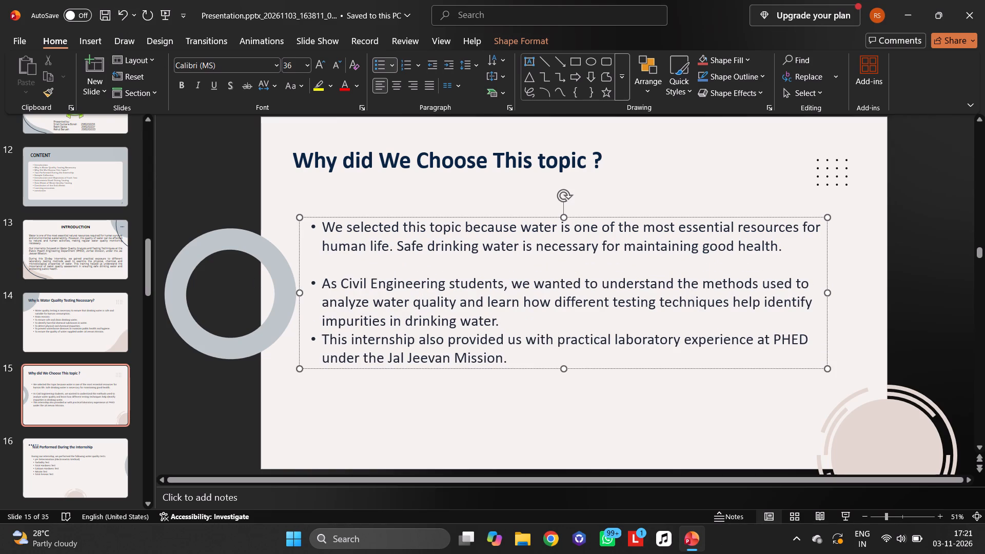
pyautogui.click(318, 337)
pyautogui.press('Return')
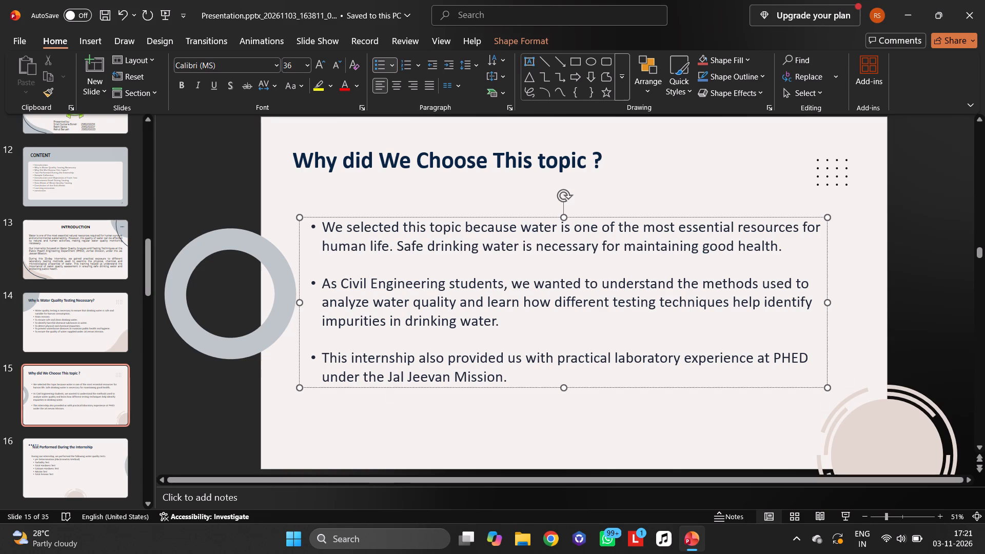
# Insert a blank line between the introductory sentence and the "pH Determination" bullet on slide 16.
pyautogui.scroll(-1, 91, 362)
pyautogui.scroll(1, 91, 362)
pyautogui.scroll(-2, 89, 372)
pyautogui.scroll(2, 87, 384)
pyautogui.click(63, 436)
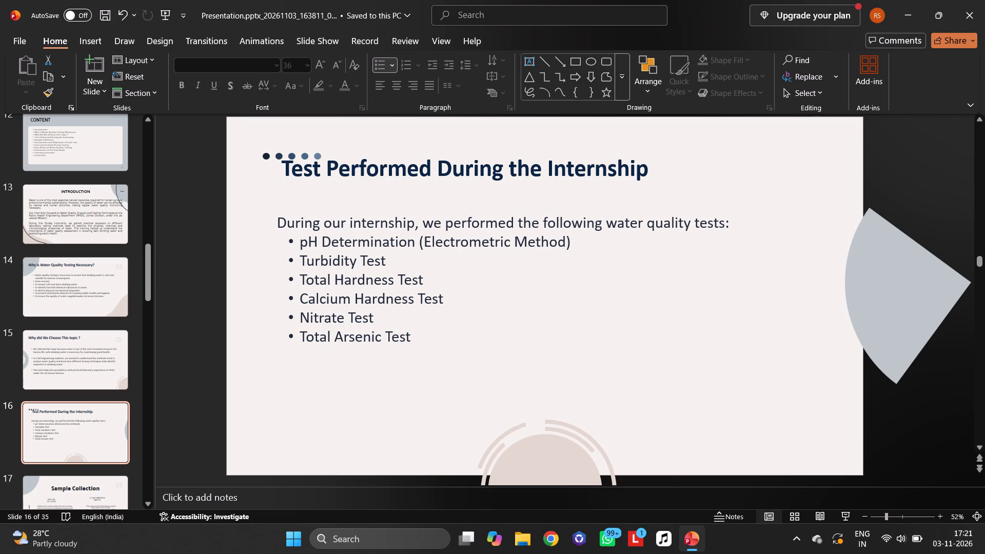
pyautogui.moveTo(287, 240); pyautogui.dragTo(396, 360)
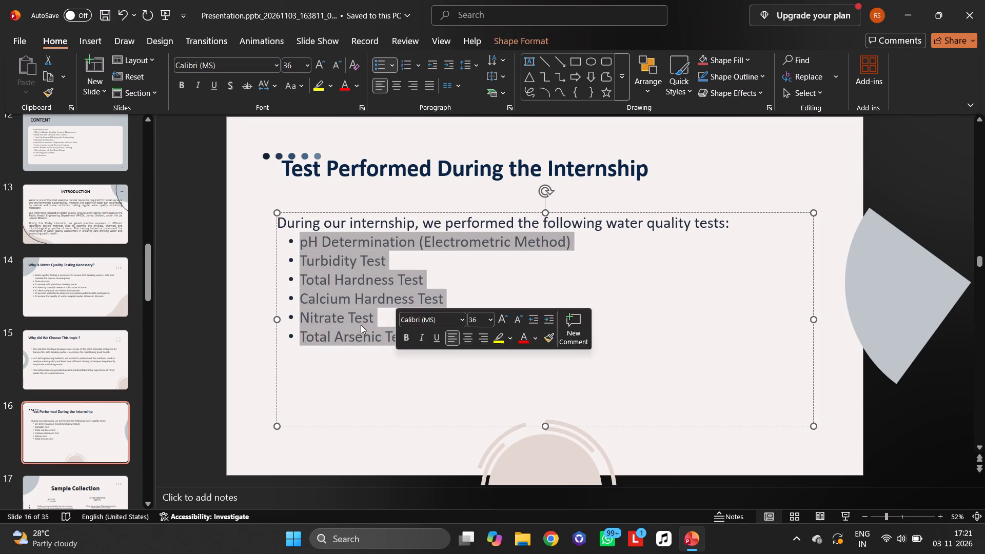
pyautogui.click(285, 239)
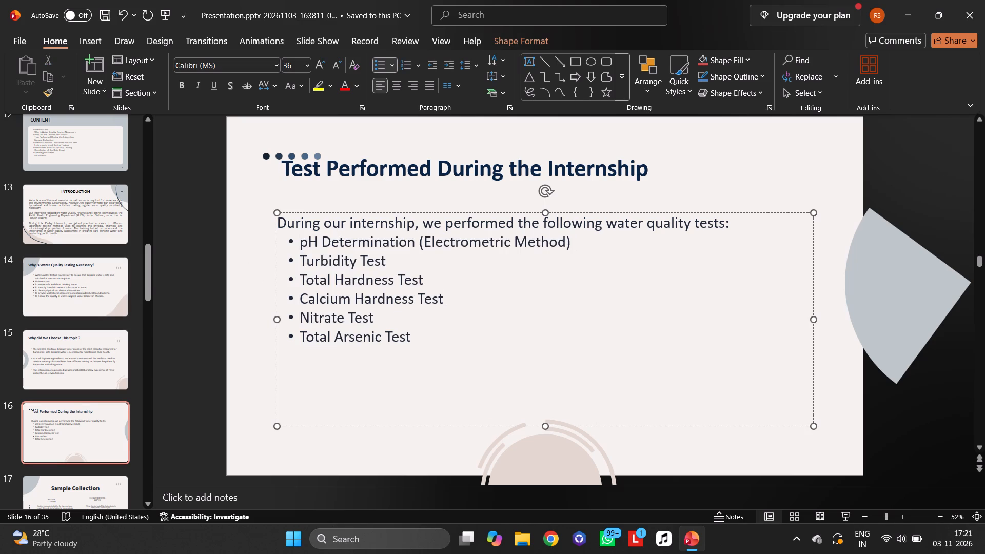
pyautogui.press('BackSpace')
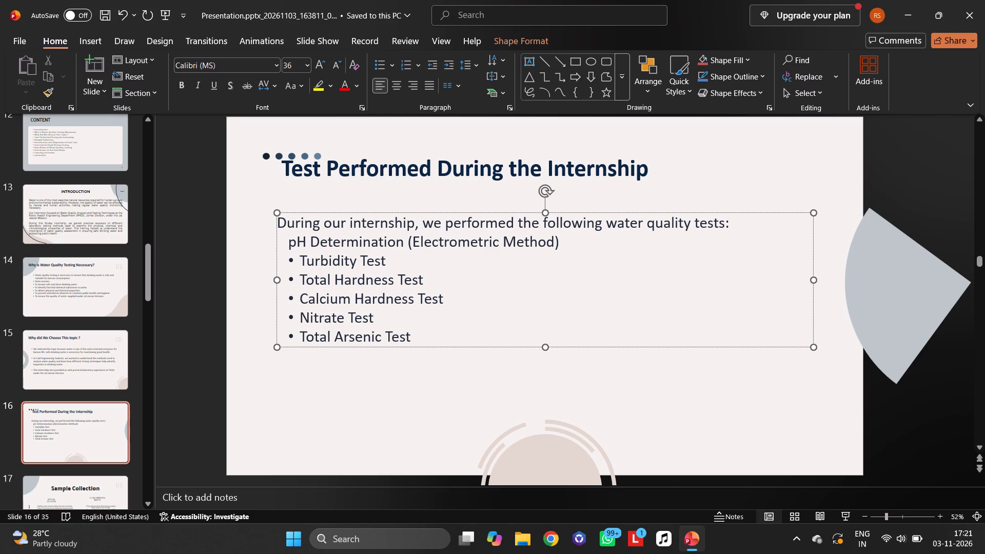
pyautogui.click(117, 13)
pyautogui.press('Return')
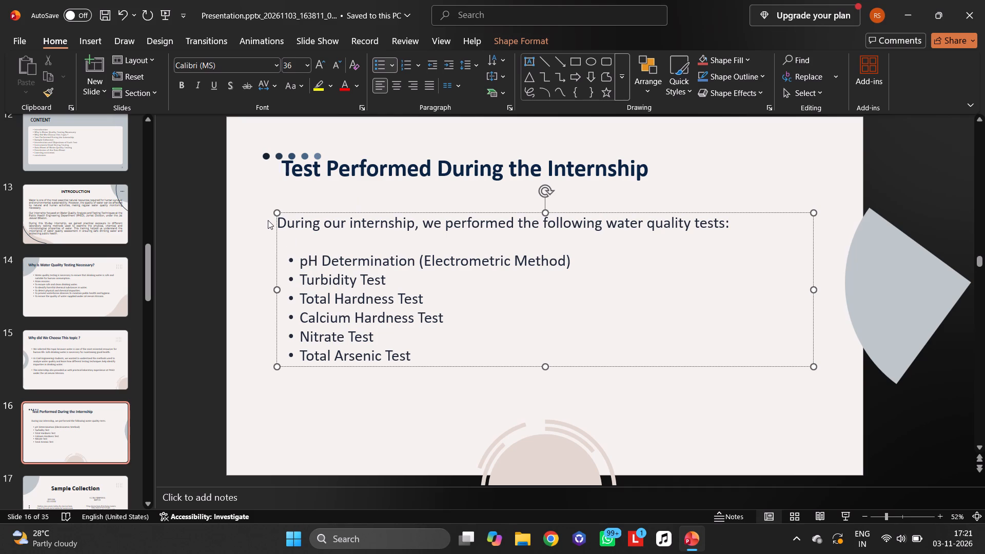
# Move the text box with the introductory sentence and test list slightly lower on slide 16.
pyautogui.moveTo(268, 220); pyautogui.dragTo(270, 231)
pyautogui.moveTo(269, 216); pyautogui.dragTo(272, 227)
pyautogui.moveTo(274, 219); pyautogui.dragTo(274, 231)
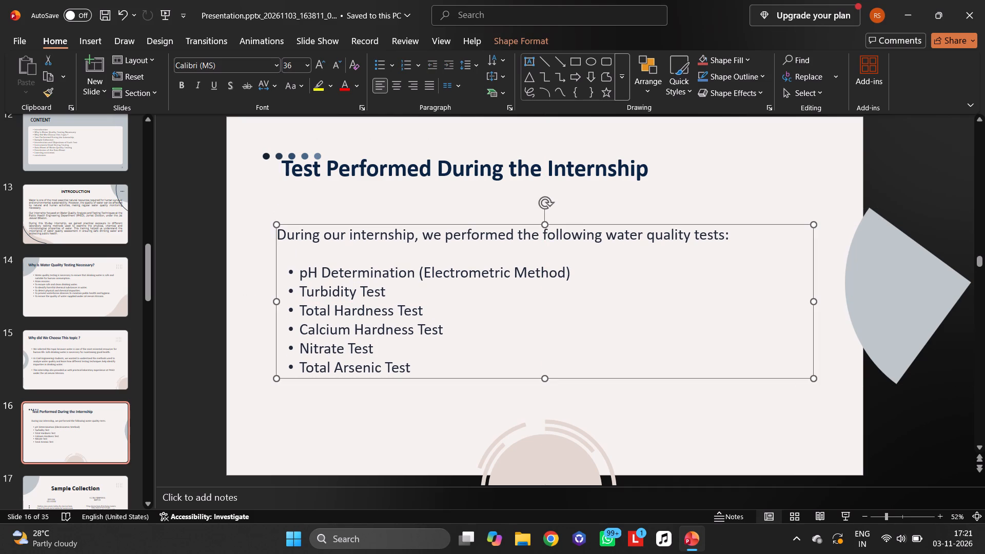
# Move the "Test Performed During the Internship" title slightly down, below the row of dots on slide 16.
pyautogui.moveTo(279, 167); pyautogui.dragTo(280, 174)
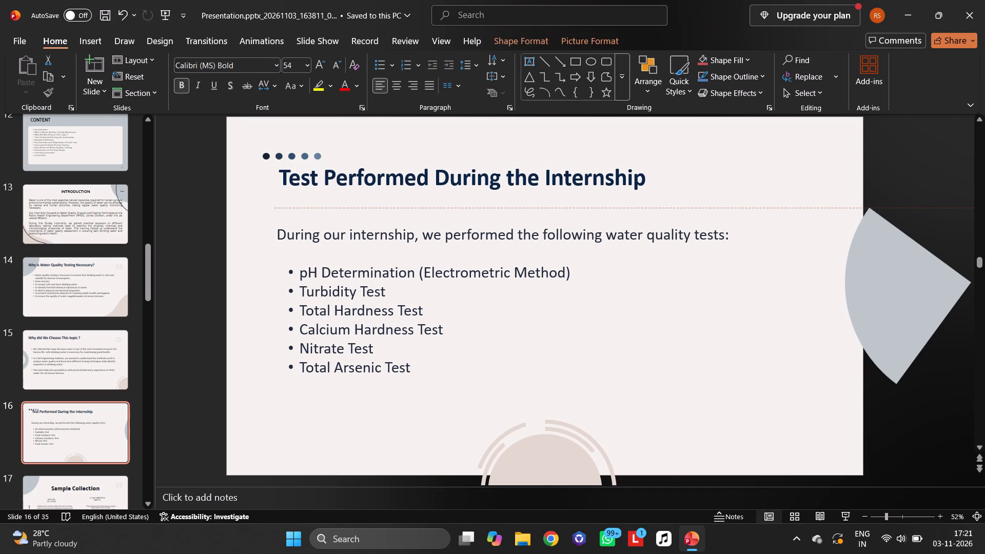
pyautogui.moveTo(280, 174); pyautogui.dragTo(280, 172)
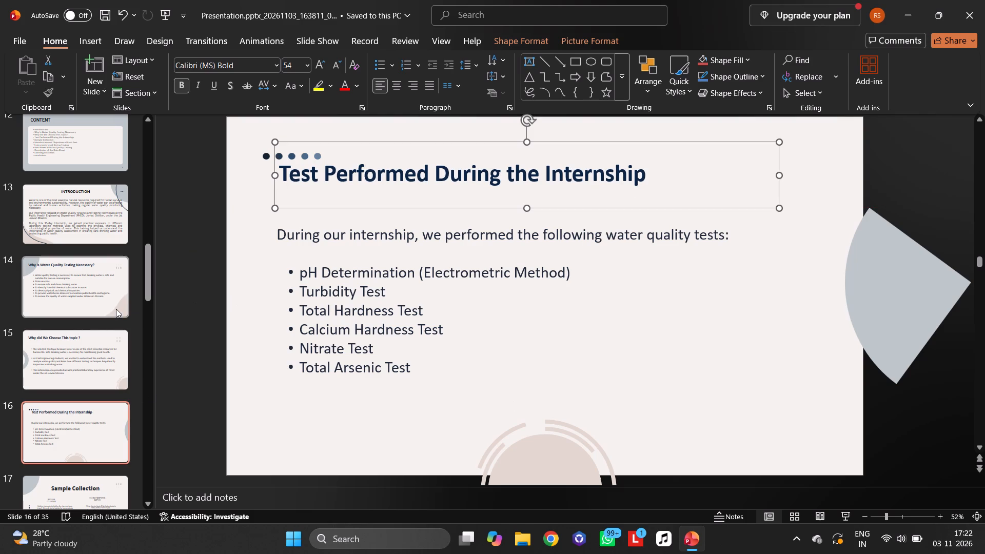
# Look through slides 15 to 18 and check which font the body text uses on slides 15 and 16.
pyautogui.scroll(-1, 16, 358)
pyautogui.scroll(2, 17, 358)
pyautogui.scroll(-1, 17, 358)
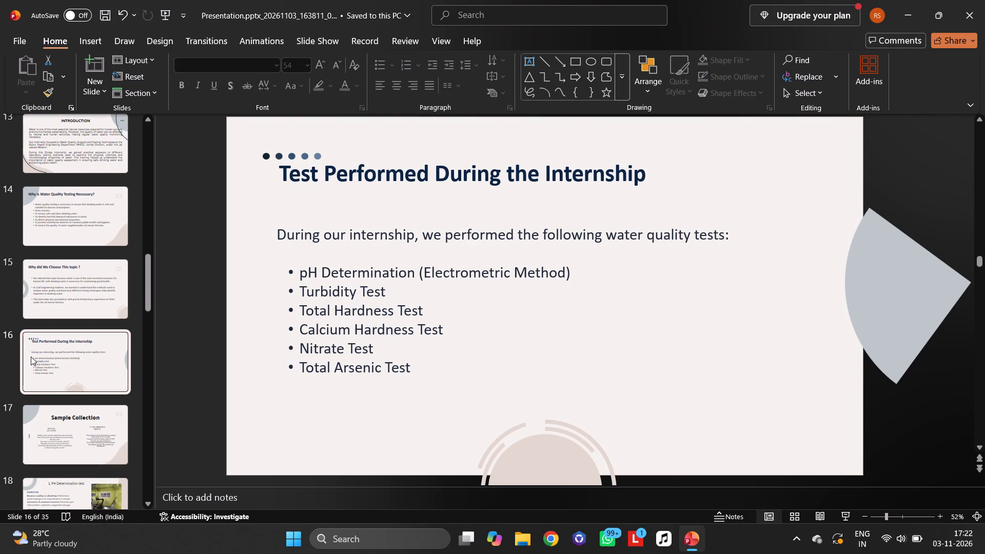
pyautogui.scroll(-1, 41, 355)
pyautogui.scroll(1, 41, 355)
pyautogui.scroll(-2, 42, 355)
pyautogui.click(56, 325)
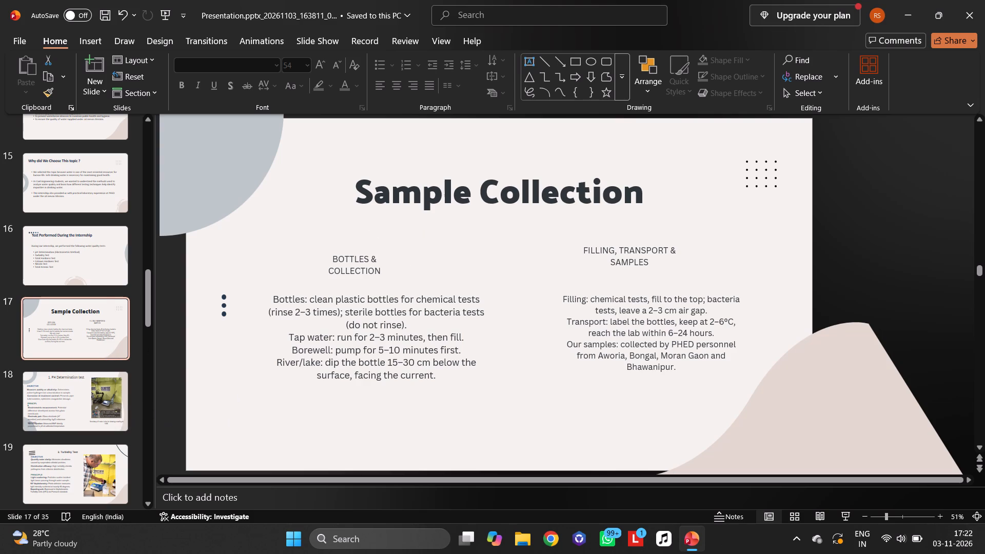
pyautogui.click(110, 259)
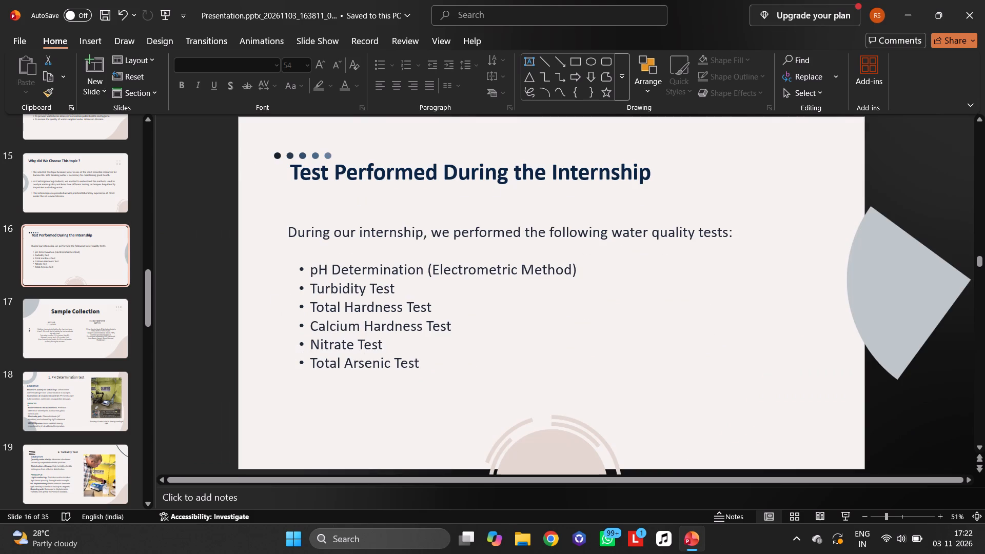
pyautogui.click(357, 268)
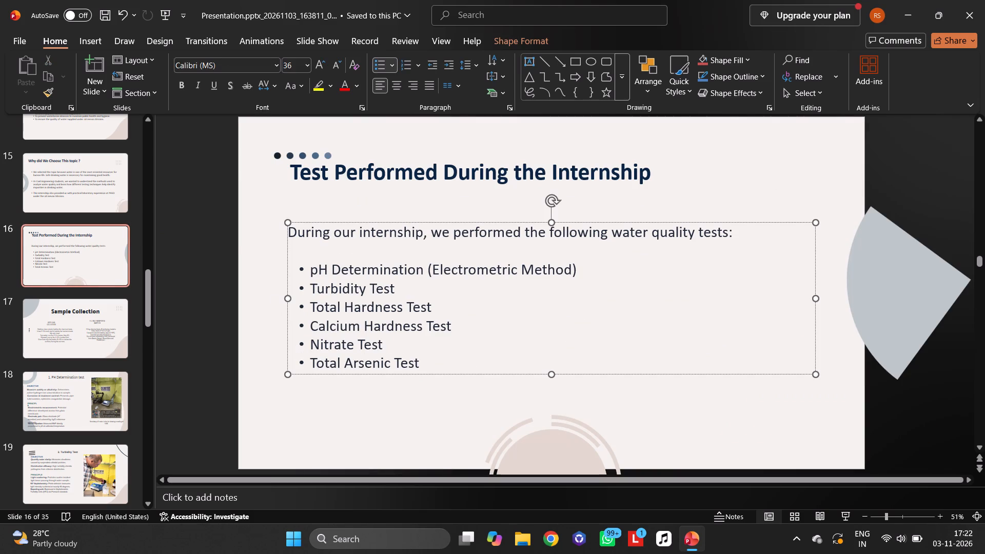
pyautogui.click(72, 173)
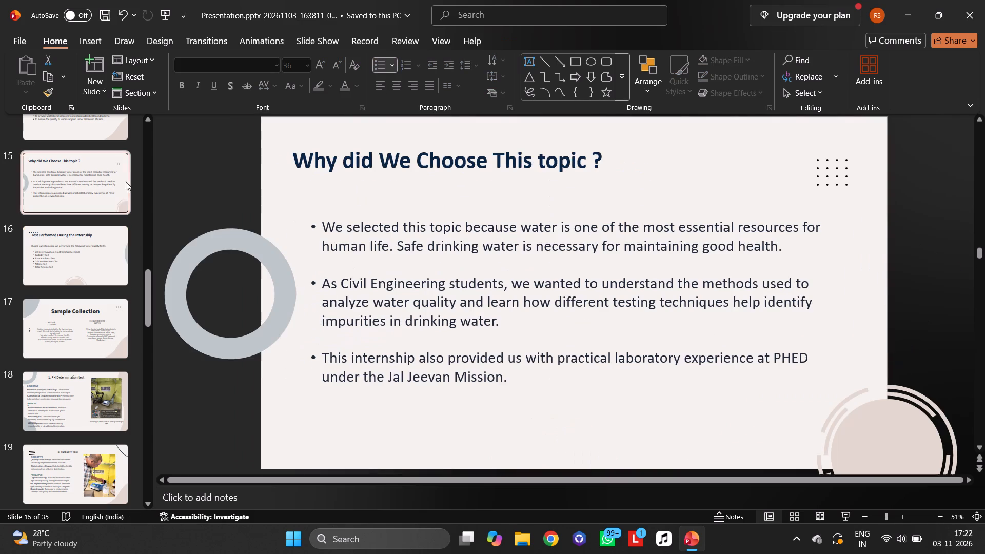
pyautogui.click(351, 294)
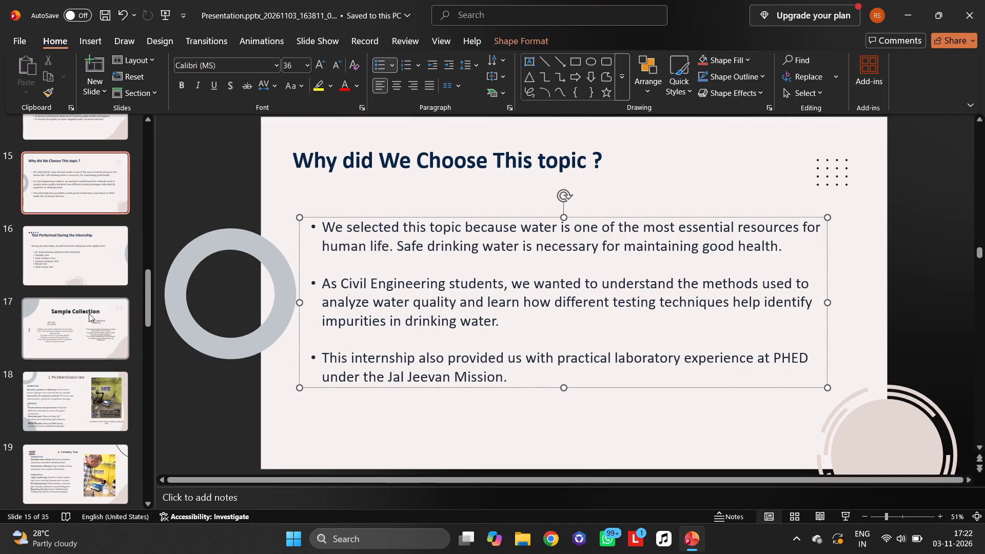
pyautogui.click(73, 395)
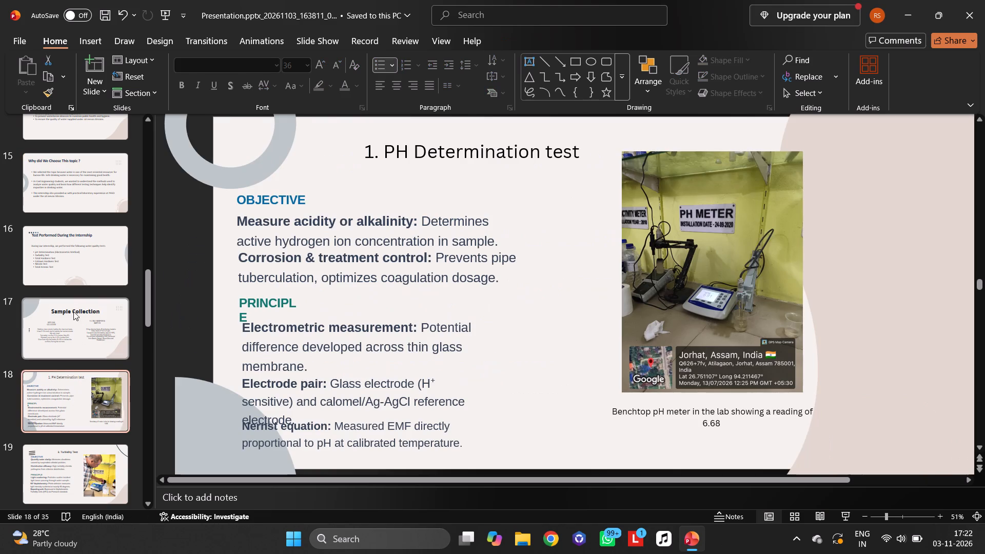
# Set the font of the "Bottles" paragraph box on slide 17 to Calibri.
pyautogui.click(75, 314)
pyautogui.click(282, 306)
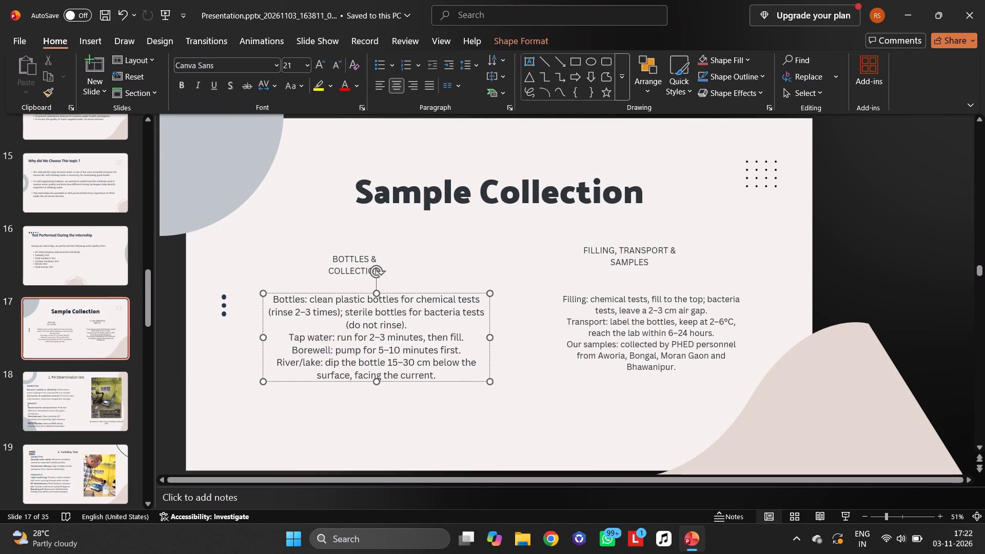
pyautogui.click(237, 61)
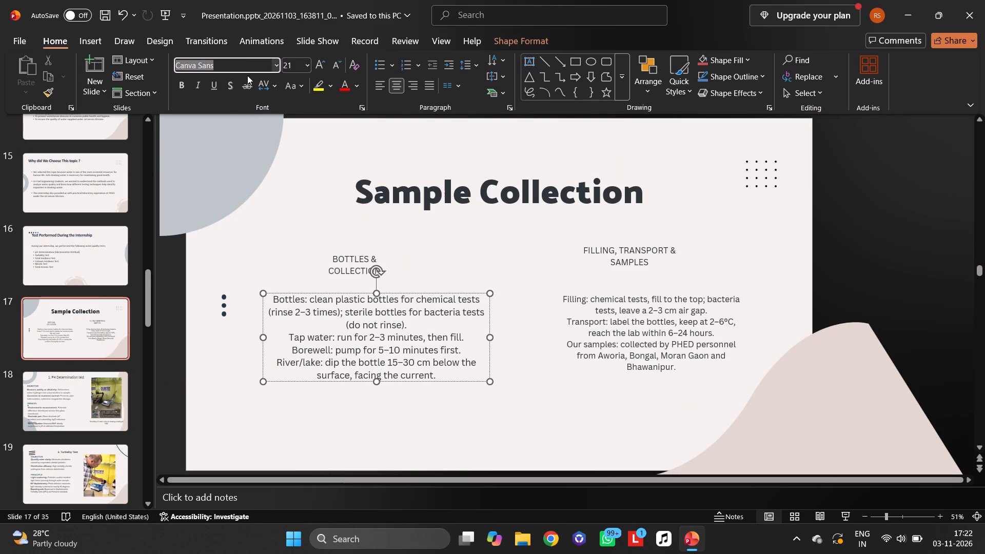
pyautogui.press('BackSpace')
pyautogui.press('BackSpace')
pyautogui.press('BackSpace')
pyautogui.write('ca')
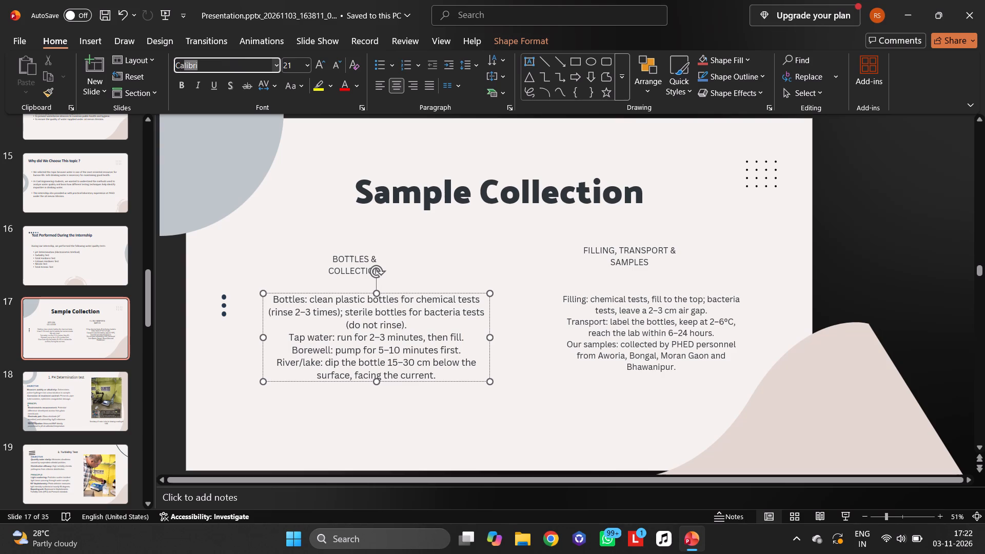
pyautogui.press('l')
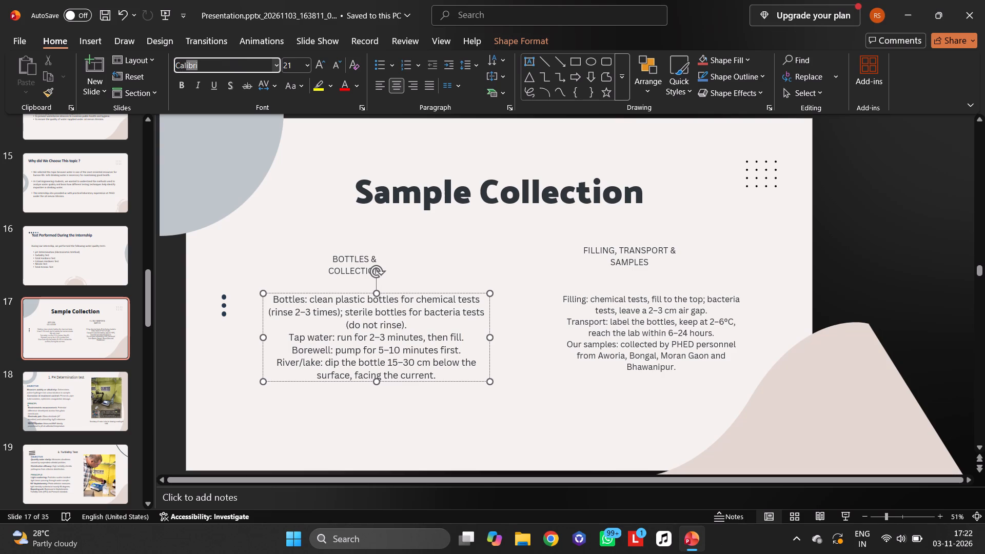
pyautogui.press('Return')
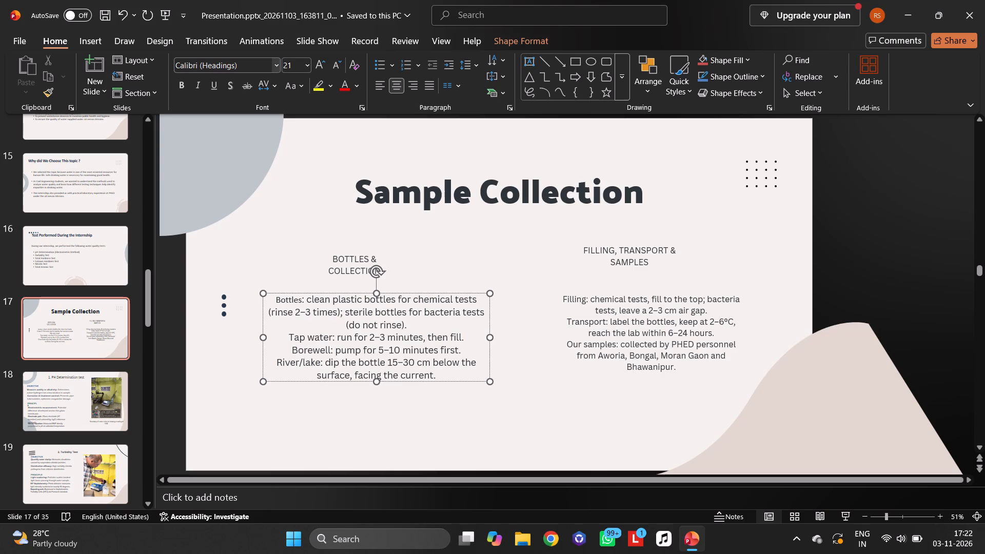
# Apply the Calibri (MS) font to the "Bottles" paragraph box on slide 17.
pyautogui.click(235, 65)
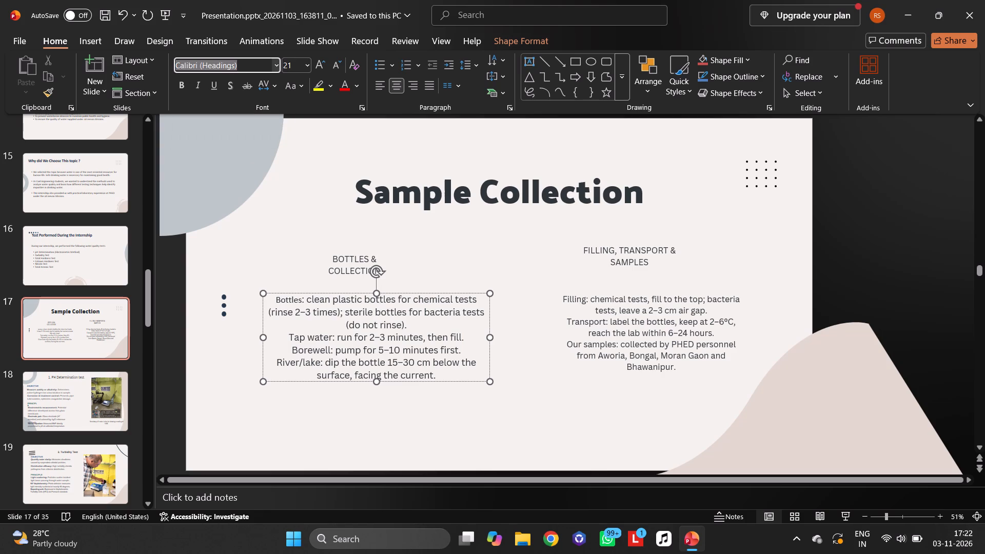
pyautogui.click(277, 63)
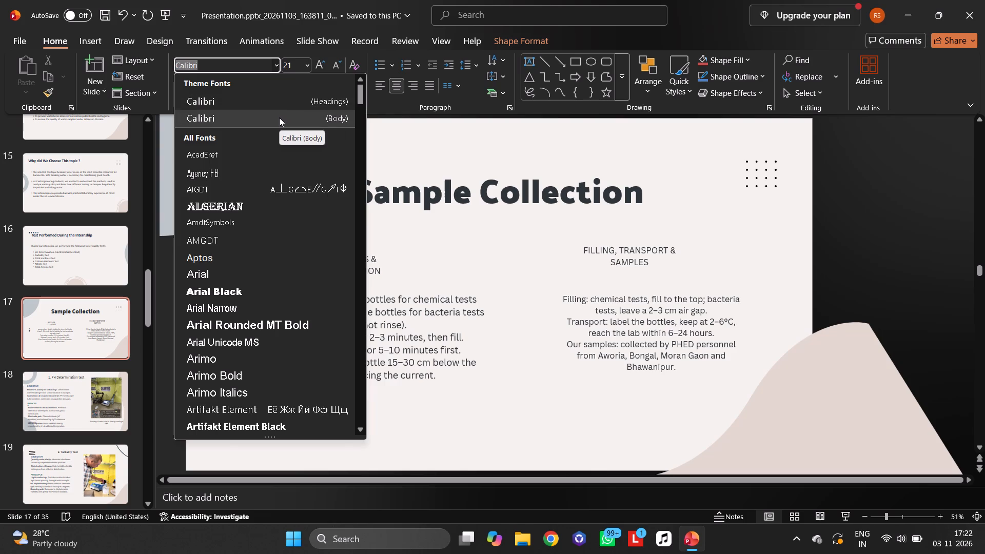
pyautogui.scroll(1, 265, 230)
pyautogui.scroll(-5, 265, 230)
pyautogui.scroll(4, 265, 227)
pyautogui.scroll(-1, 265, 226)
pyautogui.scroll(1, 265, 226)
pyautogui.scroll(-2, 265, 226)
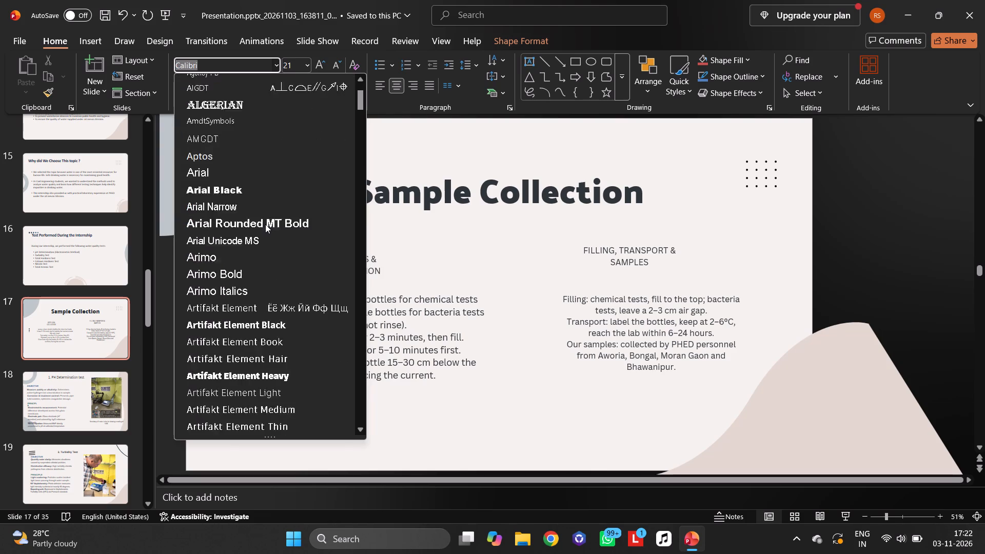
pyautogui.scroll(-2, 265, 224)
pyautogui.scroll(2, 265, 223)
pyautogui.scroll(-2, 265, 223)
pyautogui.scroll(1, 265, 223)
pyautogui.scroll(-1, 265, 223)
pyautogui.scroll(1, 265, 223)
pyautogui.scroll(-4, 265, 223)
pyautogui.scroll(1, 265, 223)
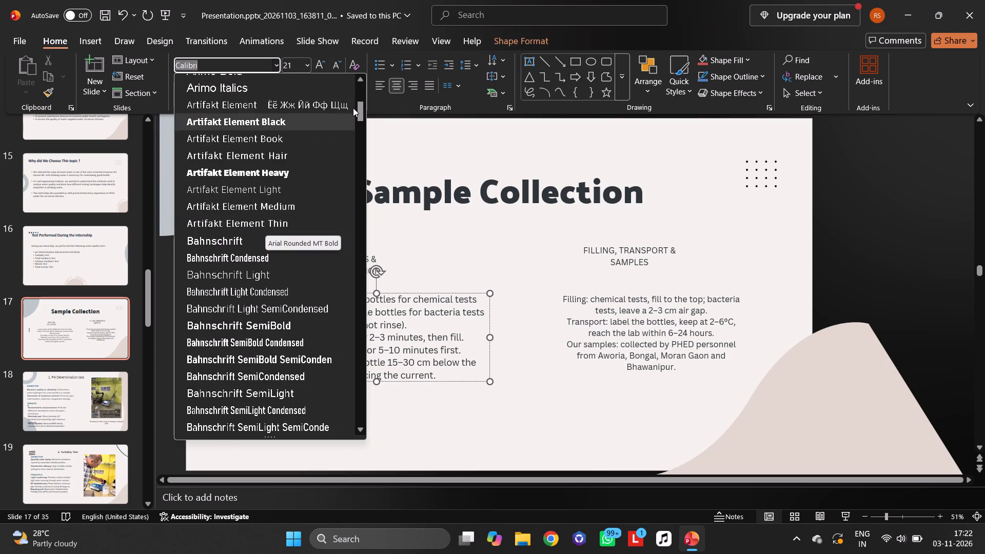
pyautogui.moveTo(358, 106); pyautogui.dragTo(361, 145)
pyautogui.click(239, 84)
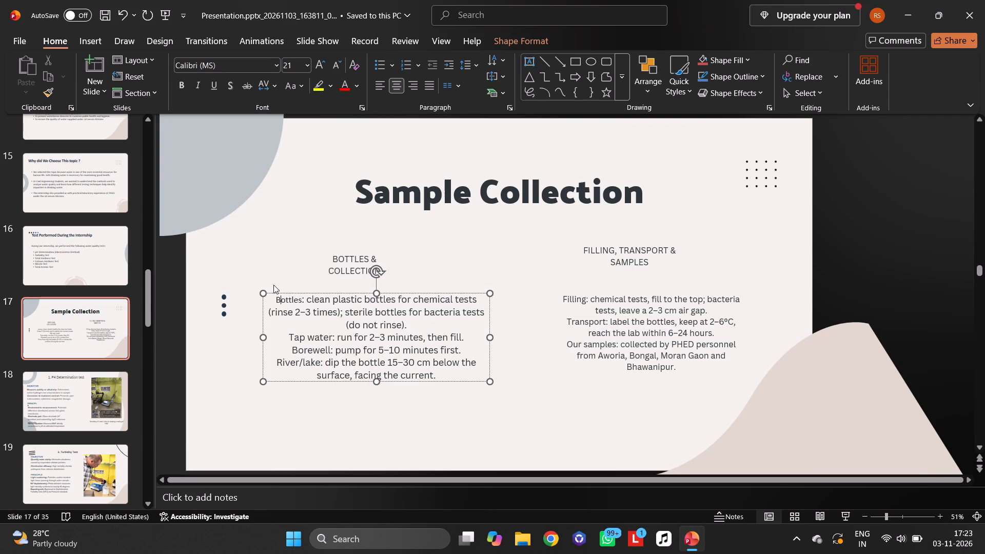
# Select all the text in the "Bottles" paragraph box on slide 17 and set its font to Calibri (MS).
pyautogui.moveTo(269, 298); pyautogui.dragTo(463, 405)
pyautogui.rightClick(372, 329)
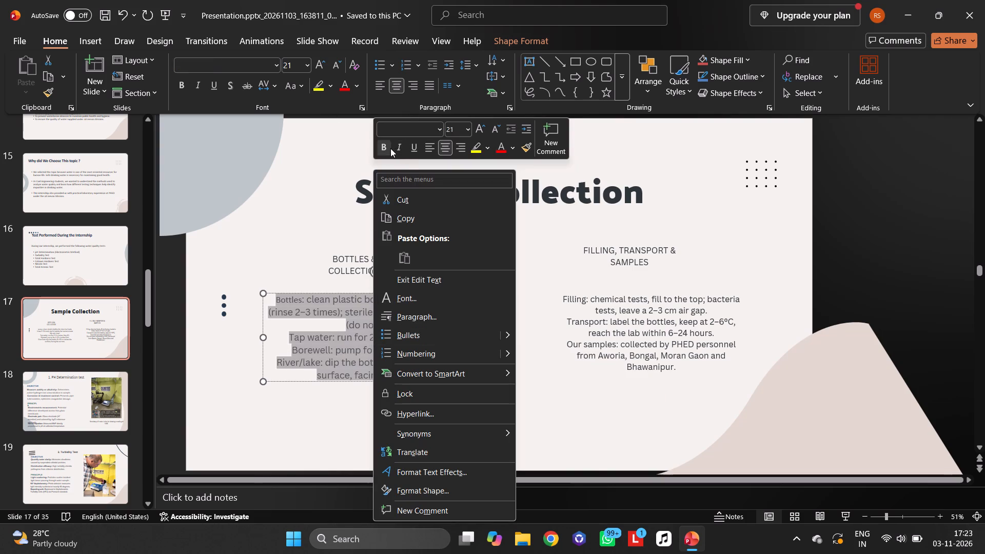
pyautogui.click(437, 130)
pyautogui.scroll(-4, 460, 235)
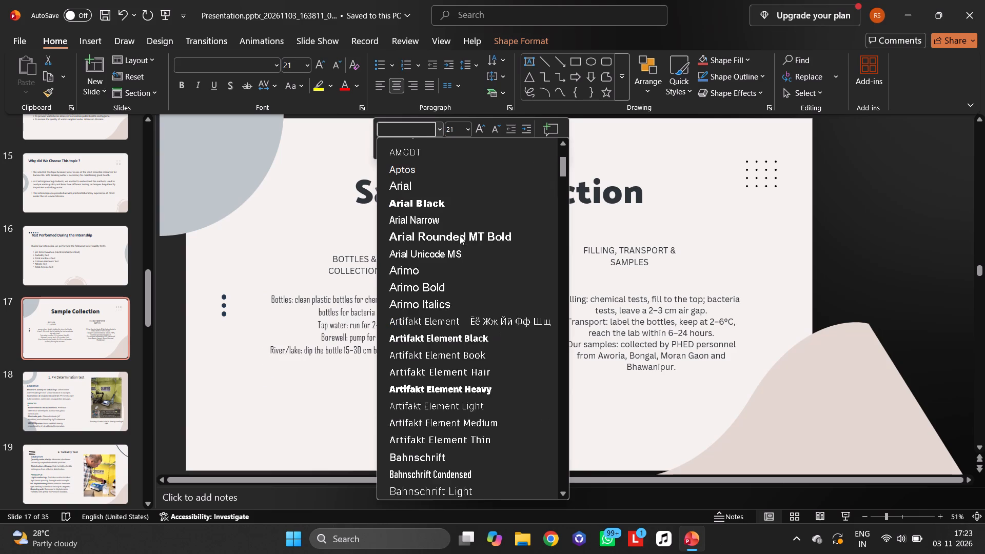
pyautogui.moveTo(561, 177); pyautogui.dragTo(568, 244)
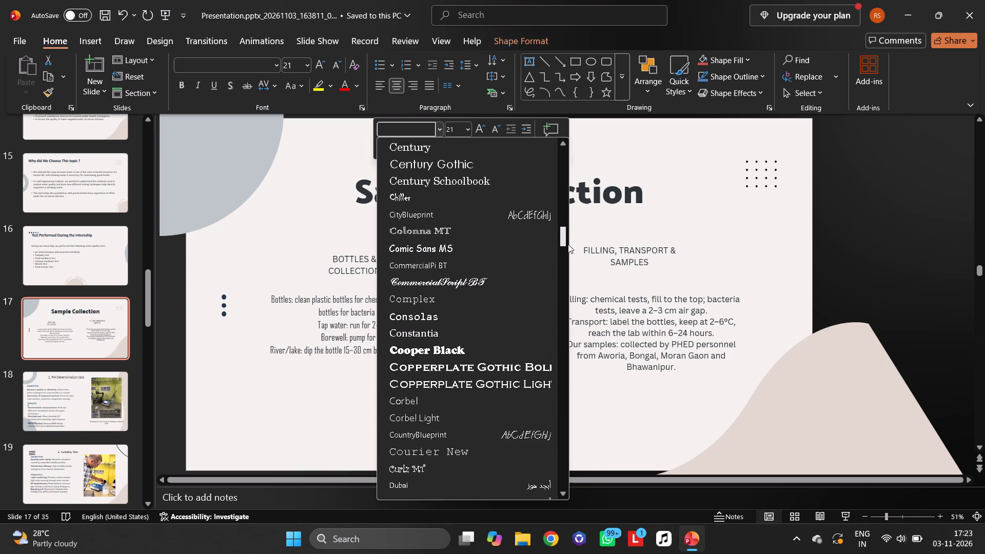
pyautogui.moveTo(568, 244); pyautogui.dragTo(570, 228)
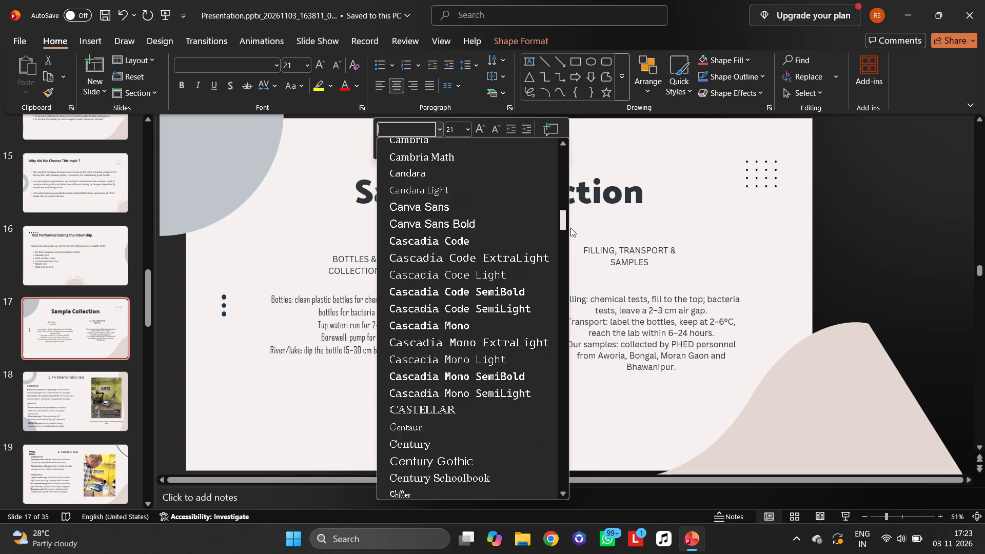
pyautogui.moveTo(570, 228); pyautogui.dragTo(570, 221)
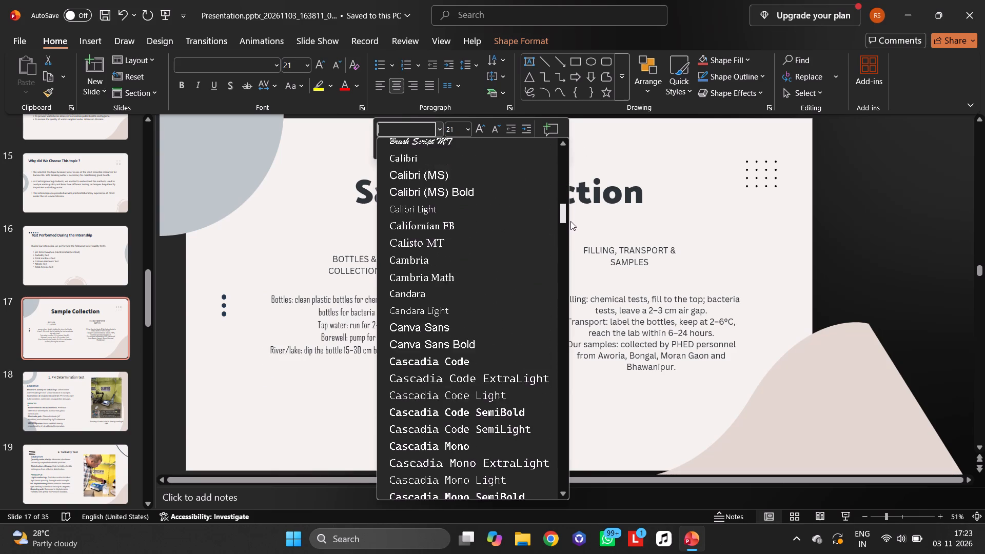
pyautogui.moveTo(570, 221); pyautogui.dragTo(570, 220)
pyautogui.click(445, 193)
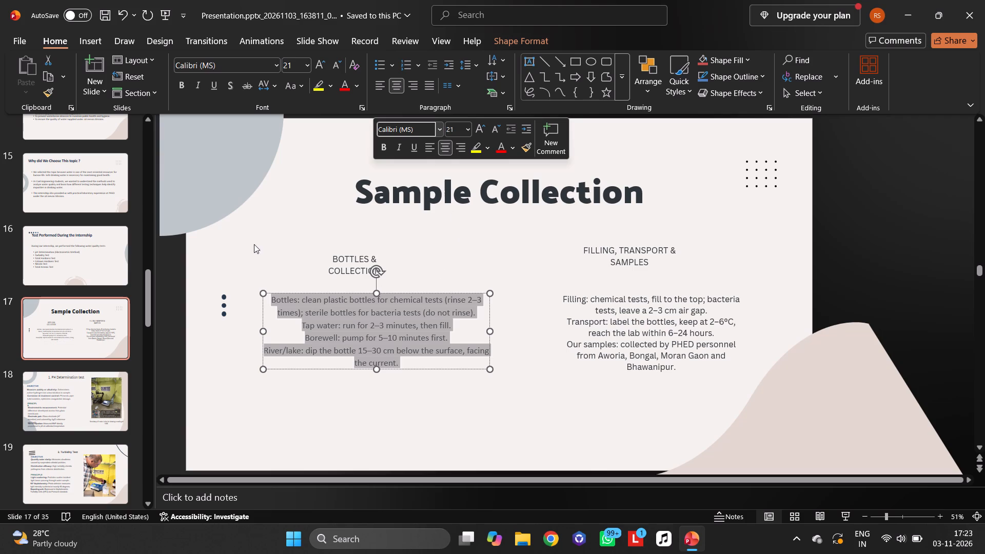
# Set the font of the "BOTTLES & COLLECTION" heading on slide 17 to Calibri (MS).
pyautogui.moveTo(329, 254); pyautogui.dragTo(390, 284)
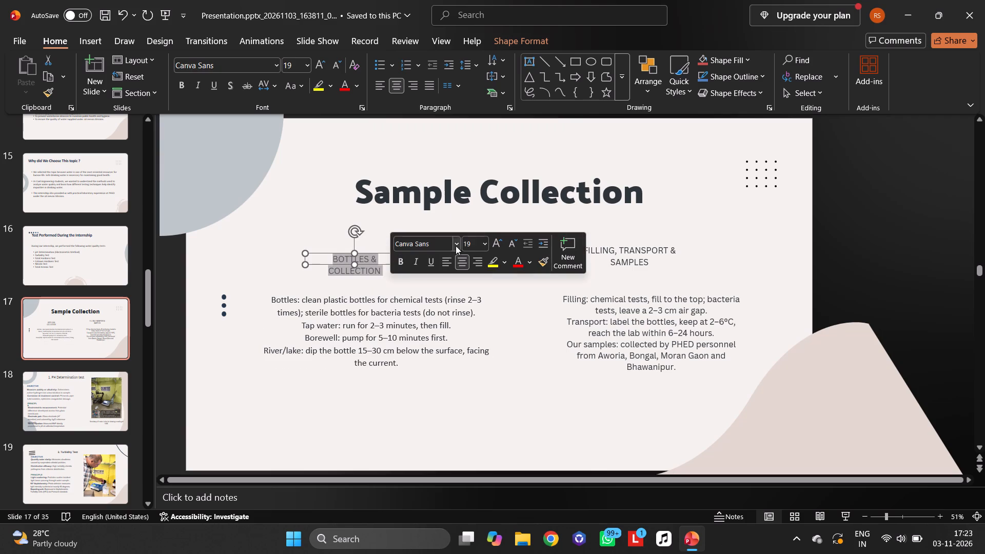
pyautogui.click(452, 248)
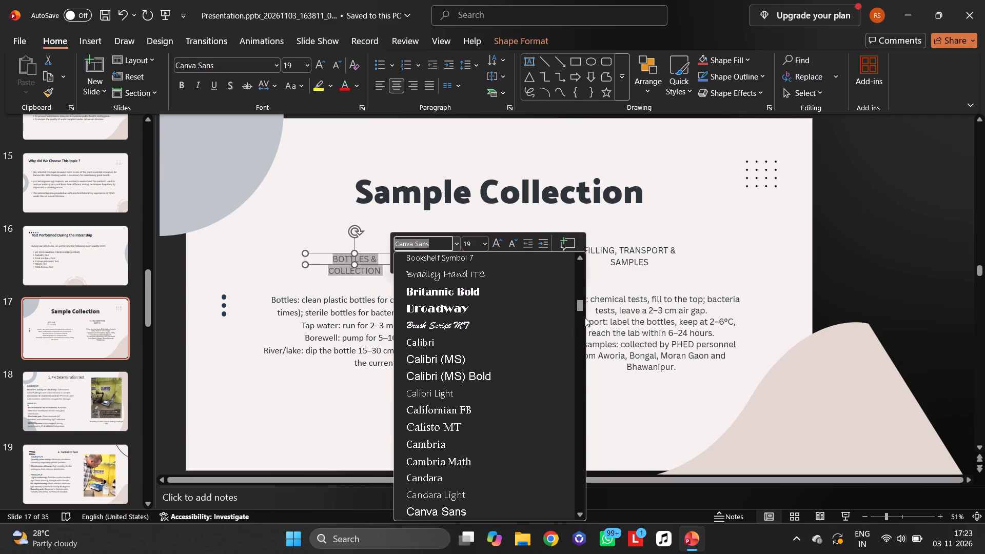
pyautogui.click(581, 306)
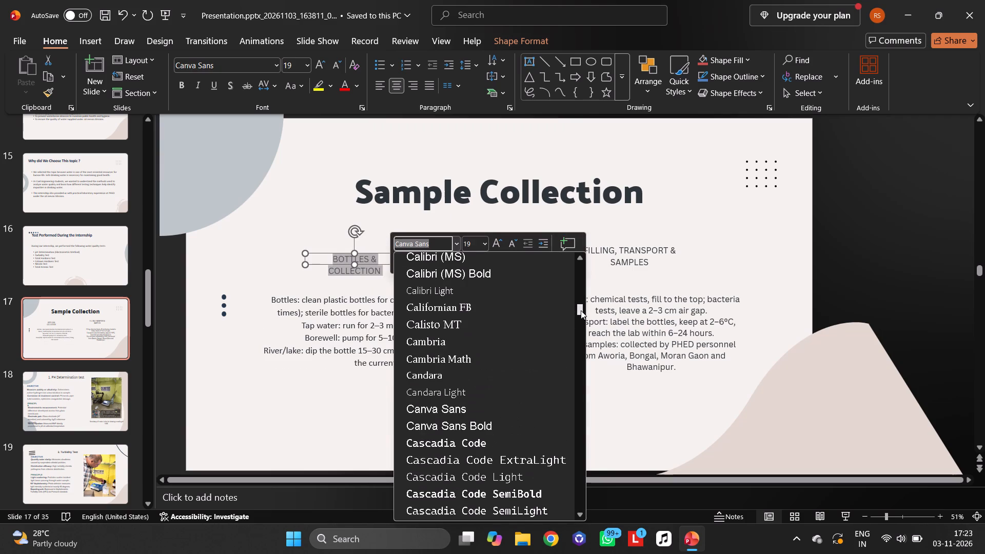
pyautogui.click(458, 256)
pyautogui.click(521, 311)
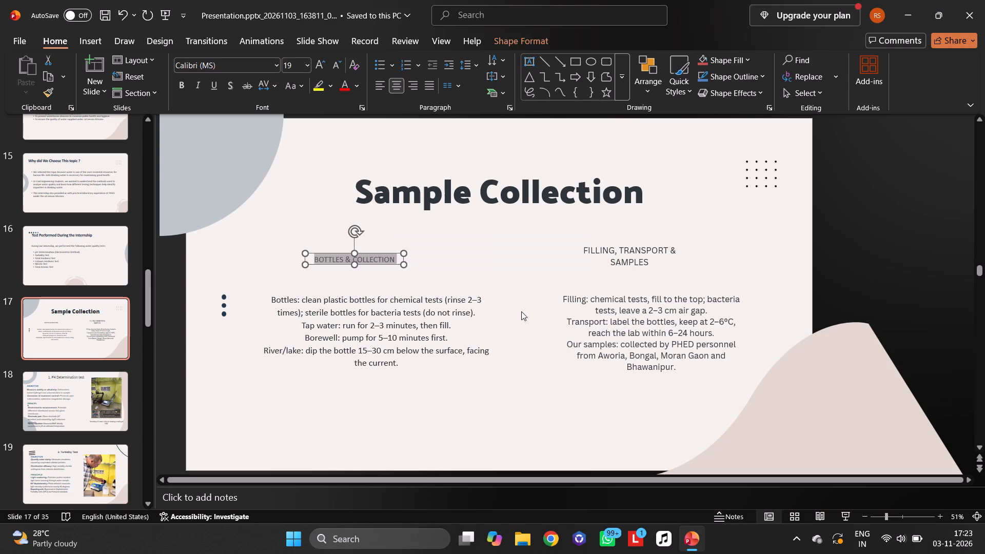
# Move the "FILLING, TRANSPORT & SAMPLES" heading on slide 17 slightly to the right.
pyautogui.moveTo(528, 232); pyautogui.dragTo(734, 391)
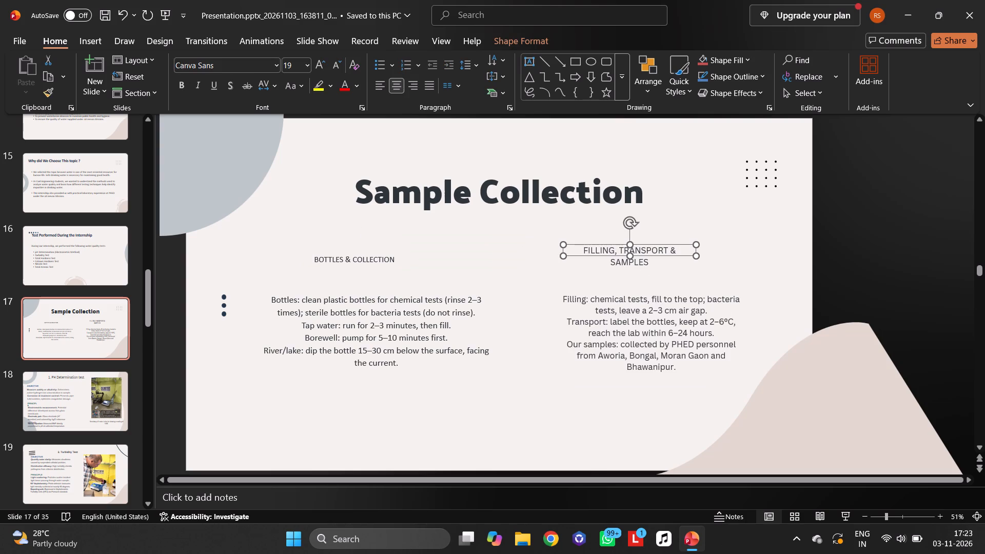
pyautogui.click(542, 269)
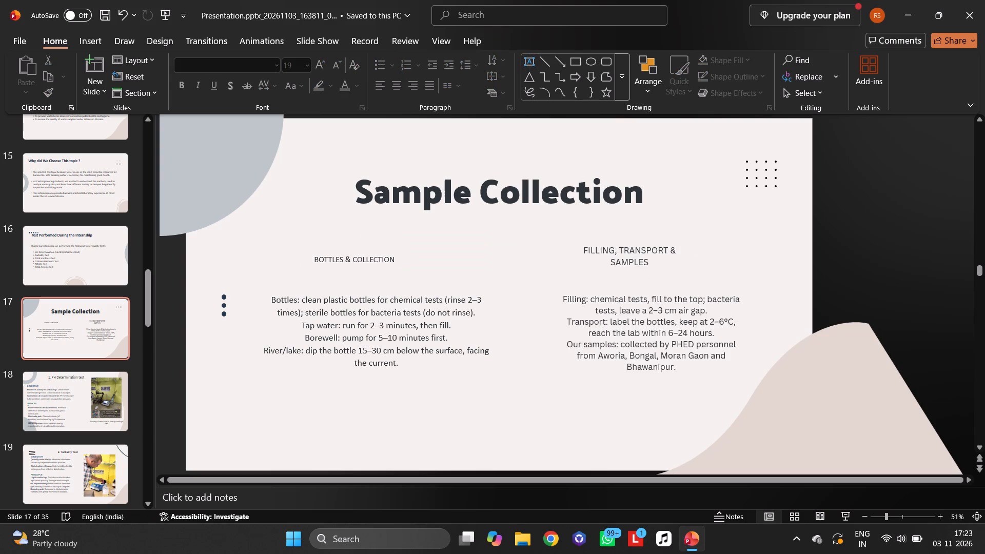
pyautogui.moveTo(582, 249); pyautogui.dragTo(594, 249)
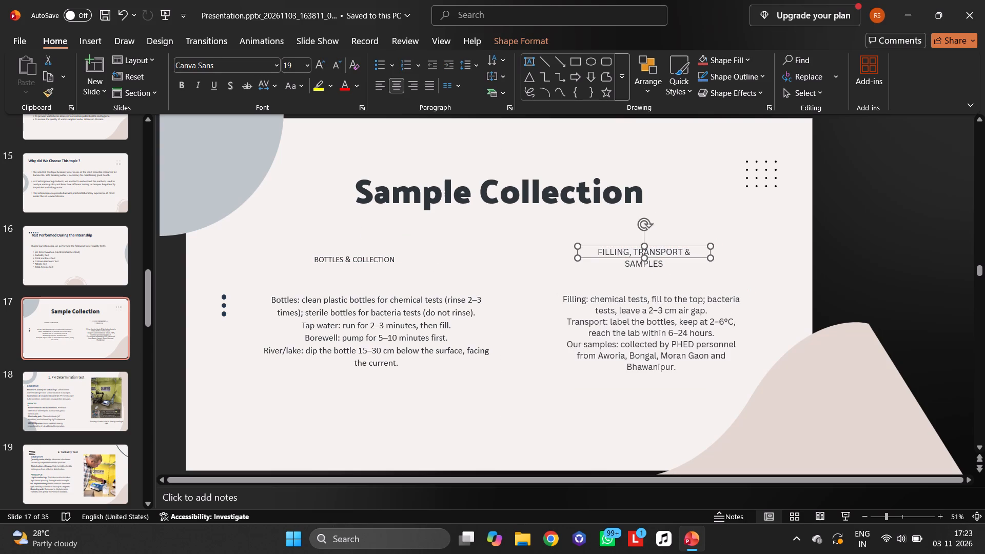
pyautogui.click(525, 262)
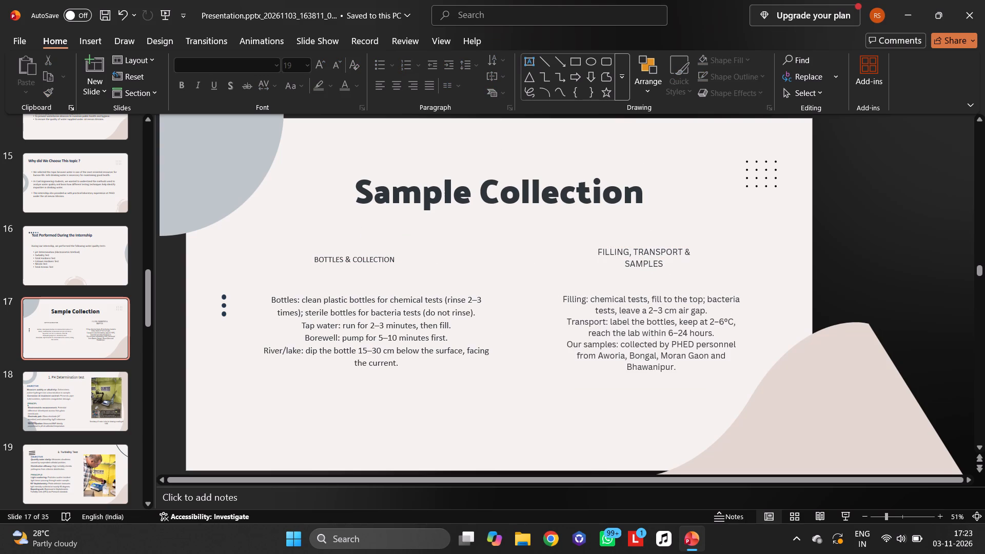
# Set the font of the "FILLING, TRANSPORT & SAMPLES" heading on slide 17 to Calibri (MS).
pyautogui.moveTo(598, 251); pyautogui.dragTo(707, 278)
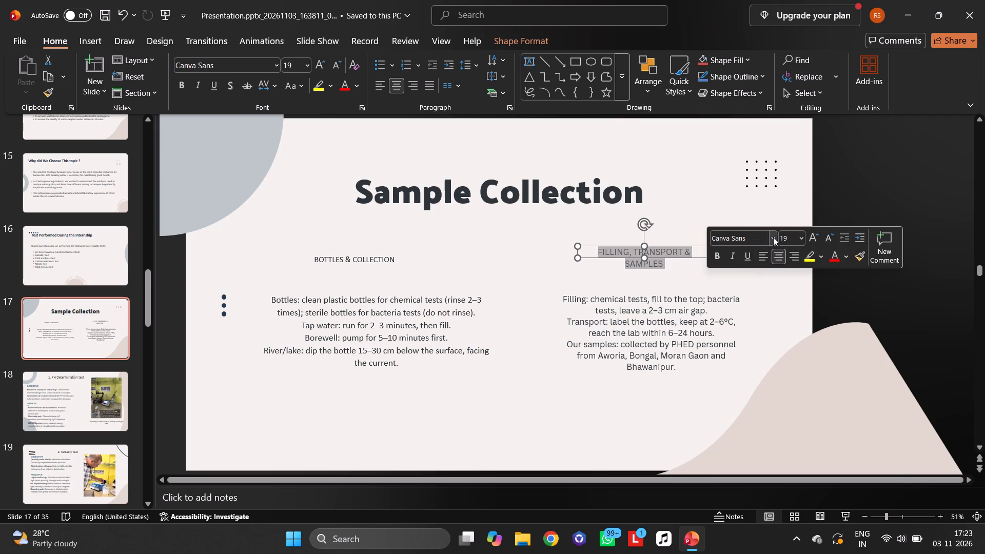
pyautogui.click(773, 237)
pyautogui.click(767, 355)
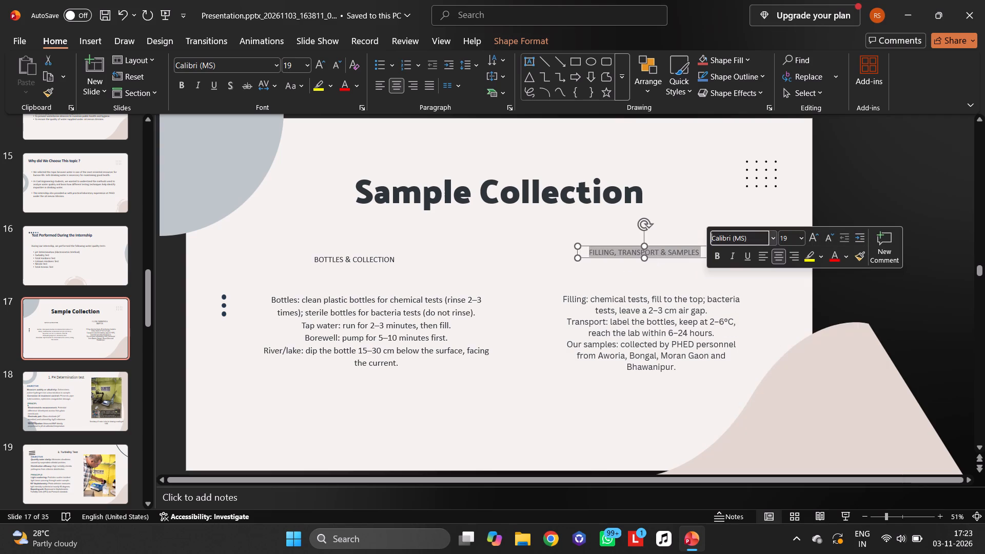
# Move the "Filling" paragraph box on slide 17 slightly up, closer to its heading.
pyautogui.click(561, 296)
pyautogui.moveTo(561, 297); pyautogui.dragTo(578, 305)
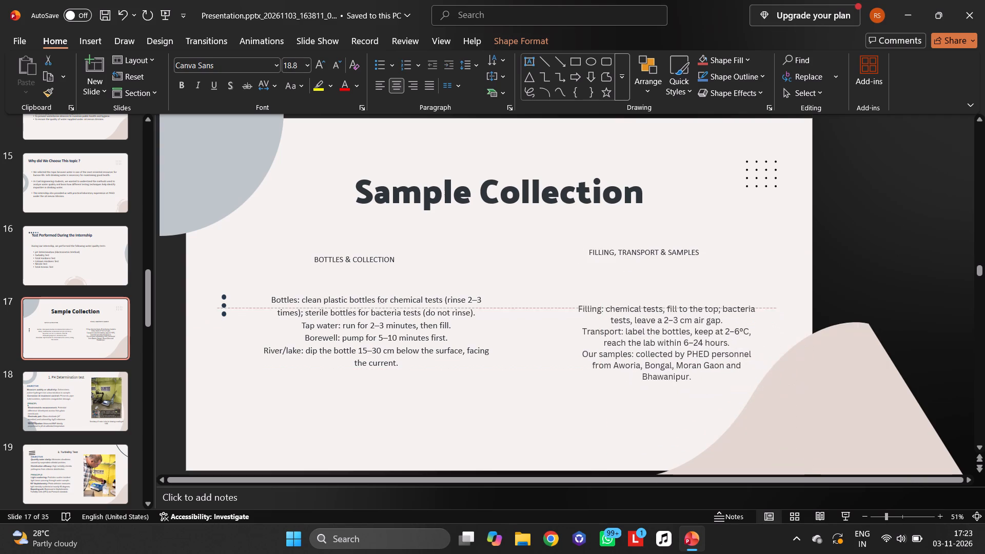
pyautogui.moveTo(578, 305); pyautogui.dragTo(560, 289)
pyautogui.click(559, 291)
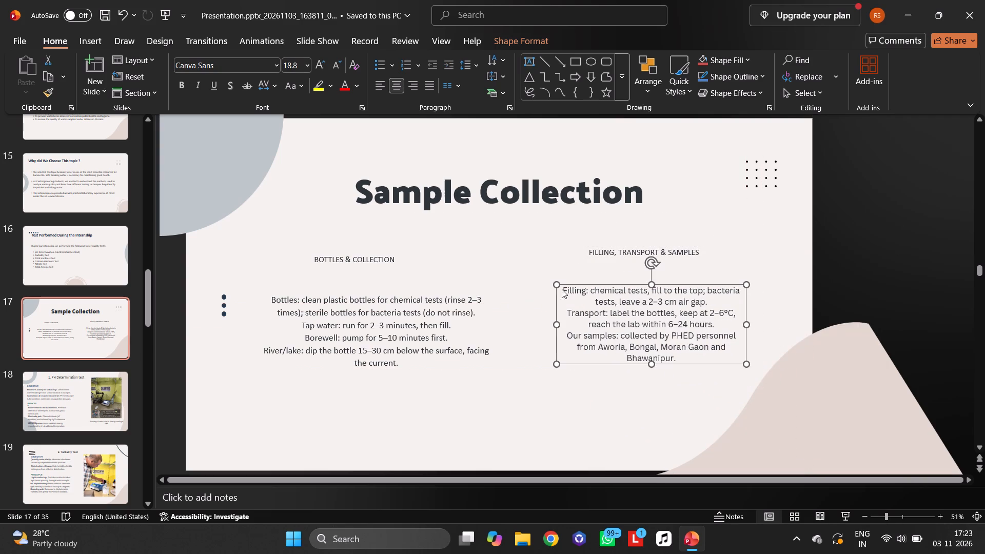
# Set the font of all the text in the "Filling" paragraph box on slide 17 to Calibri (MS).
pyautogui.click(562, 289)
pyautogui.click(562, 289)
pyautogui.moveTo(564, 291); pyautogui.dragTo(683, 366)
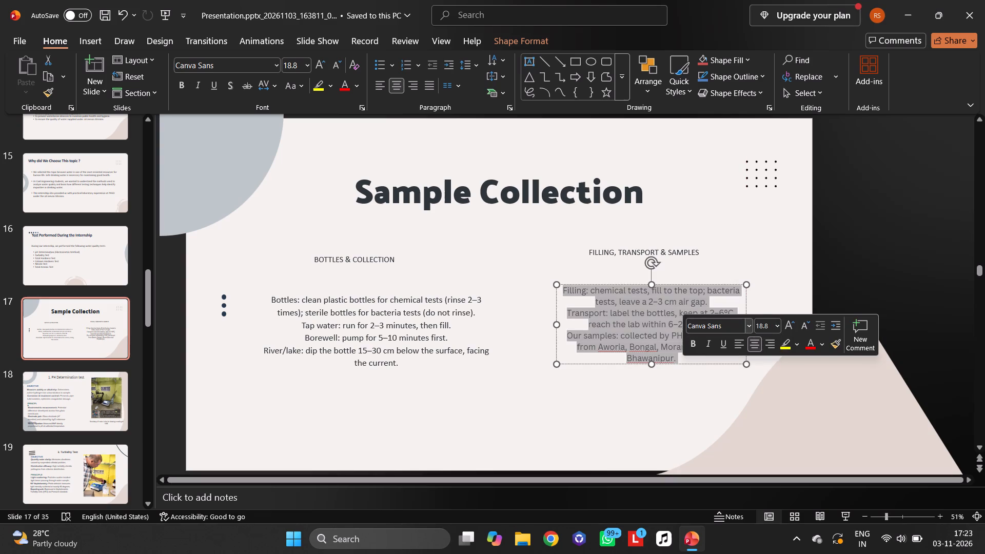
pyautogui.click(750, 323)
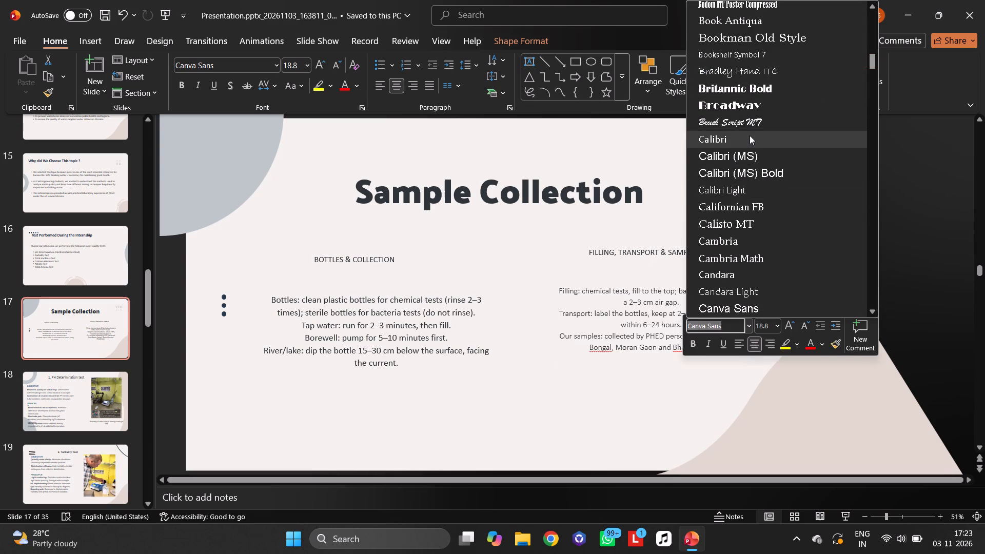
pyautogui.click(770, 153)
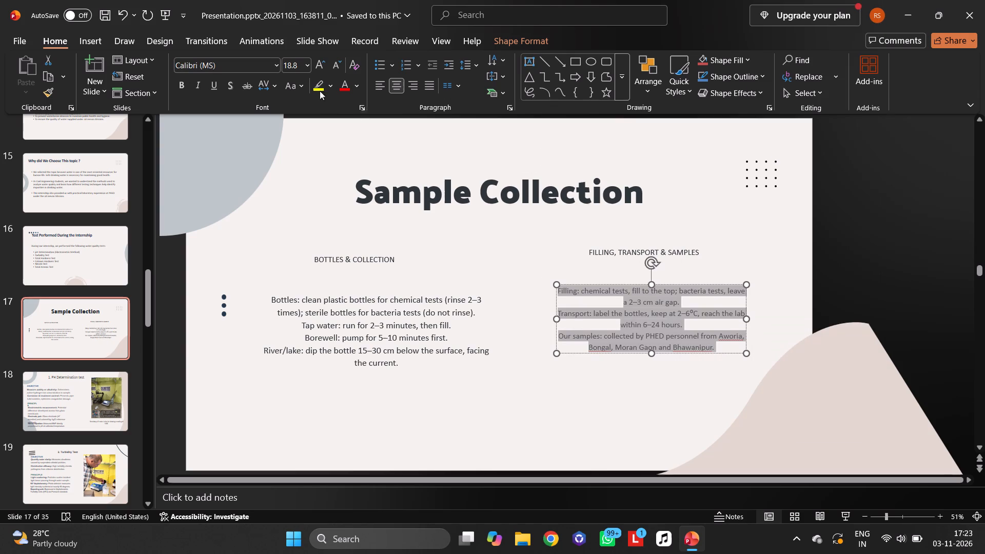
# Check the font and font size used in the water quality test list on slide 16.
pyautogui.click(87, 258)
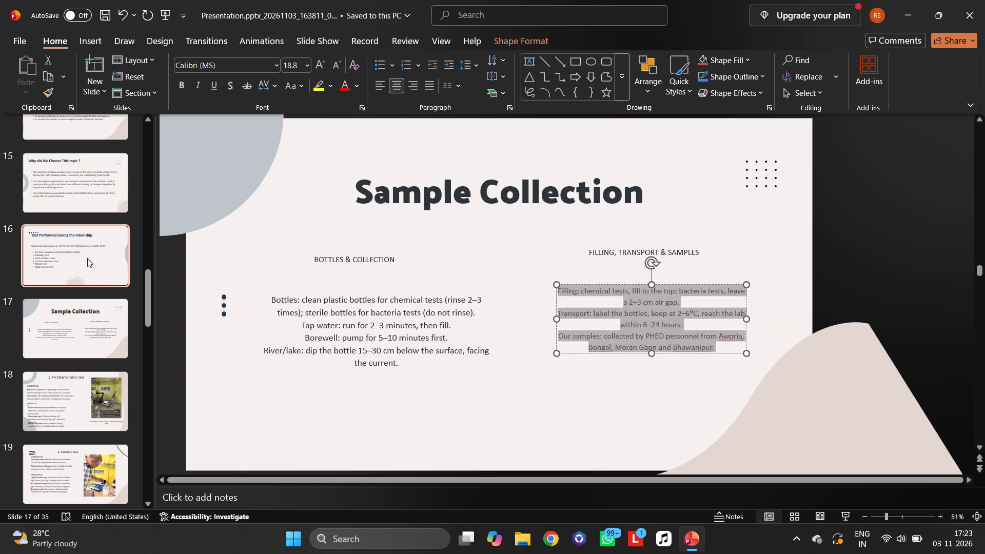
pyautogui.click(323, 271)
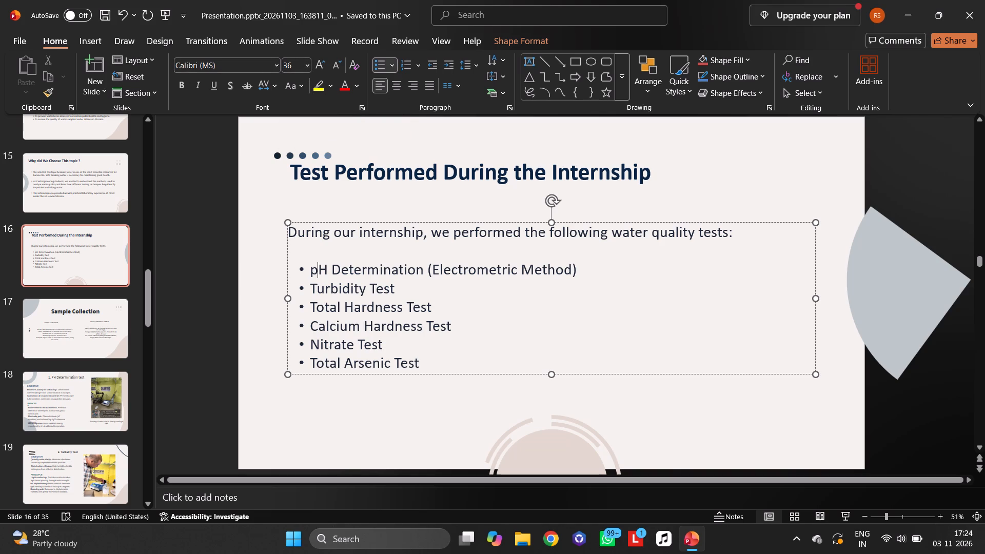
pyautogui.click(305, 64)
pyautogui.click(305, 64)
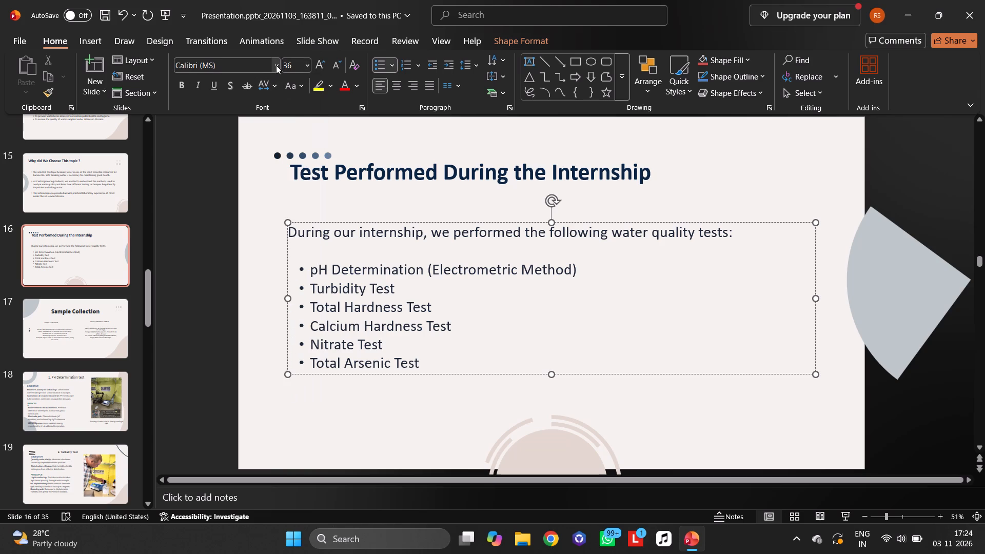
pyautogui.click(276, 65)
pyautogui.click(276, 65)
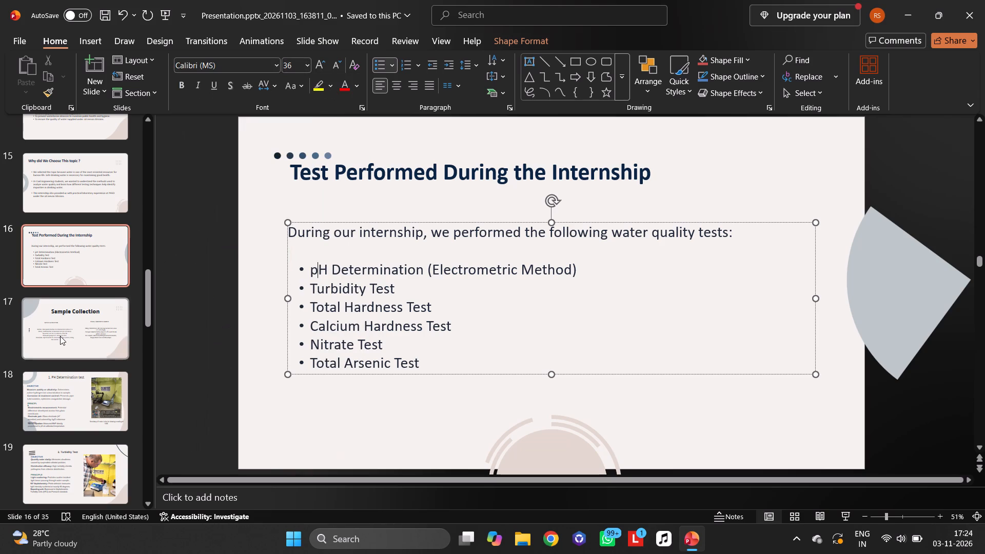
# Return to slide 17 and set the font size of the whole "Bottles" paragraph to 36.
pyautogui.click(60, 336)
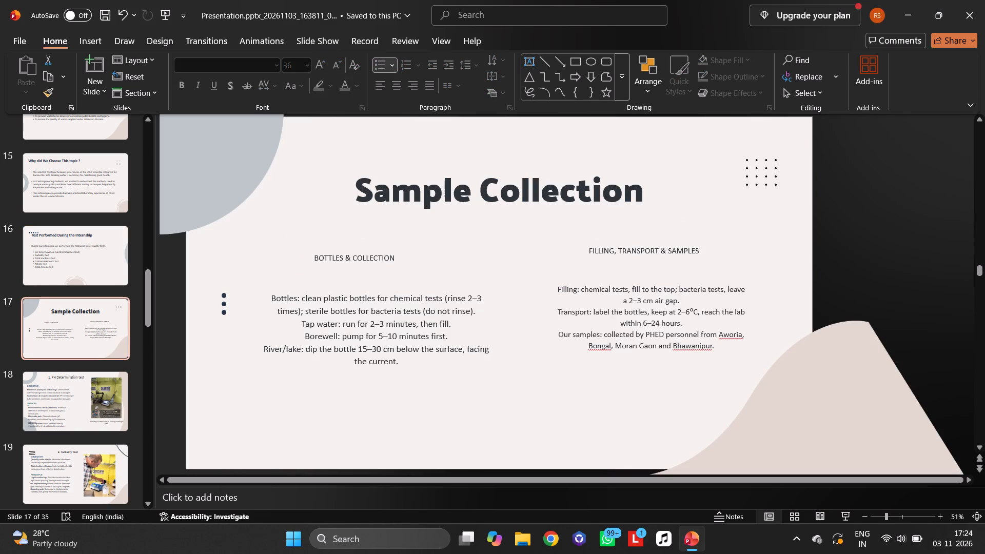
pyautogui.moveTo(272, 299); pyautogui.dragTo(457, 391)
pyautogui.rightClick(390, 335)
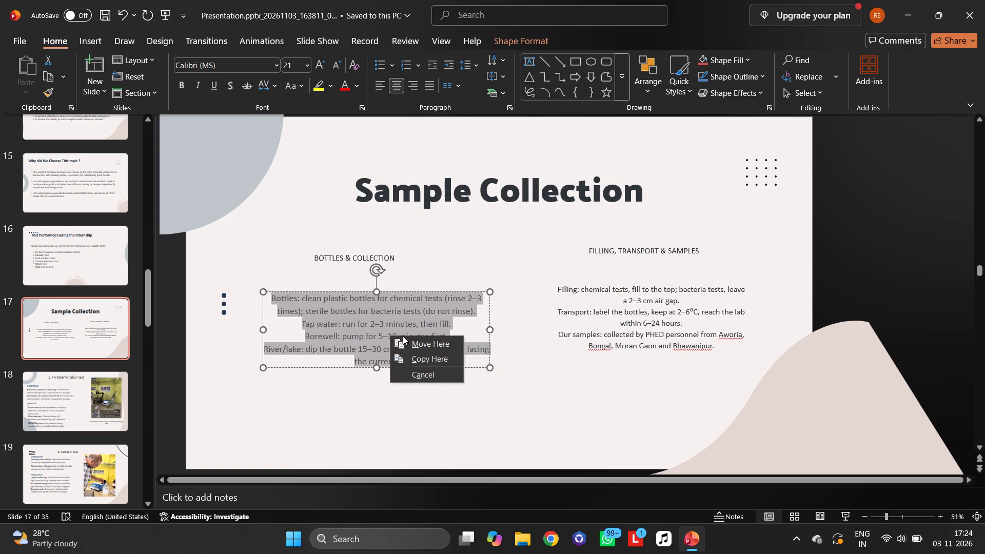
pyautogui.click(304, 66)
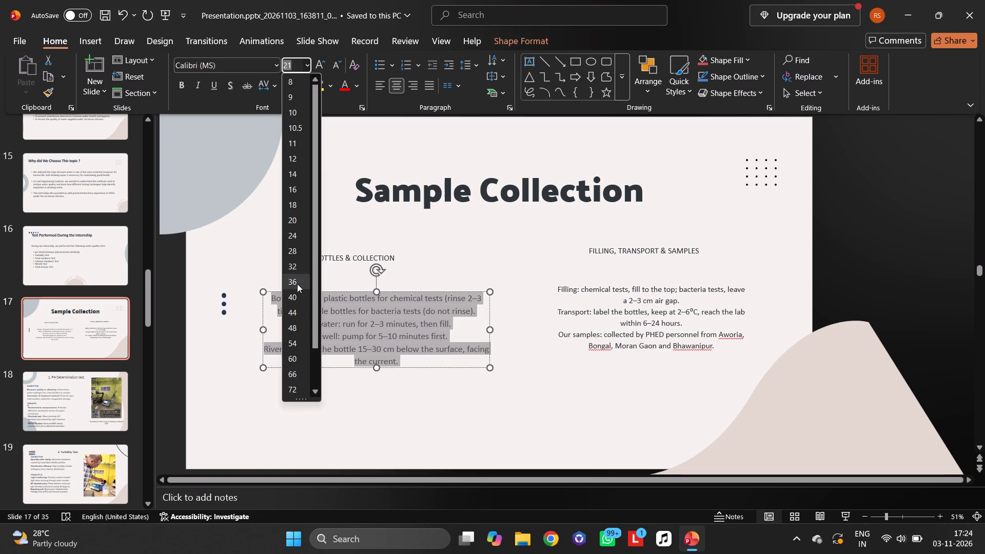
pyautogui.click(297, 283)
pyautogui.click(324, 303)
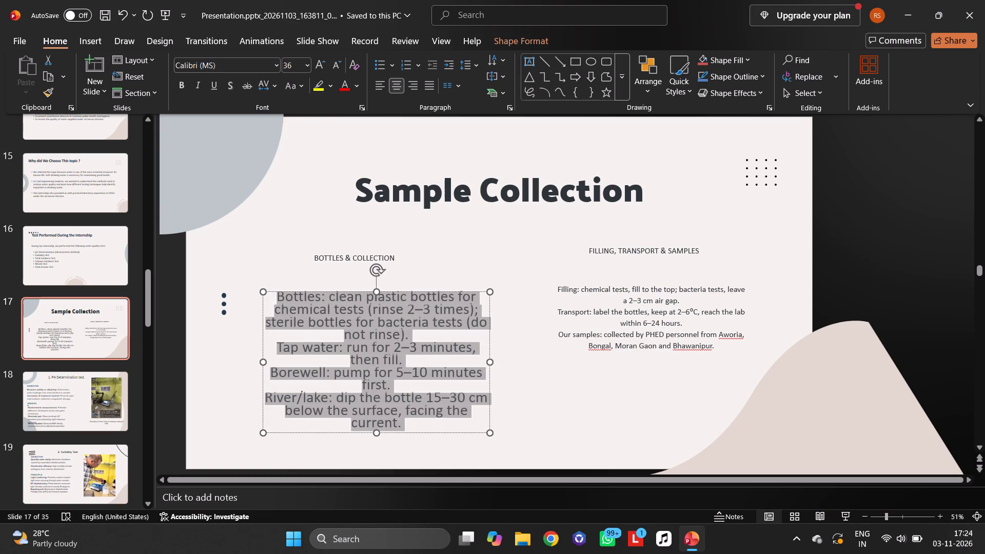
# Set the font size of all the text in the "Bottles" paragraph box on slide 17 to 28.
pyautogui.moveTo(274, 299); pyautogui.dragTo(343, 381)
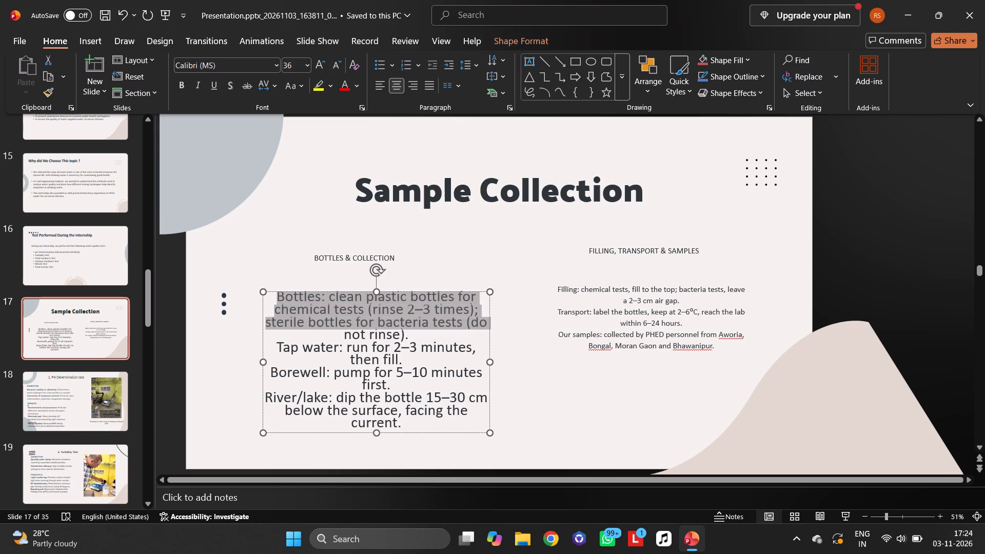
pyautogui.moveTo(343, 381); pyautogui.dragTo(428, 451)
pyautogui.click(397, 311)
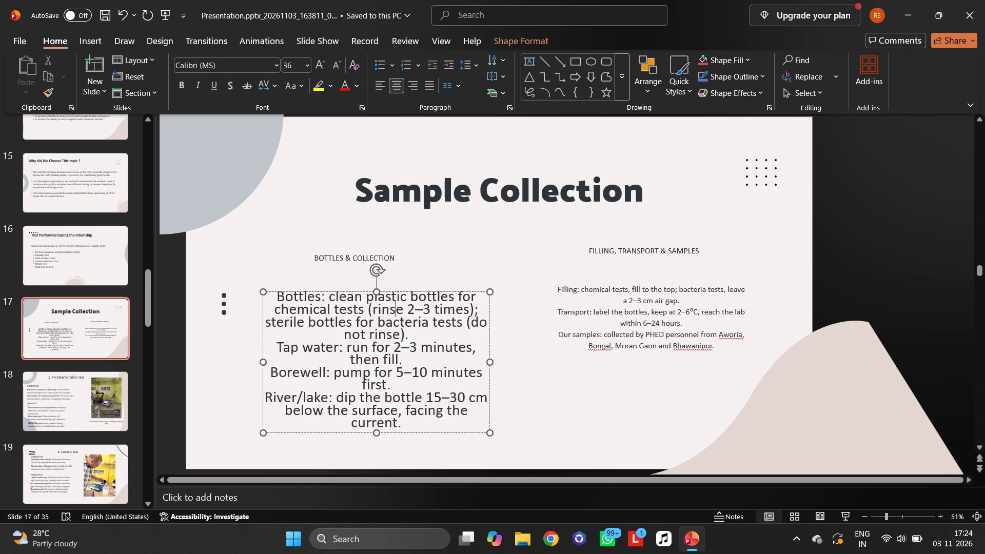
pyautogui.moveTo(270, 298); pyautogui.dragTo(429, 446)
pyautogui.click(302, 68)
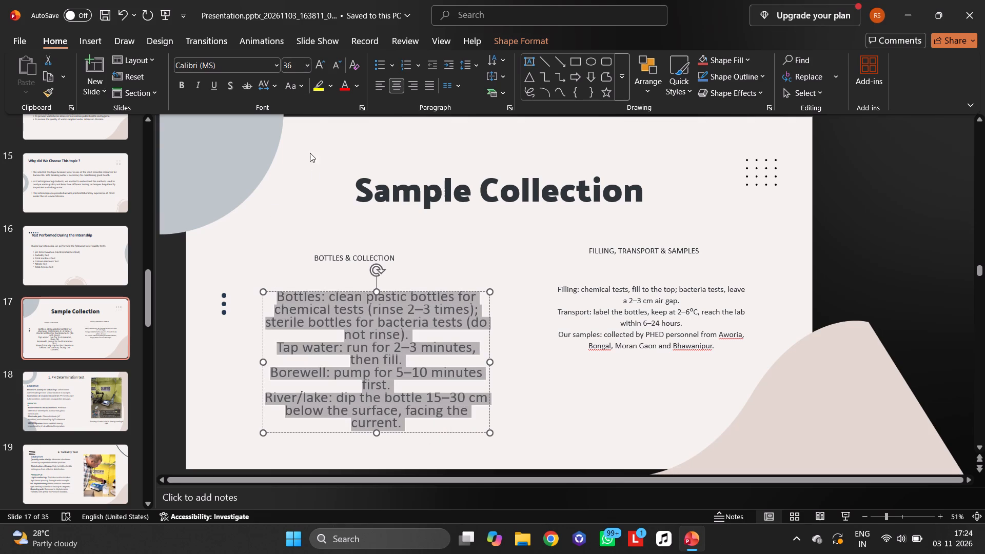
pyautogui.click(309, 63)
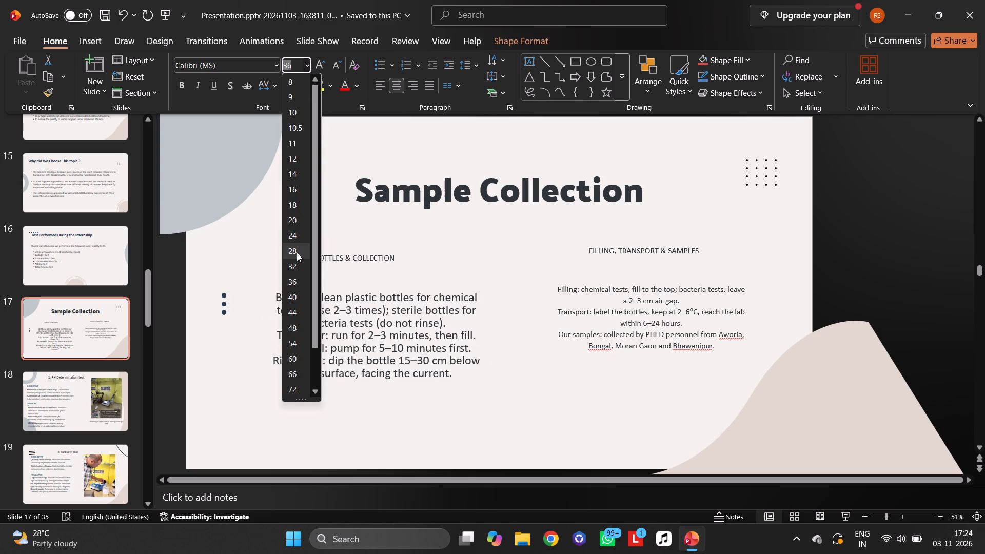
pyautogui.click(297, 252)
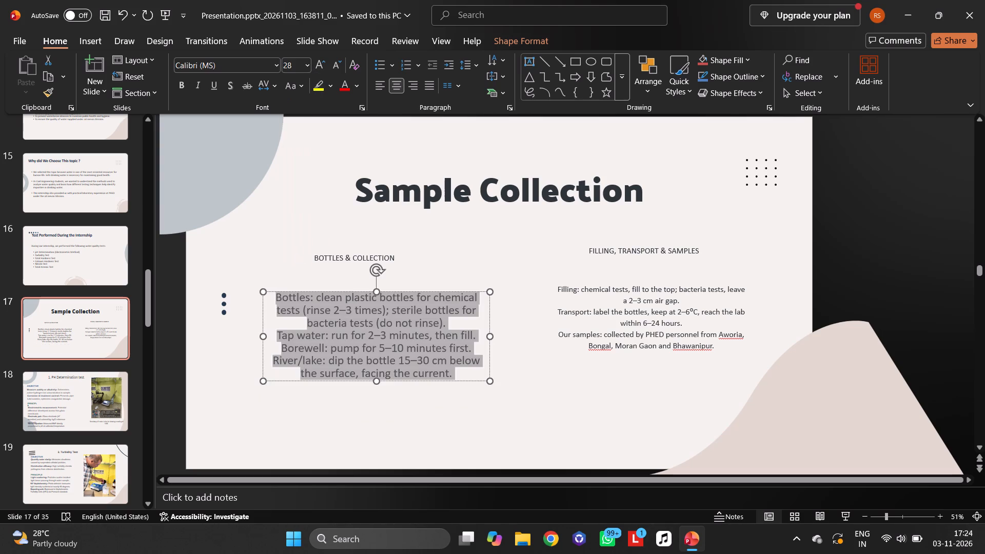
# Set the font size of the "BOTTLES & COLLECTION" heading on slide 17 to 40.
pyautogui.moveTo(314, 255); pyautogui.dragTo(321, 259)
pyautogui.moveTo(321, 259); pyautogui.dragTo(323, 259)
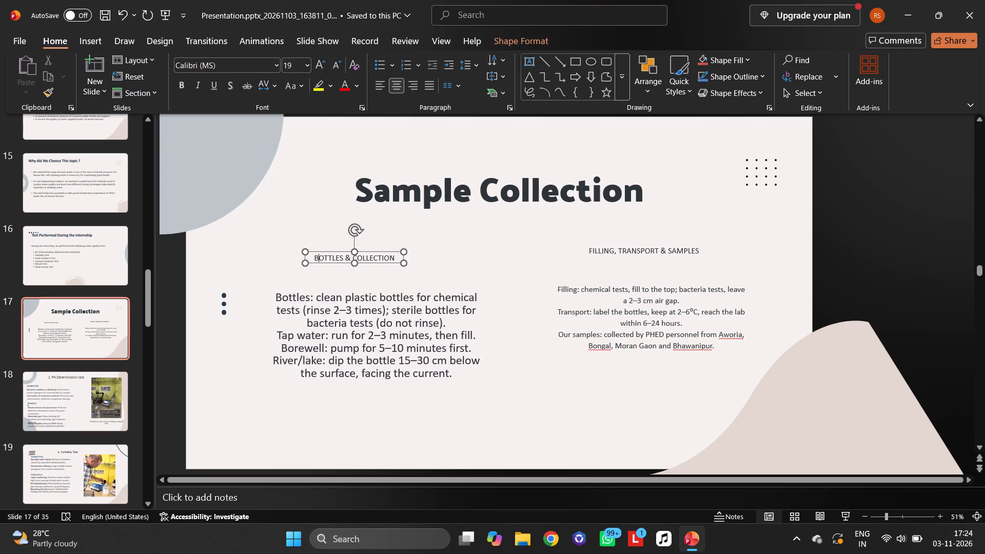
pyautogui.moveTo(323, 259); pyautogui.dragTo(417, 264)
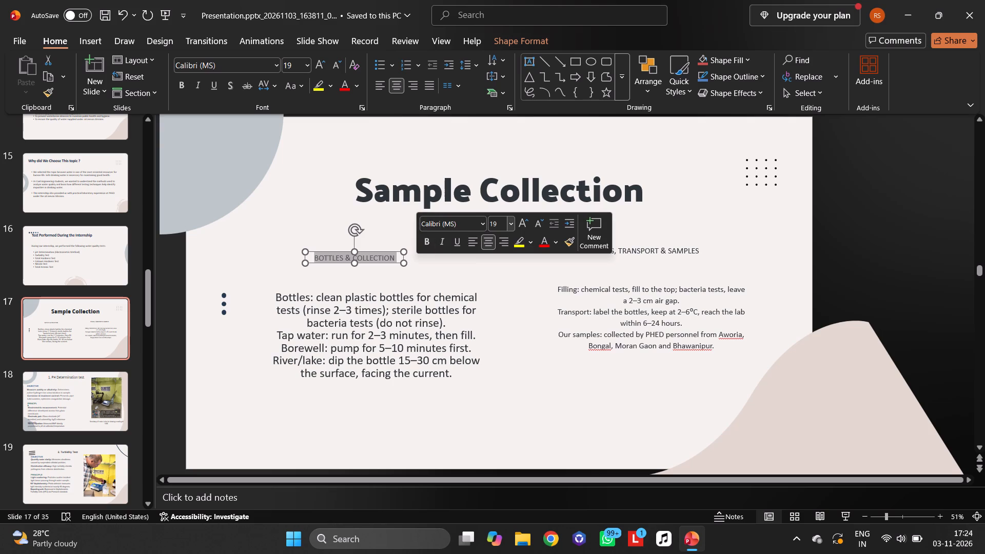
pyautogui.click(507, 227)
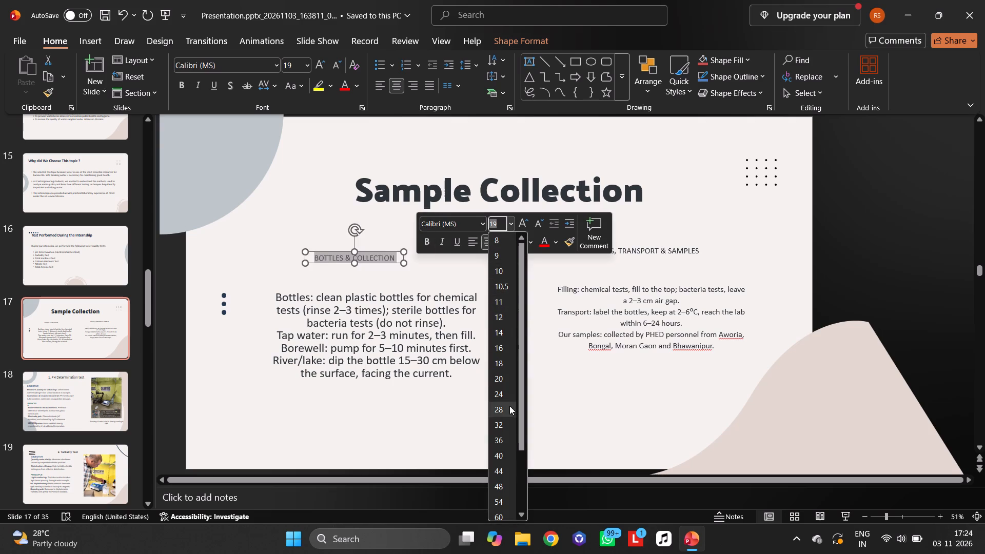
pyautogui.click(513, 454)
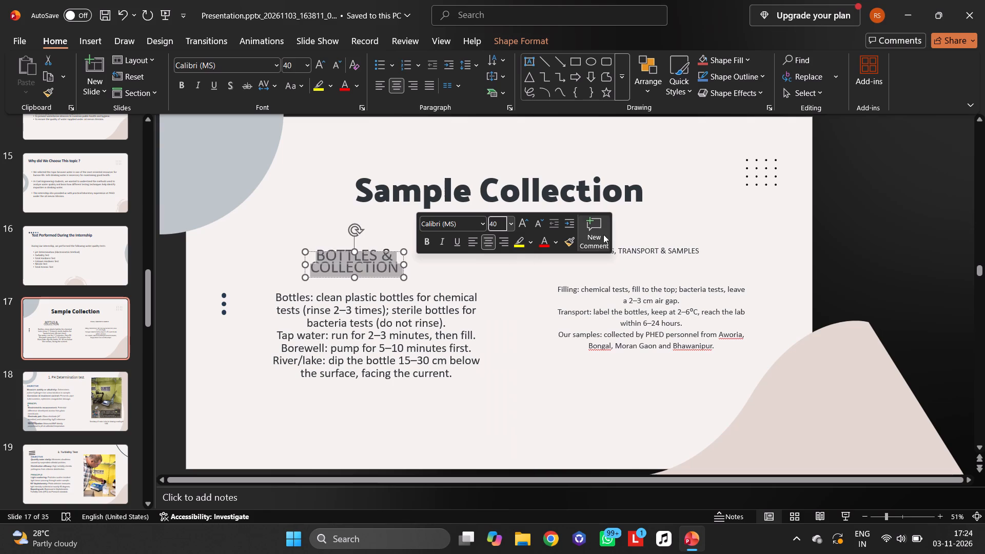
# Set the font size of all the text in the "Filling" paragraph box on slide 17 to 28.
pyautogui.click(599, 272)
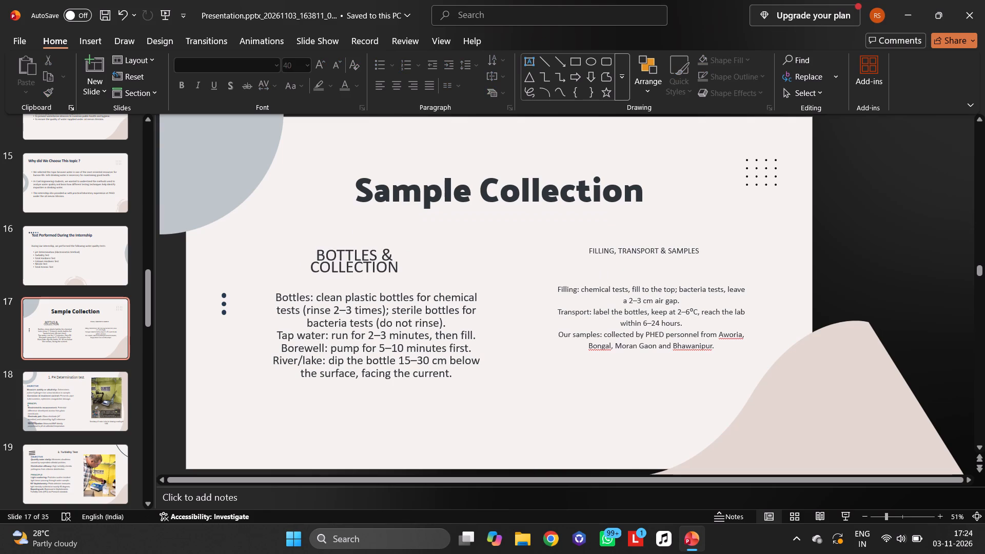
pyautogui.moveTo(558, 288); pyautogui.dragTo(699, 369)
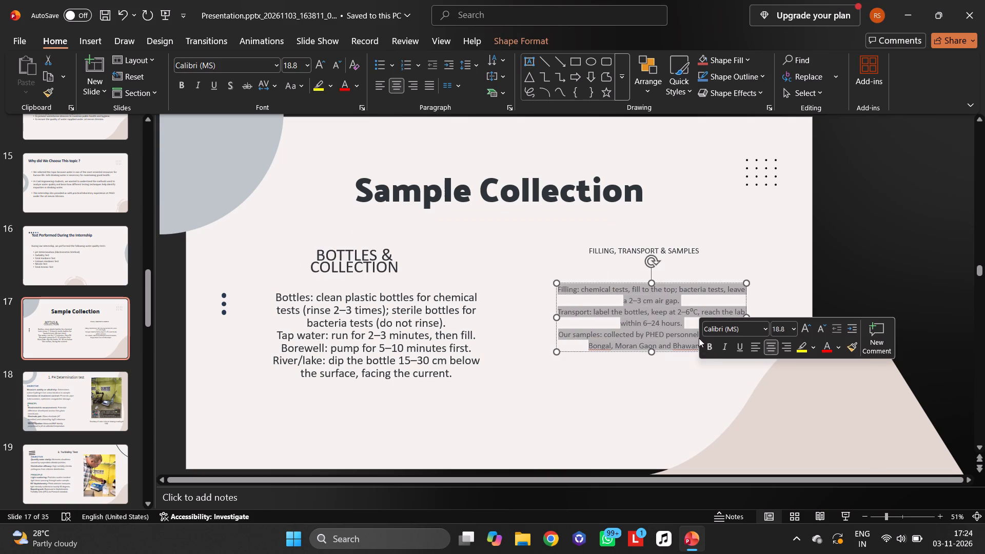
pyautogui.click(790, 326)
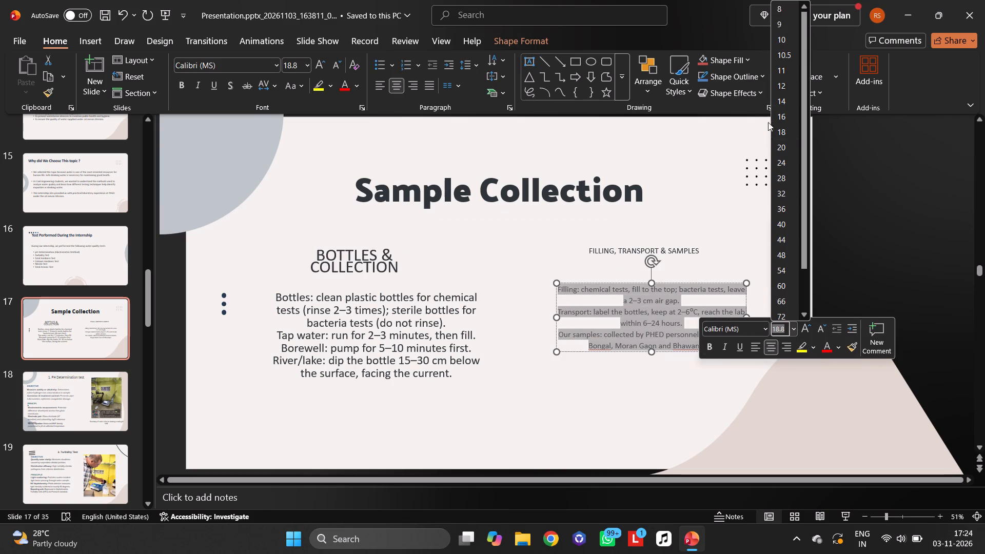
pyautogui.click(786, 183)
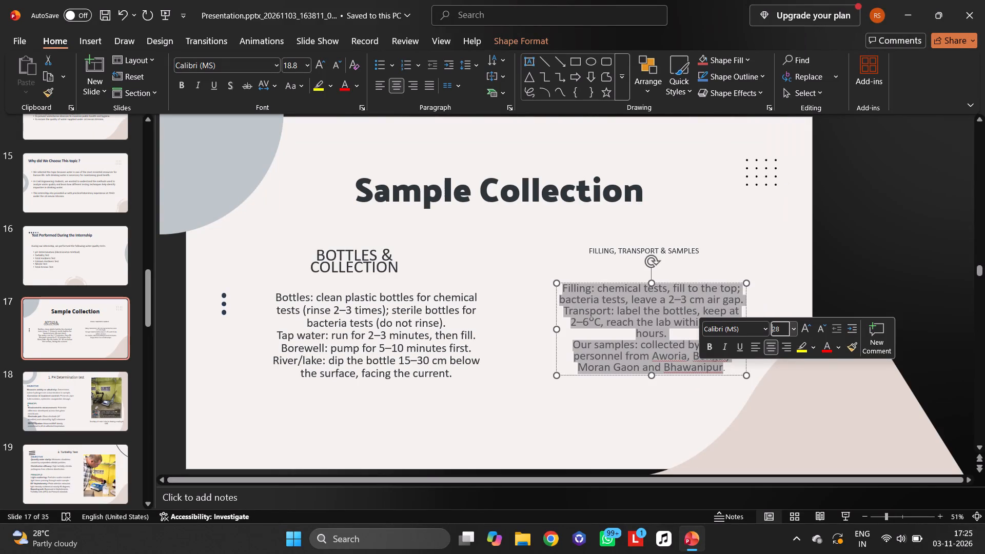
# Set the font size of the "FILLING, TRANSPORT & SAMPLES" heading on slide 17 to 40.
pyautogui.click(568, 244)
pyautogui.moveTo(589, 250); pyautogui.dragTo(703, 260)
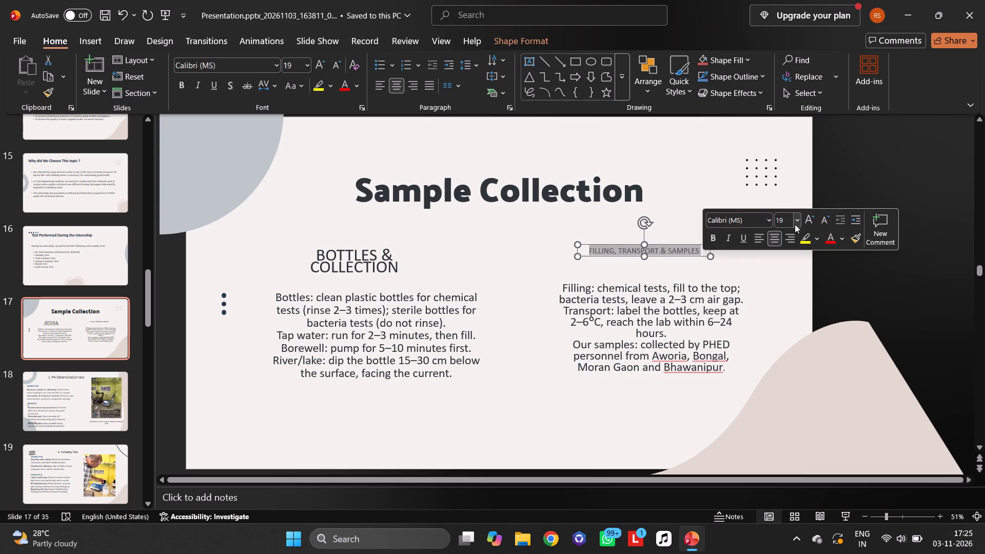
pyautogui.click(795, 221)
pyautogui.click(787, 449)
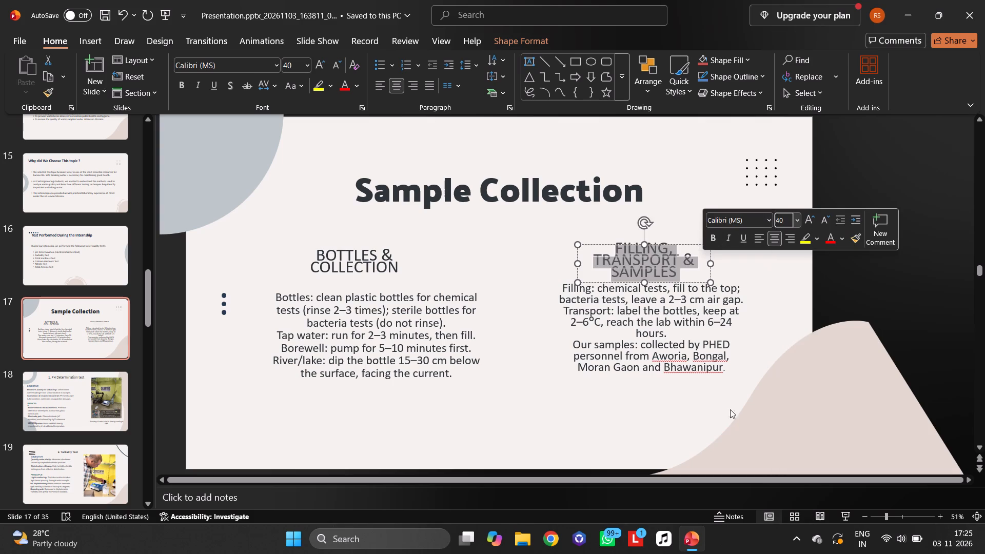
pyautogui.click(538, 213)
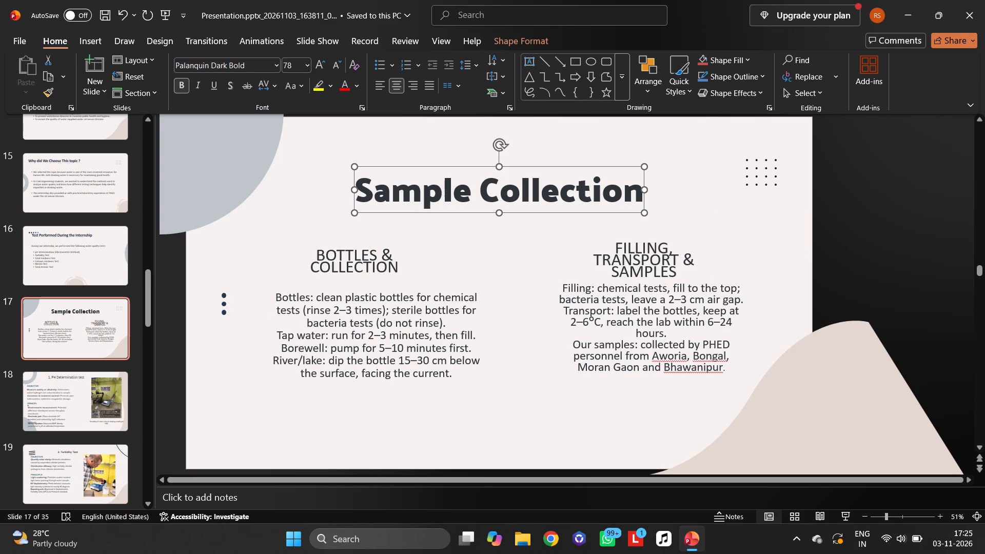
# Move the "Bottles" paragraph box on slide 17 slightly down to leave more space below its heading.
pyautogui.moveTo(271, 294); pyautogui.dragTo(273, 311)
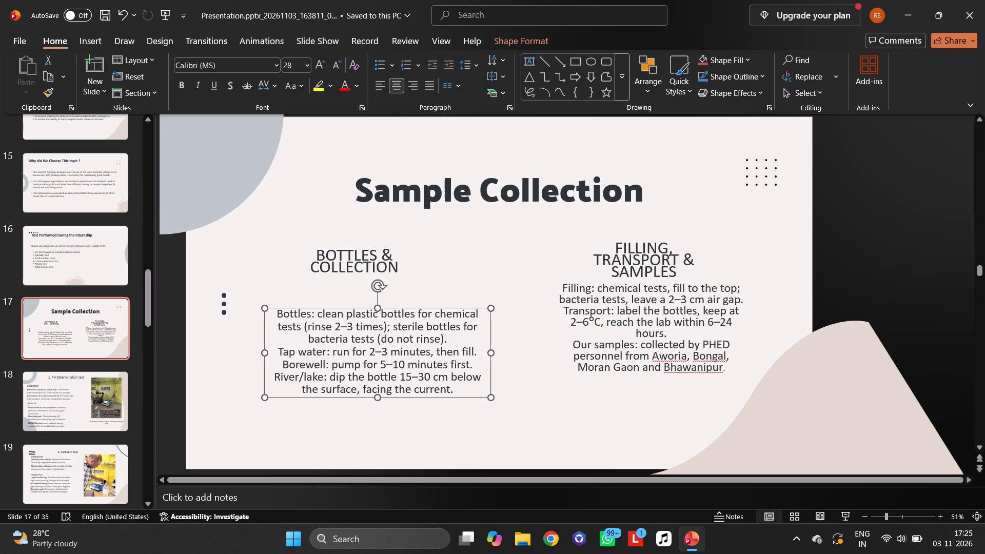
# Move the "Filling" paragraph box on slide 17 slightly down, away from its heading.
pyautogui.moveTo(559, 285); pyautogui.dragTo(561, 296)
pyautogui.click(513, 289)
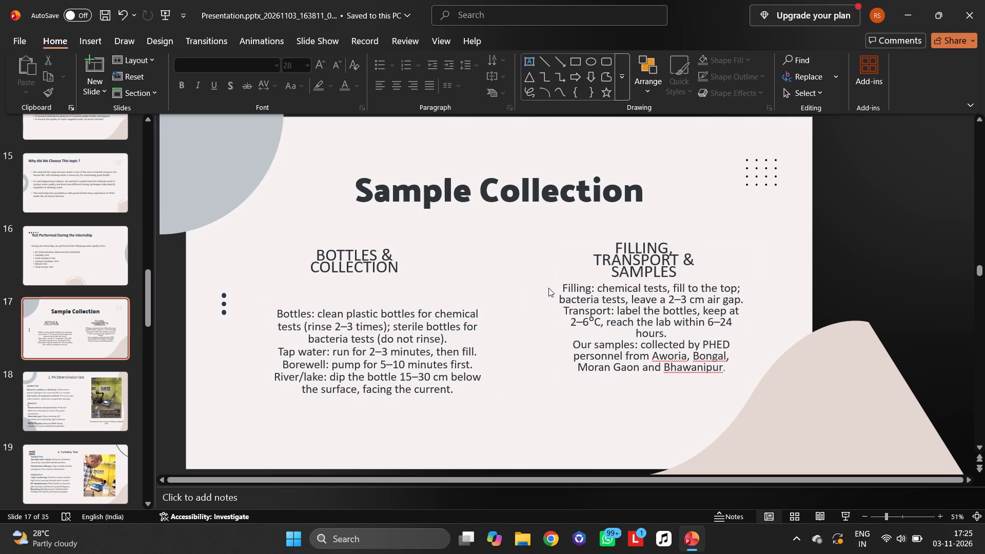
pyautogui.moveTo(549, 281); pyautogui.dragTo(553, 292)
pyautogui.moveTo(556, 284); pyautogui.dragTo(556, 291)
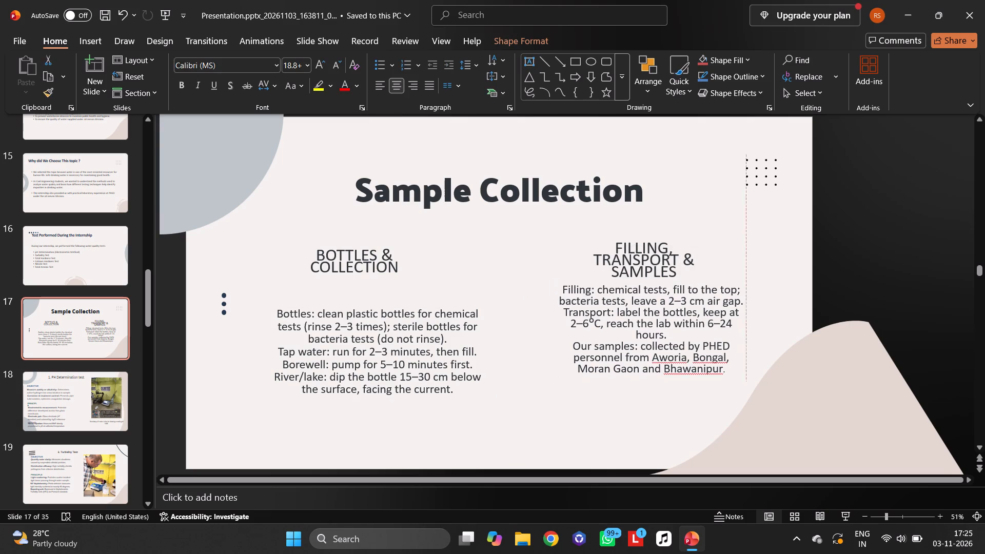
# Move the "Filling" paragraph box on slide 17 further down, leaving a clear gap below its heading.
pyautogui.moveTo(556, 291); pyautogui.dragTo(556, 307)
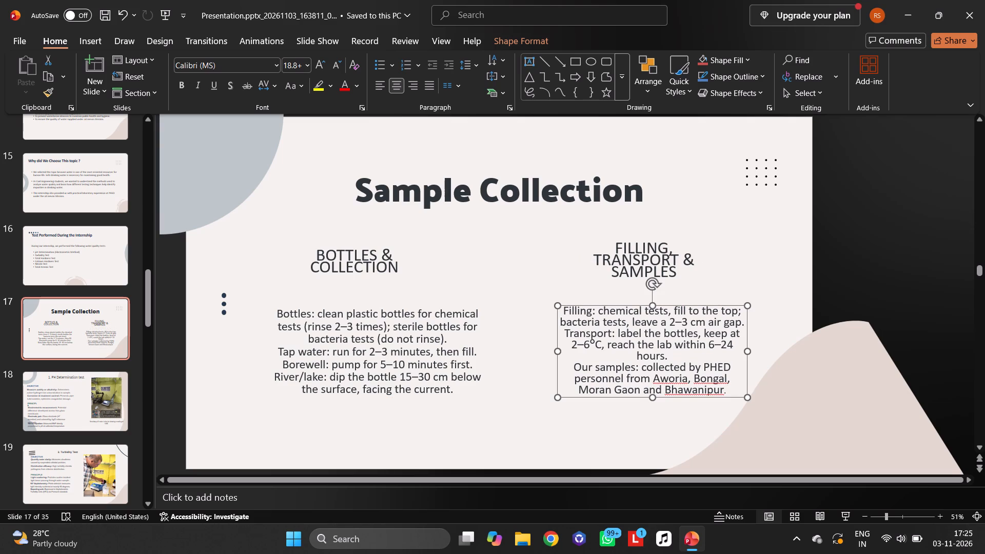
# Remove the gap before "TRANSPORT" in the "FILLING, TRANSPORT & SAMPLES" heading on slide 17 and widen its box to fit two lines.
pyautogui.click(595, 263)
pyautogui.press('BackSpace')
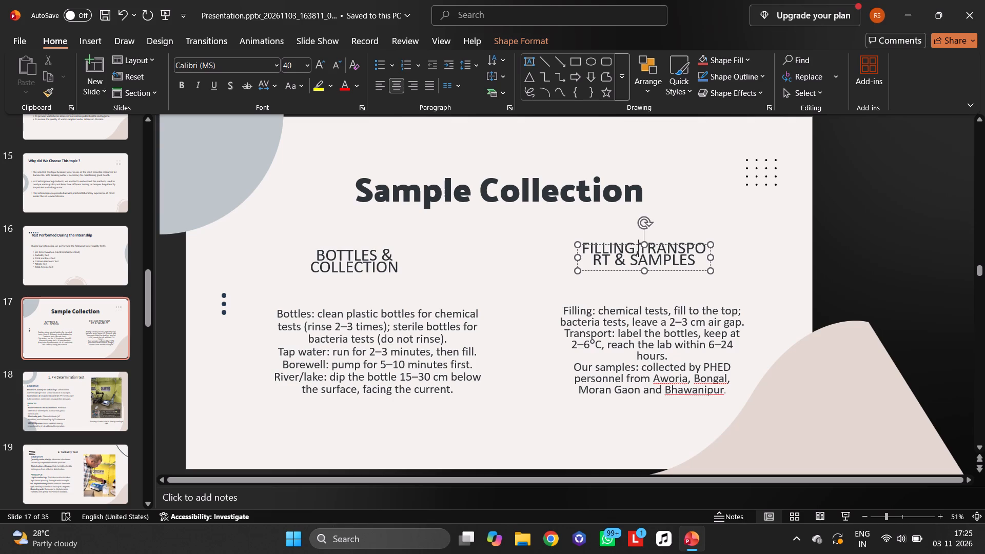
pyautogui.moveTo(712, 273); pyautogui.dragTo(752, 267)
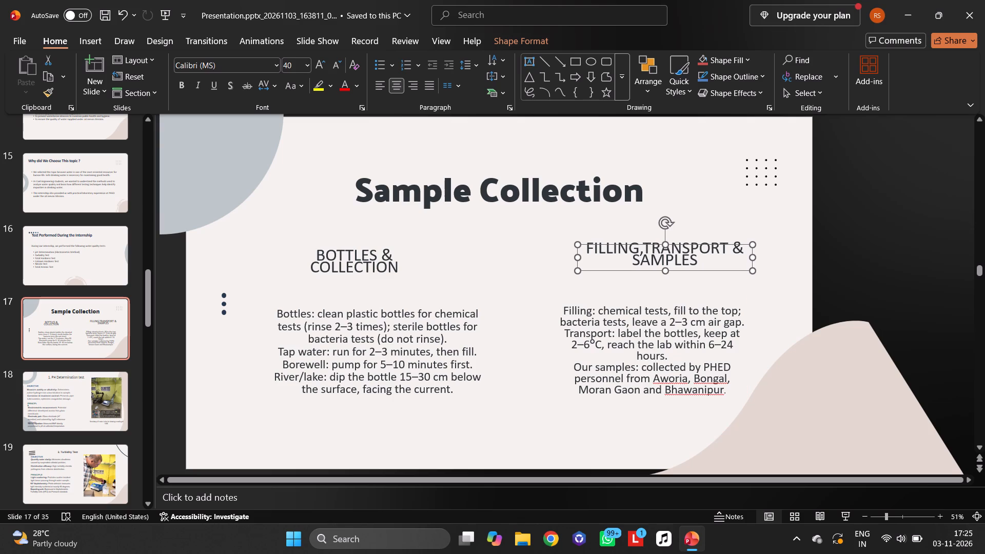
pyautogui.click(545, 282)
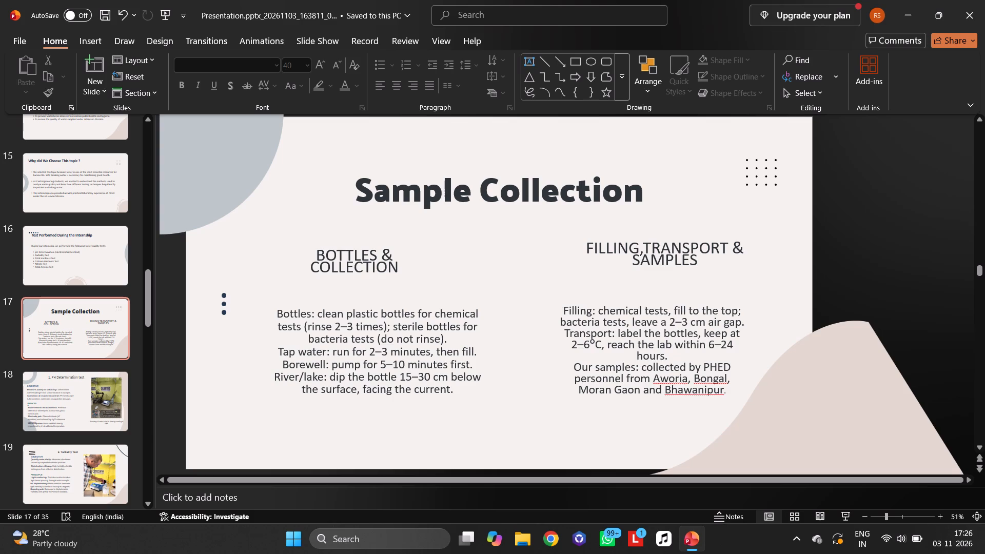
# Widen the "BOTTLES & COLLECTION" heading box on slide 17 and shift it slightly left over its paragraph.
pyautogui.click(322, 258)
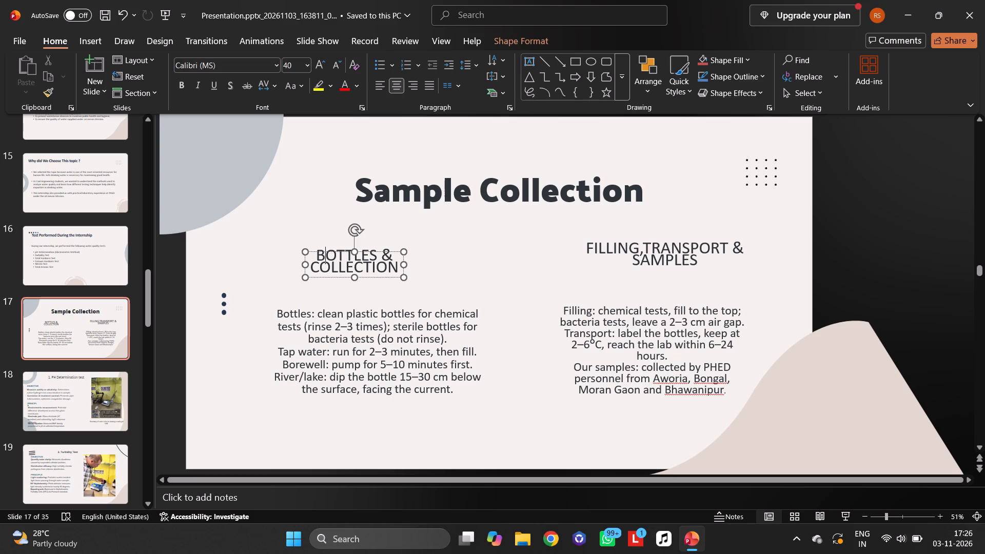
pyautogui.moveTo(407, 279); pyautogui.dragTo(442, 281)
pyautogui.moveTo(317, 258); pyautogui.dragTo(305, 260)
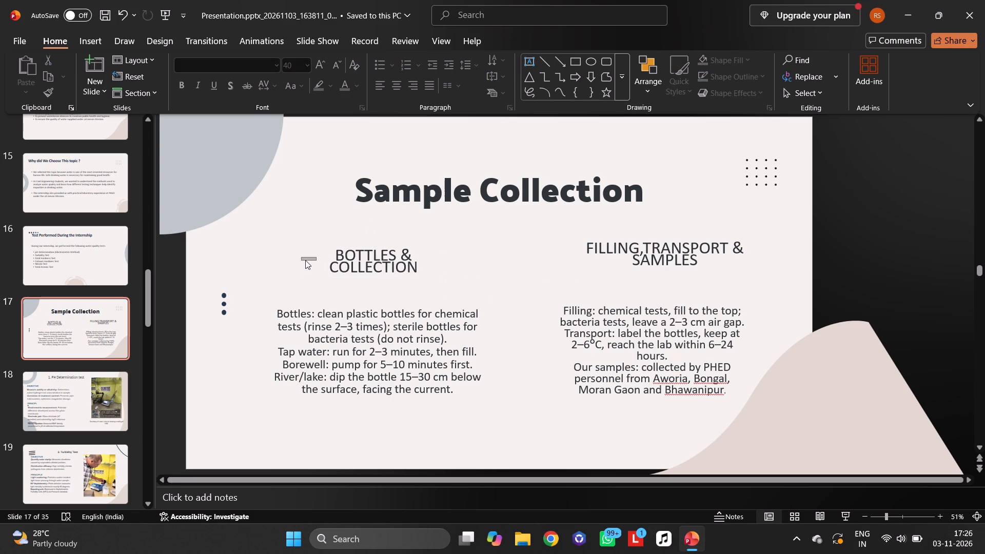
pyautogui.moveTo(305, 260); pyautogui.dragTo(307, 260)
pyautogui.moveTo(300, 254); pyautogui.dragTo(289, 254)
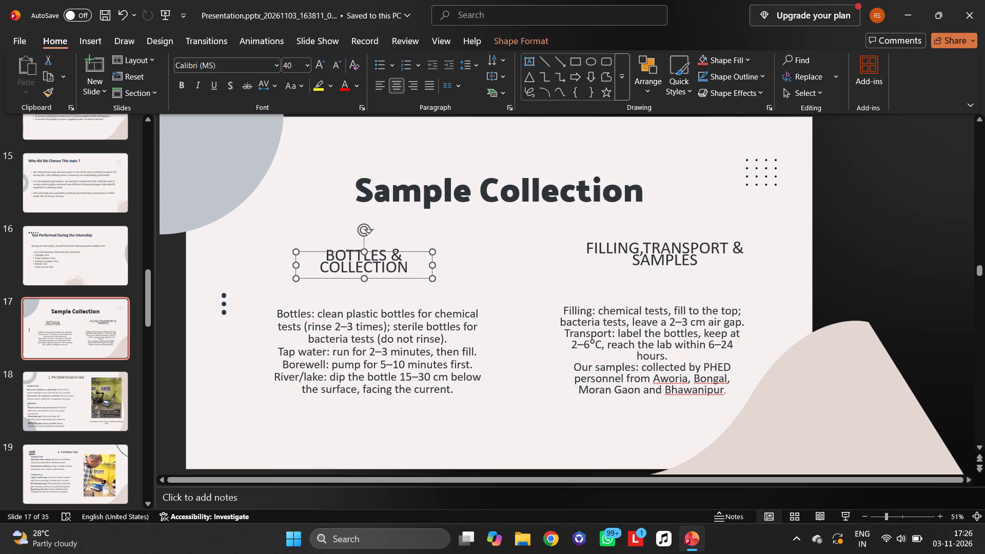
# Shift the "FILLING,TRANSPORT & SAMPLES" heading on slide 17 slightly left to centre it over its paragraph.
pyautogui.moveTo(581, 246); pyautogui.dragTo(568, 247)
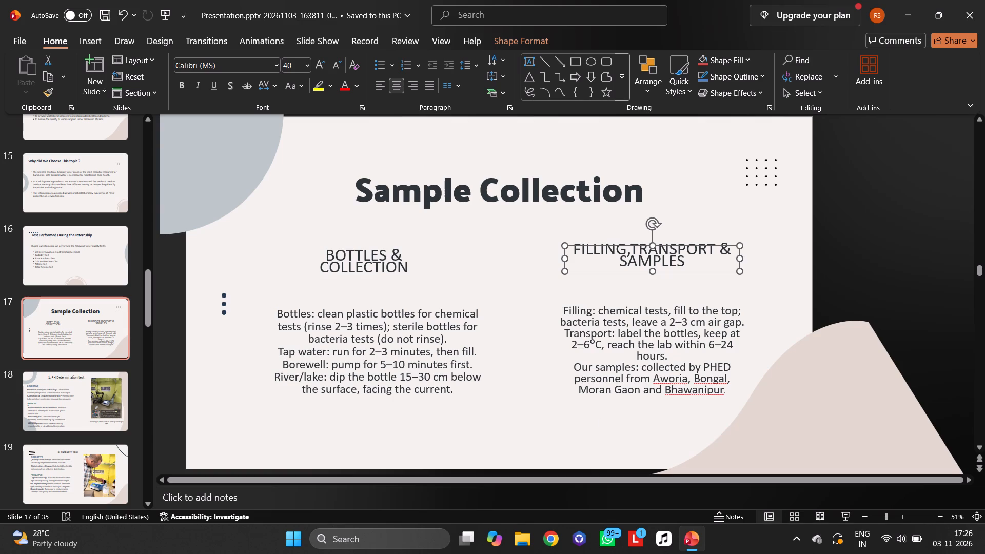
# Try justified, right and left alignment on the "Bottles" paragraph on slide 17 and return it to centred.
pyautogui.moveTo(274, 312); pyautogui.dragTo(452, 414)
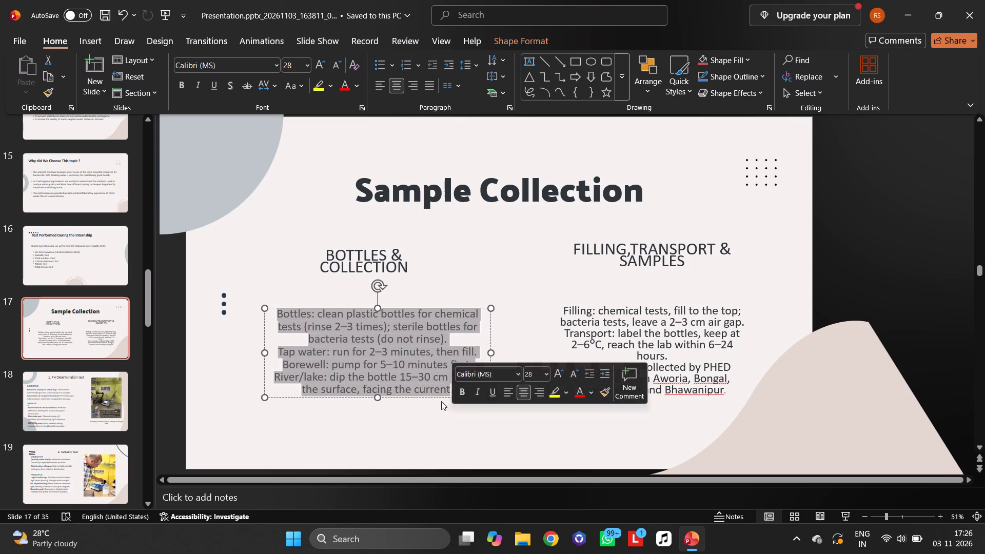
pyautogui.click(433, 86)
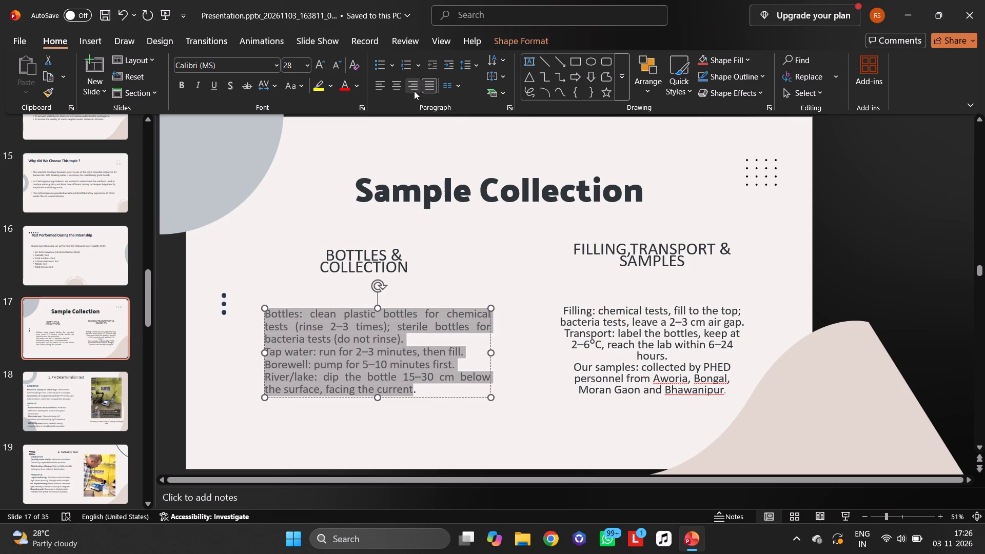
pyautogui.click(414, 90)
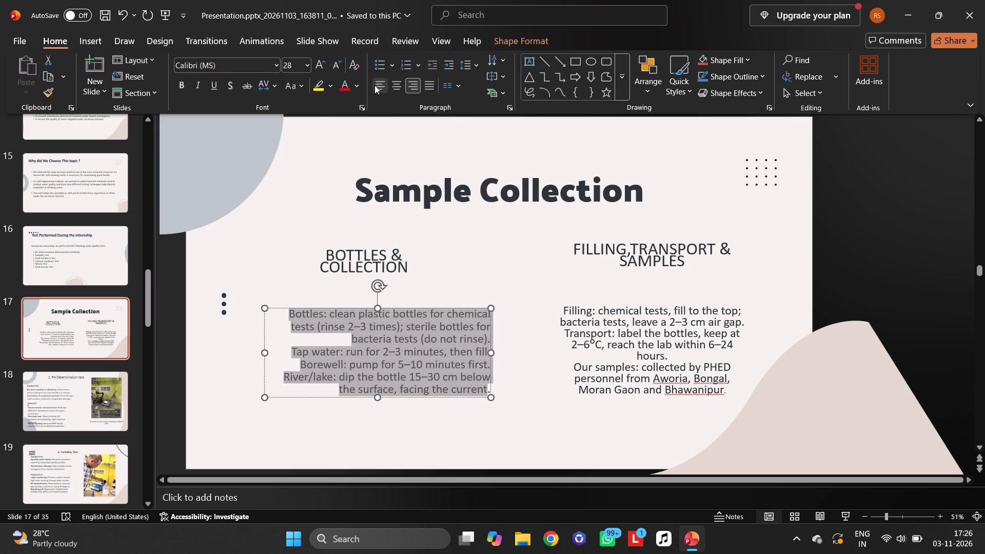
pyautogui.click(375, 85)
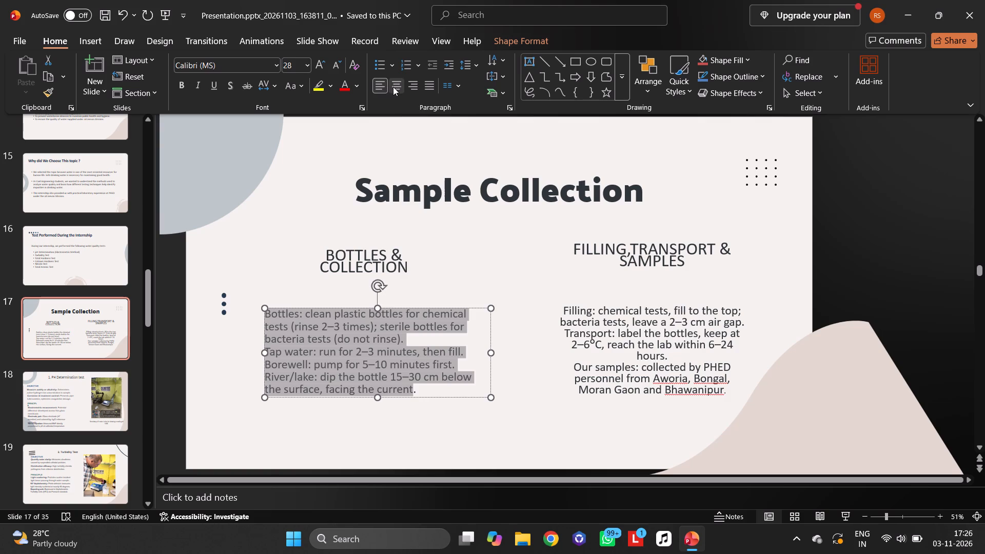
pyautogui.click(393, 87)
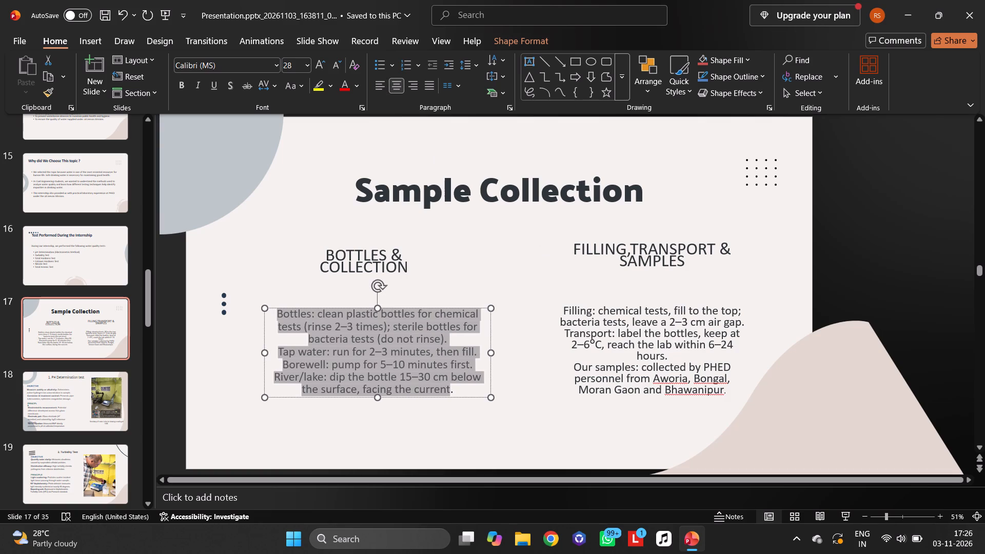
# Nudge the "Filling" paragraph box on slide 17 slightly right and down.
pyautogui.click(559, 309)
pyautogui.click(559, 309)
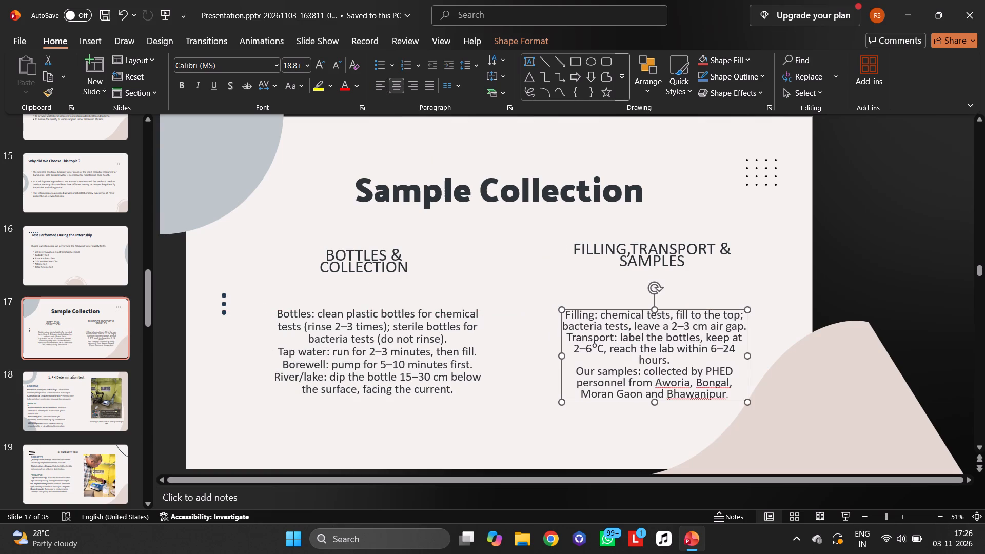
pyautogui.moveTo(565, 314); pyautogui.dragTo(727, 407)
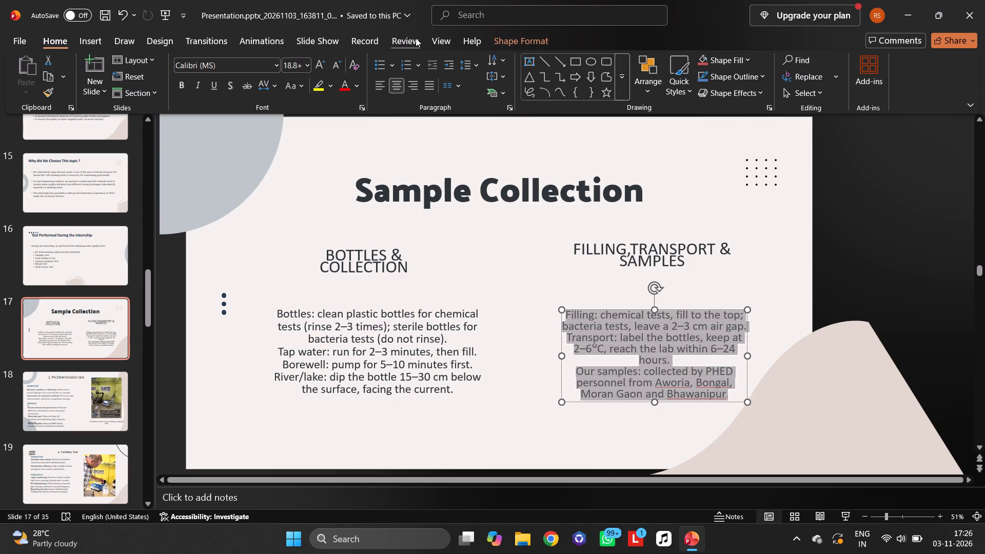
# Widen the "PRINCIPLE" heading box on slide 18 so the word fits on one line.
pyautogui.click(64, 401)
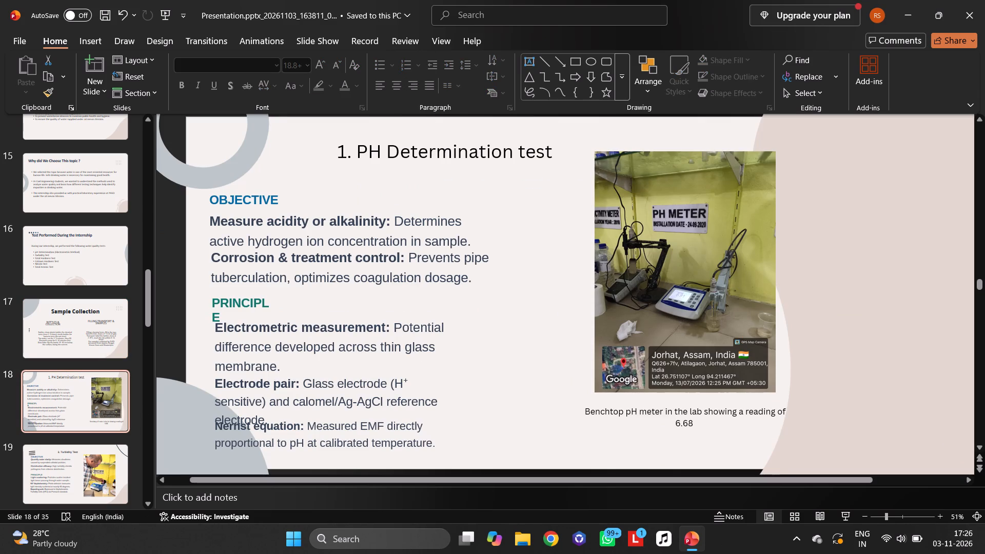
pyautogui.click(214, 304)
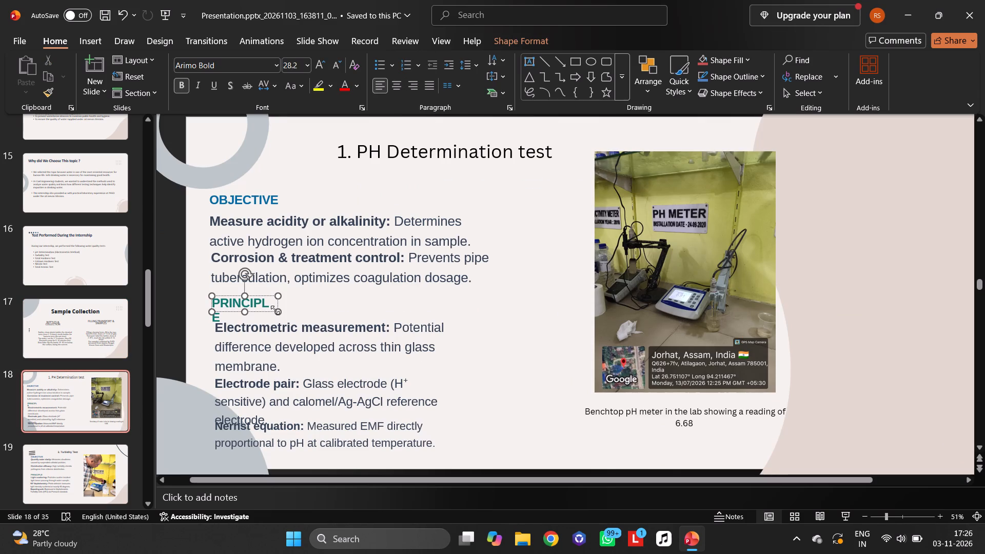
pyautogui.moveTo(275, 310); pyautogui.dragTo(295, 312)
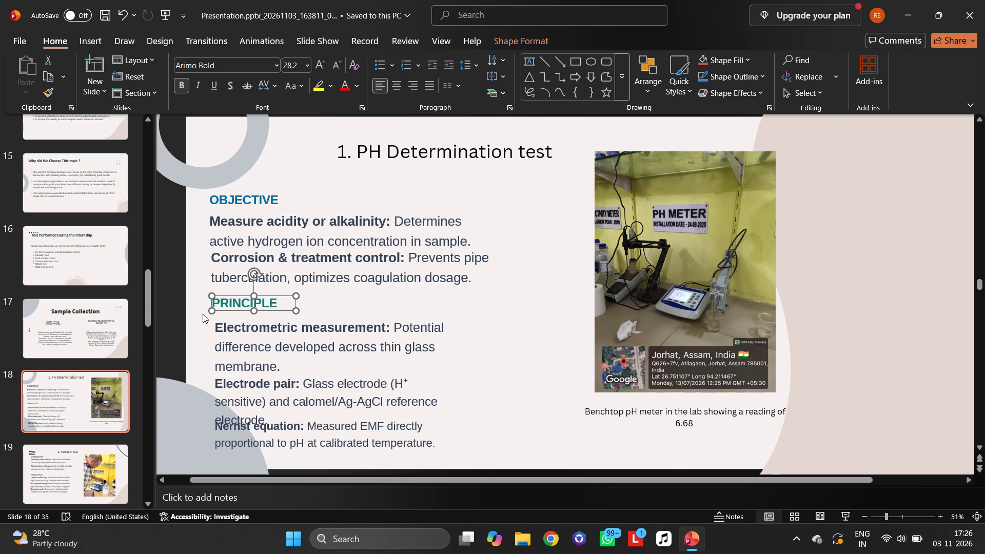
pyautogui.click(155, 186)
# Set the "OBJECTIVE" heading on slide 18 to font size 32 and widen its box to keep it on one line.
pyautogui.click(213, 202)
pyautogui.moveTo(213, 202); pyautogui.dragTo(289, 211)
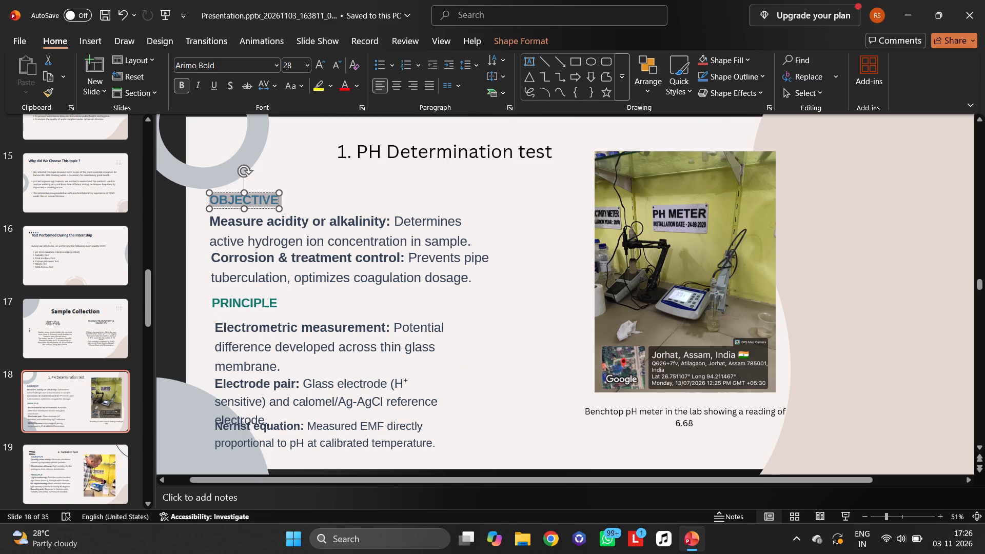
pyautogui.moveTo(289, 211); pyautogui.dragTo(293, 211)
pyautogui.click(383, 173)
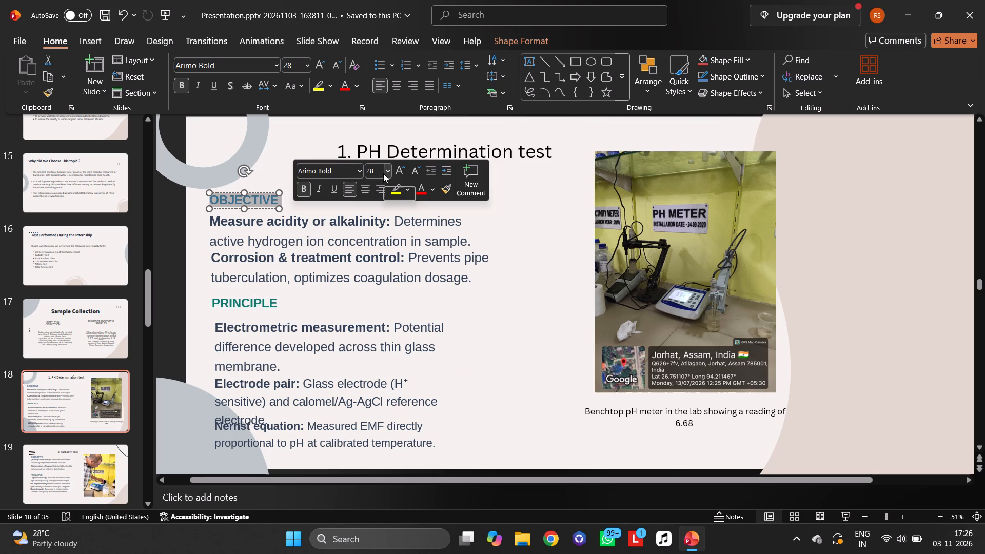
pyautogui.click(387, 171)
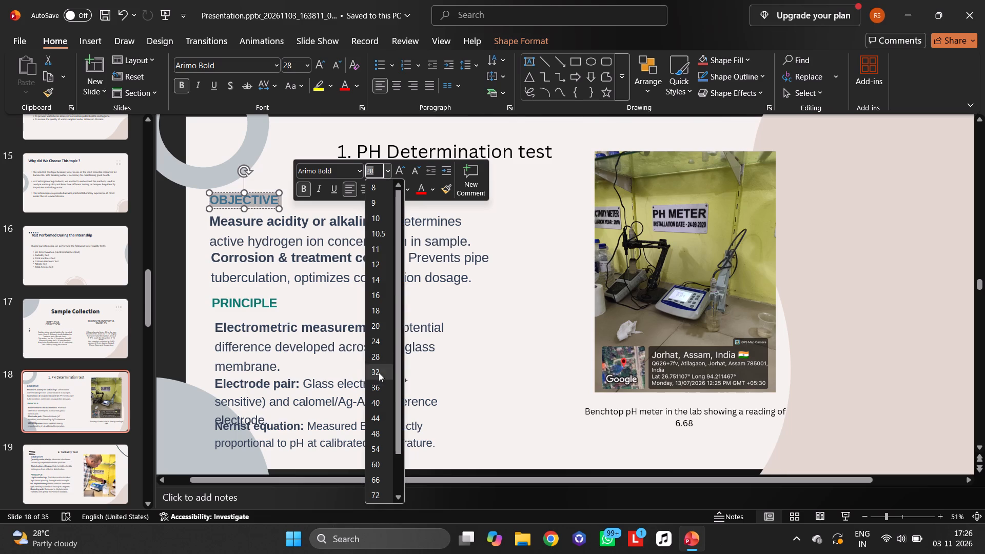
pyautogui.click(380, 368)
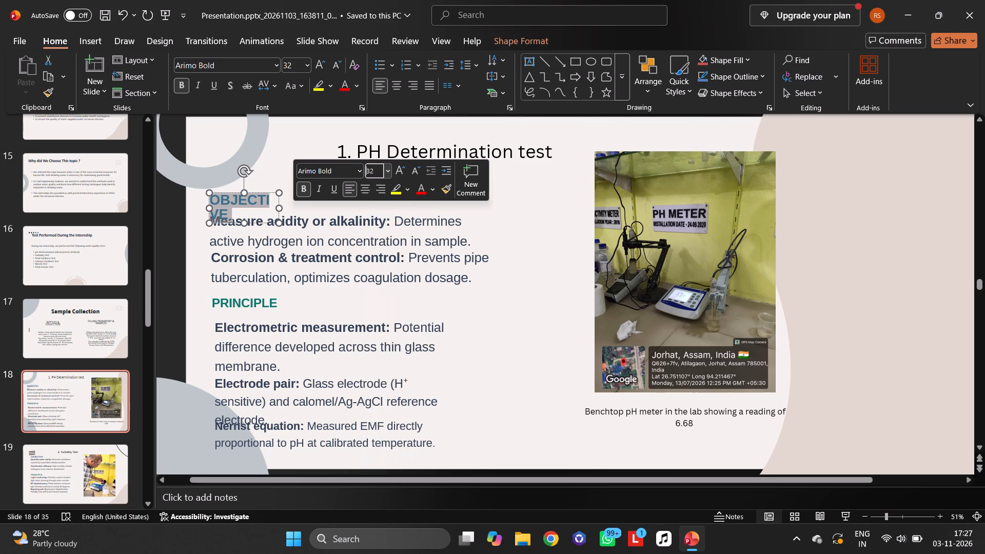
pyautogui.moveTo(281, 207); pyautogui.dragTo(318, 201)
# Set the font size of the "PRINCIPLE" heading on slide 18 to 32.
pyautogui.moveTo(214, 304); pyautogui.dragTo(229, 304)
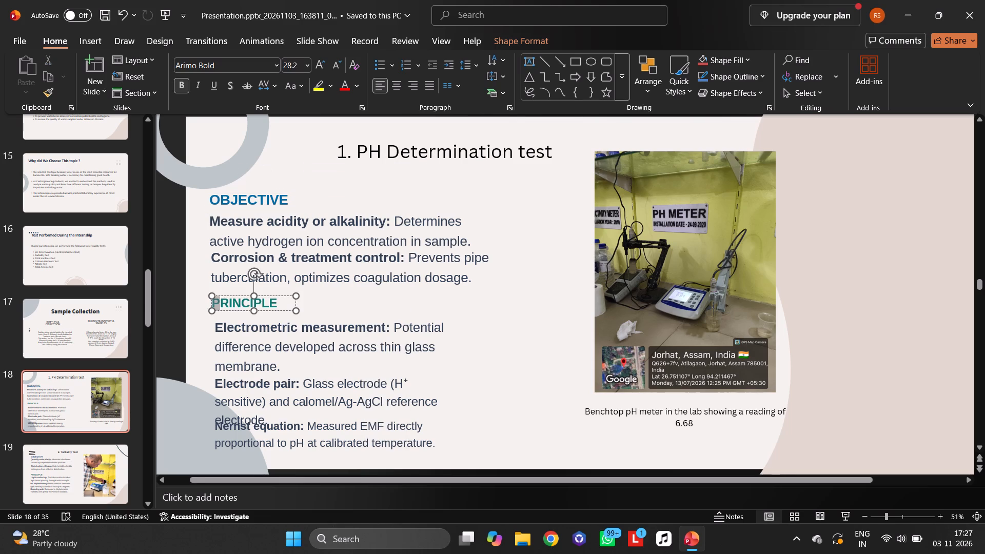
pyautogui.moveTo(229, 304); pyautogui.dragTo(288, 304)
pyautogui.click(379, 263)
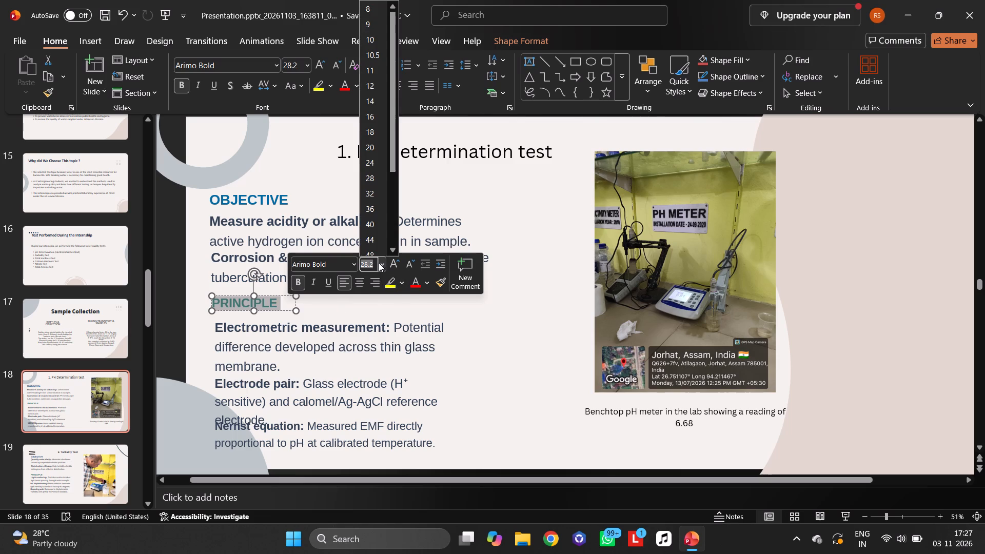
pyautogui.click(380, 192)
pyautogui.click(163, 323)
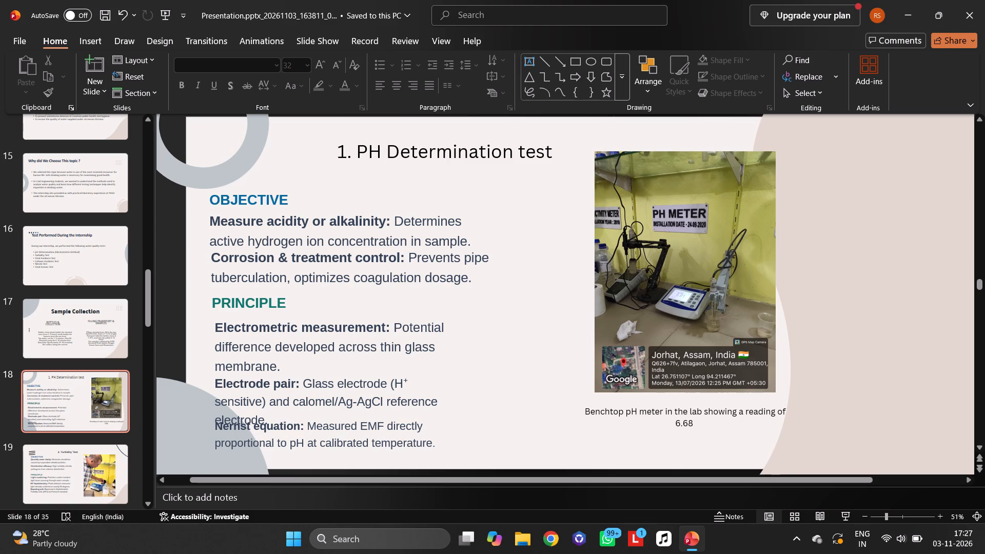
# Move the "OBJECTIVE" heading and its "Measure acidity" and "Corrosion & treatment control" paragraphs slightly up on slide 18.
pyautogui.moveTo(205, 201); pyautogui.dragTo(205, 191)
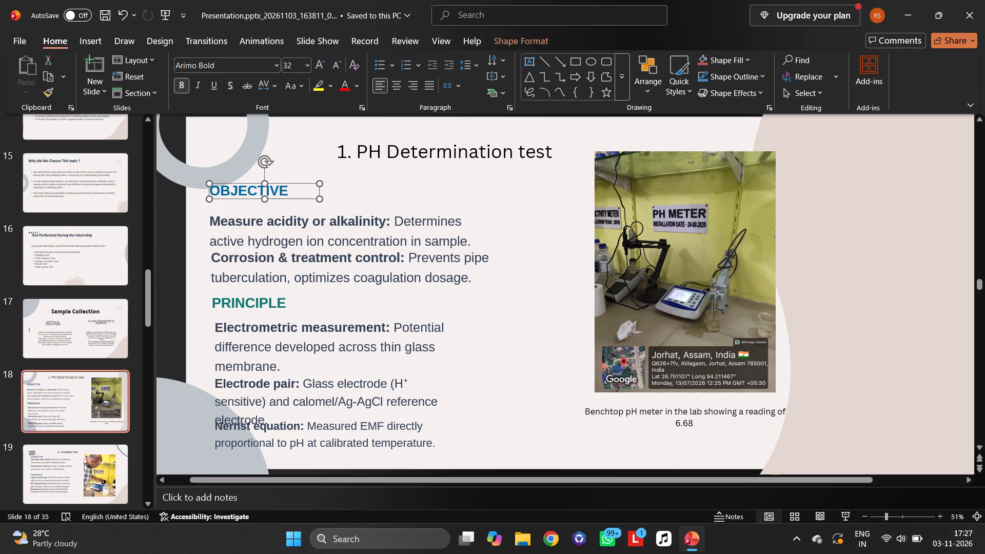
pyautogui.moveTo(206, 220); pyautogui.dragTo(206, 210)
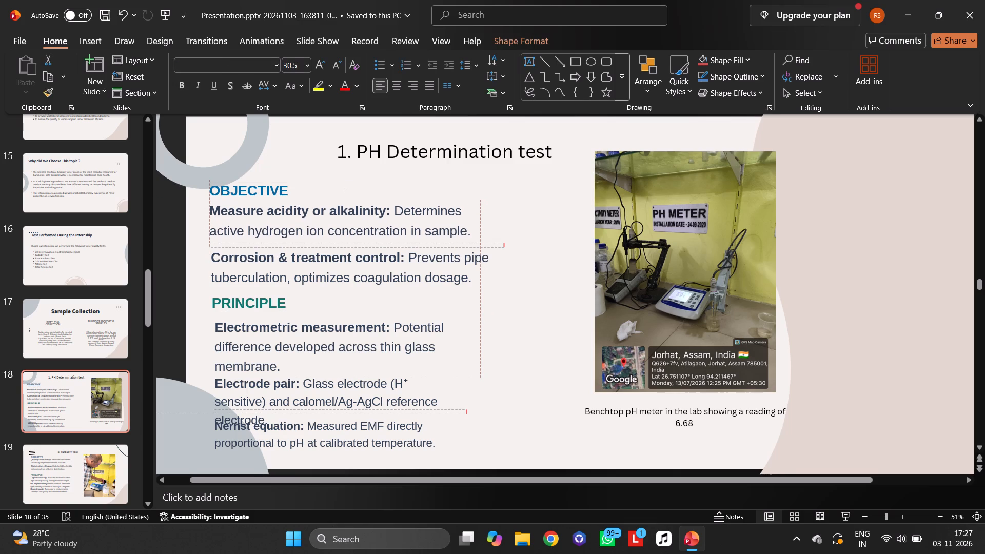
pyautogui.moveTo(206, 210); pyautogui.dragTo(206, 212)
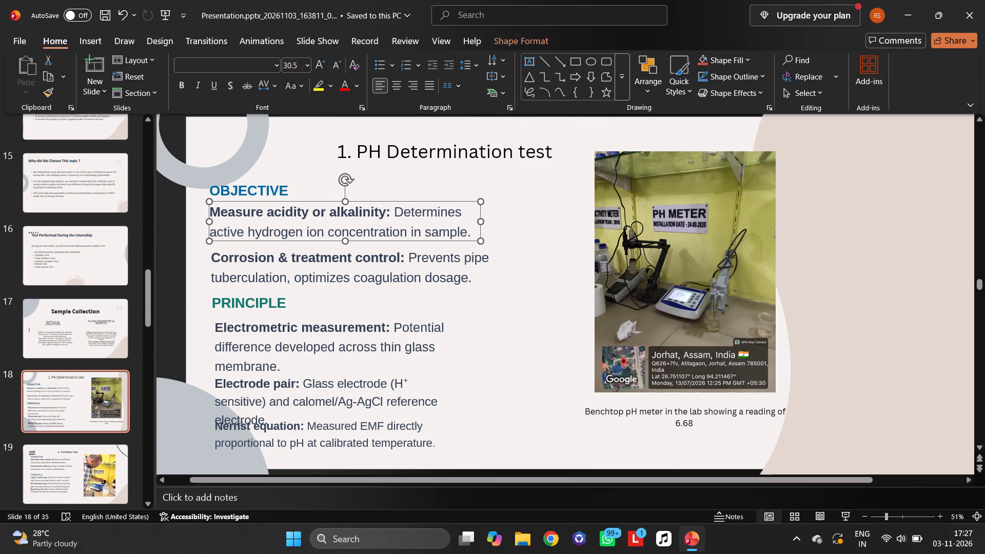
pyautogui.moveTo(209, 256); pyautogui.dragTo(208, 249)
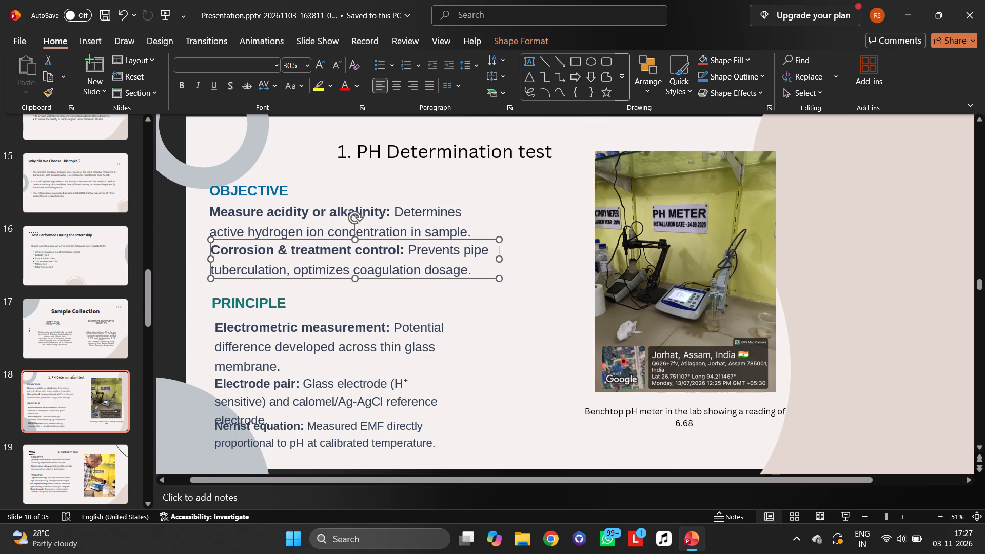
# Move the "PRINCIPLE" heading on slide 18 slightly up, keeping it aligned with the left edge of the paragraph above.
pyautogui.moveTo(210, 303); pyautogui.dragTo(211, 293)
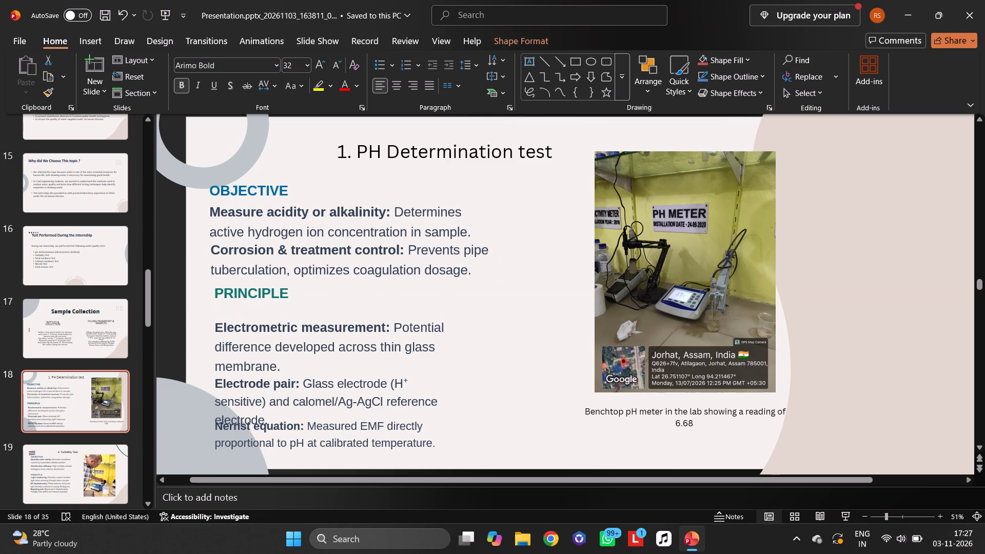
pyautogui.moveTo(211, 293); pyautogui.dragTo(209, 293)
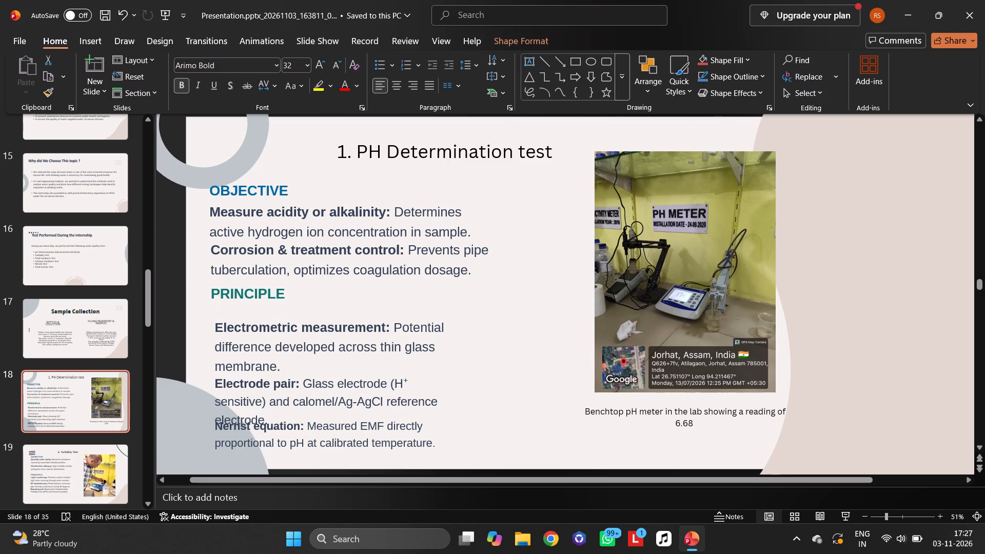
pyautogui.moveTo(209, 293); pyautogui.dragTo(210, 292)
# Move the "Electrometric measurement" and "Electrode pair" paragraphs on slide 18 up and align their left edges with the "PRINCIPLE" heading.
pyautogui.moveTo(209, 328); pyautogui.dragTo(209, 321)
pyautogui.moveTo(214, 330); pyautogui.dragTo(211, 320)
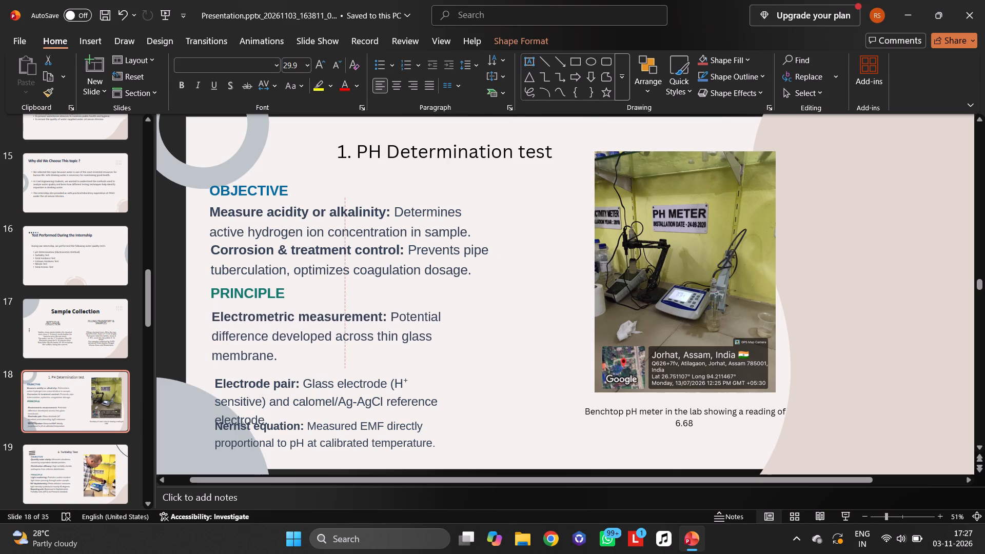
pyautogui.moveTo(211, 320); pyautogui.dragTo(211, 317)
pyautogui.moveTo(212, 385); pyautogui.dragTo(209, 377)
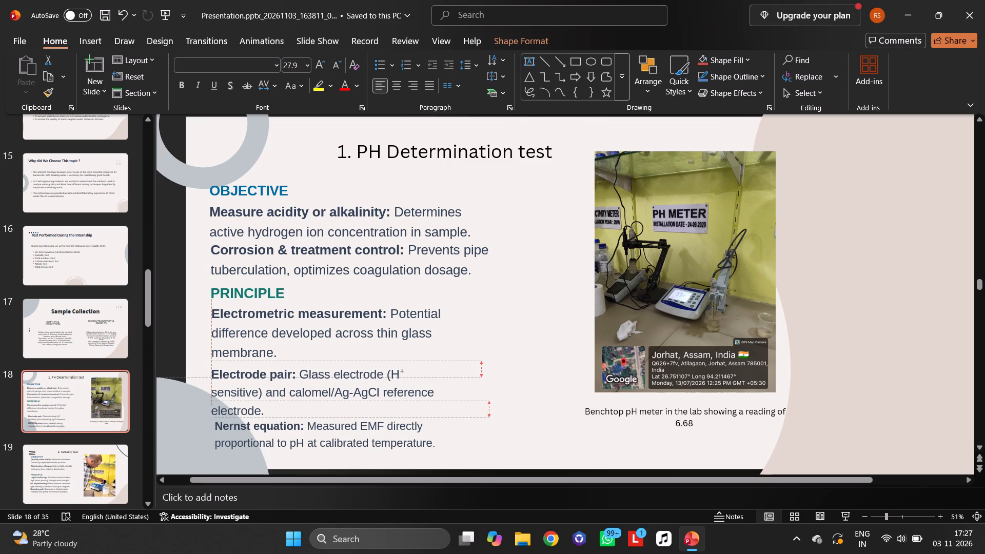
pyautogui.moveTo(209, 377); pyautogui.dragTo(209, 375)
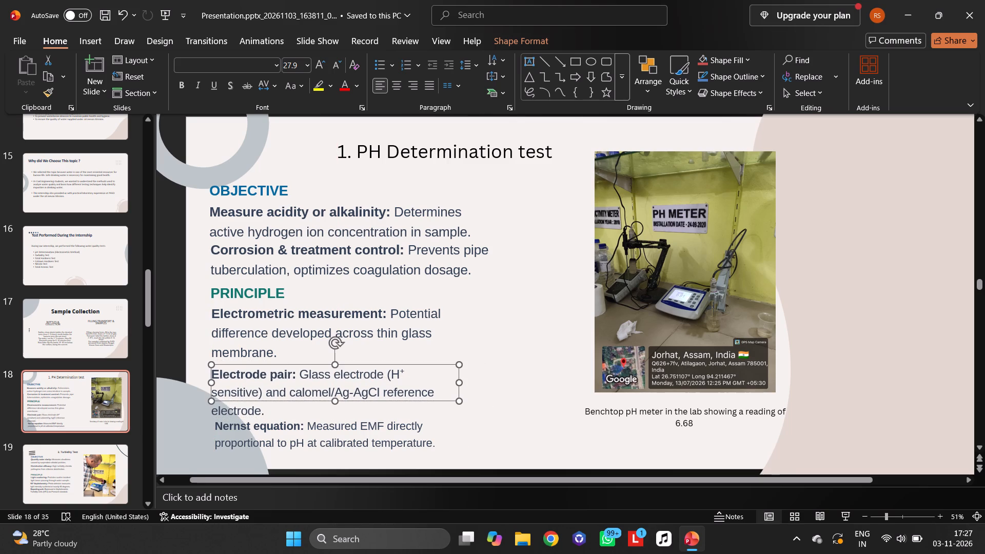
# Shift the grey quarter-circle clear of the "Nernst equation" paragraph on slide 18 and align the paragraph's left edge with the paragraphs above.
pyautogui.click(211, 413)
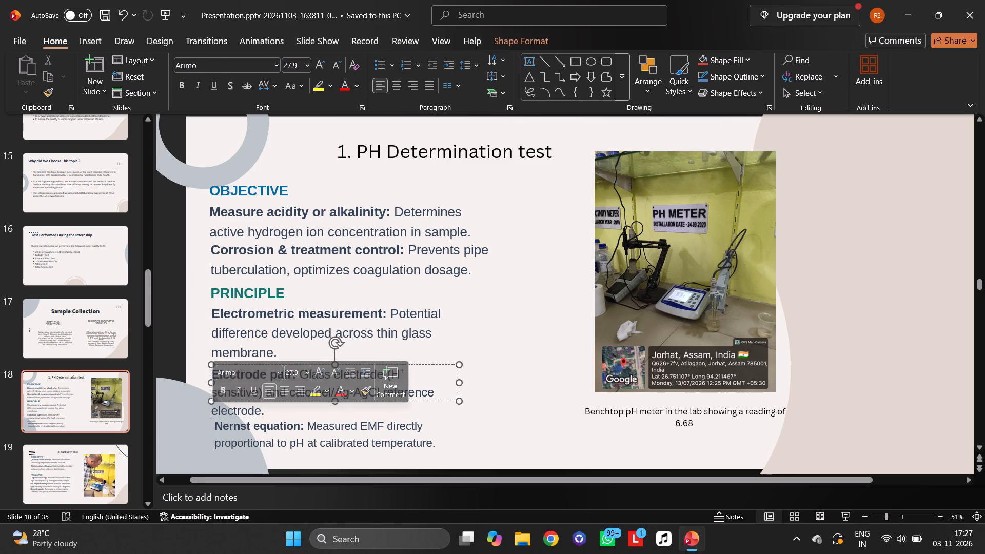
pyautogui.click(203, 428)
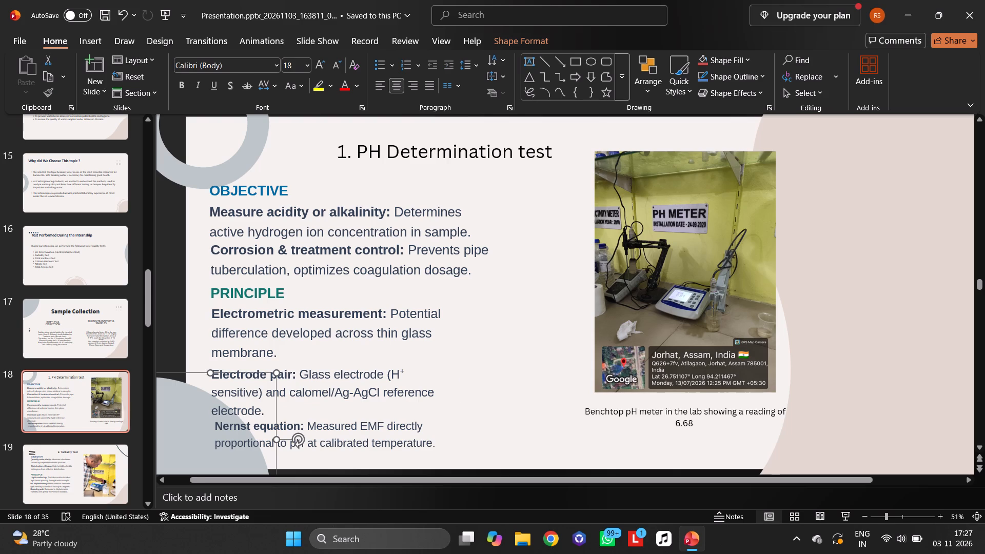
pyautogui.click(213, 423)
pyautogui.click(377, 419)
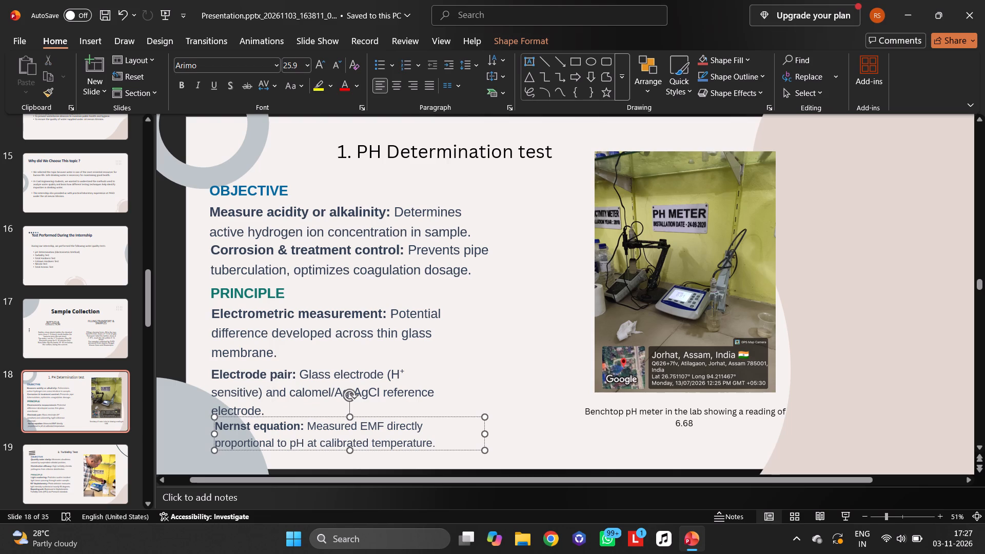
pyautogui.moveTo(210, 423); pyautogui.dragTo(170, 428)
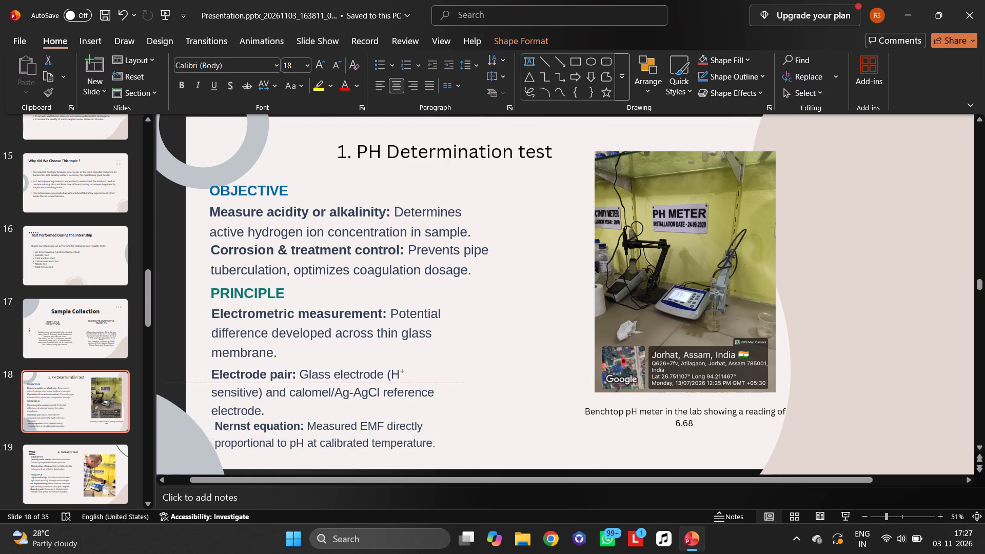
pyautogui.moveTo(170, 428); pyautogui.dragTo(159, 434)
pyautogui.click(212, 421)
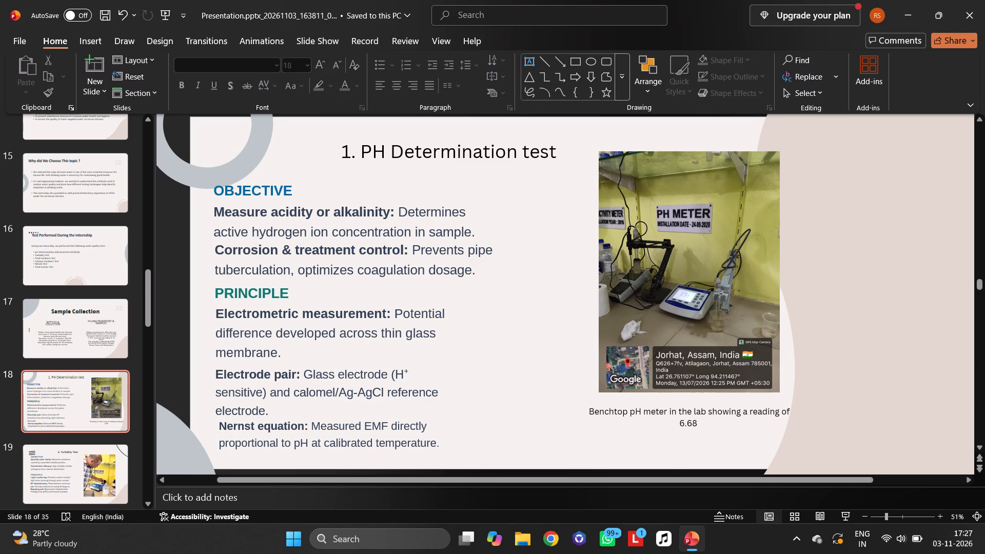
pyautogui.moveTo(187, 445); pyautogui.dragTo(299, 259)
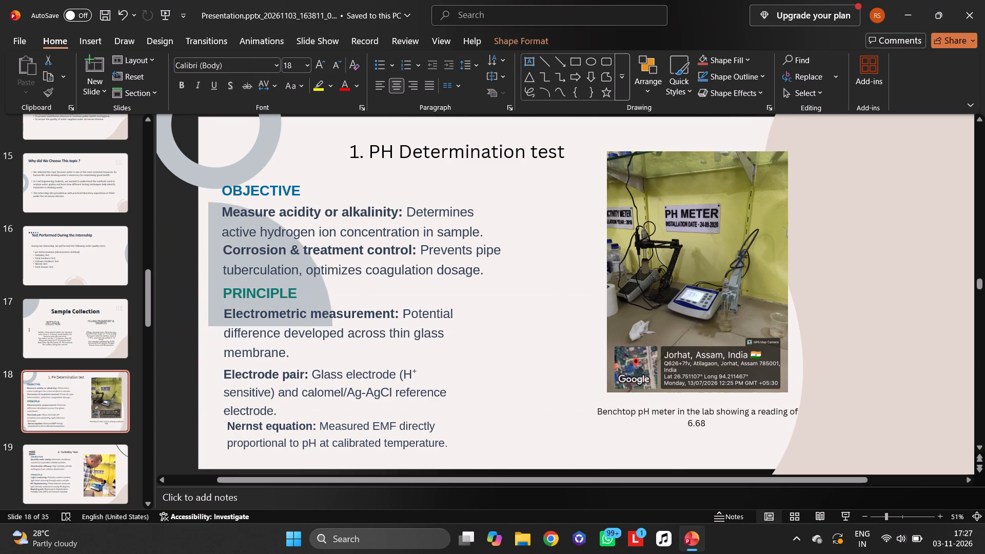
pyautogui.moveTo(299, 259); pyautogui.dragTo(281, 267)
pyautogui.click(232, 429)
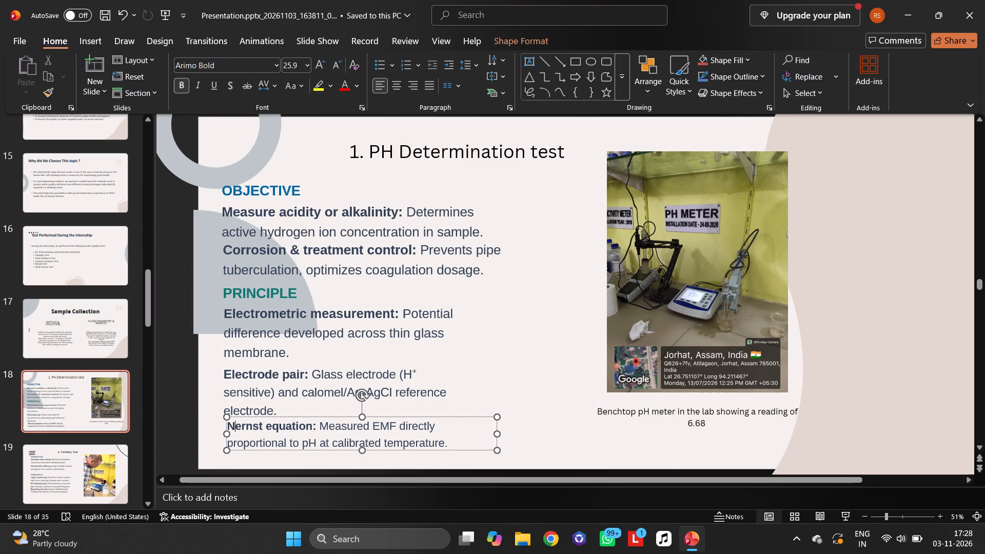
pyautogui.moveTo(221, 428); pyautogui.dragTo(214, 426)
pyautogui.click(221, 421)
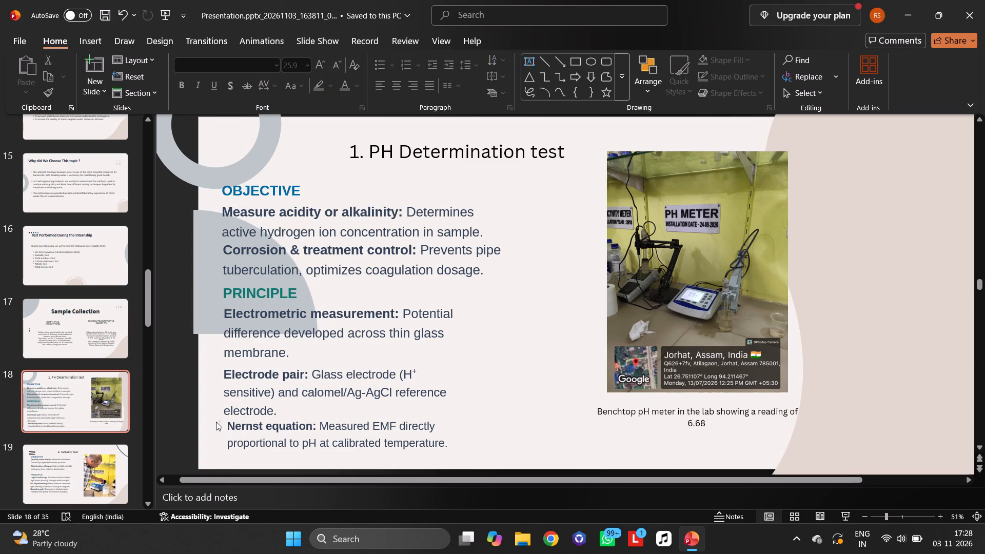
pyautogui.click(221, 425)
pyautogui.click(222, 425)
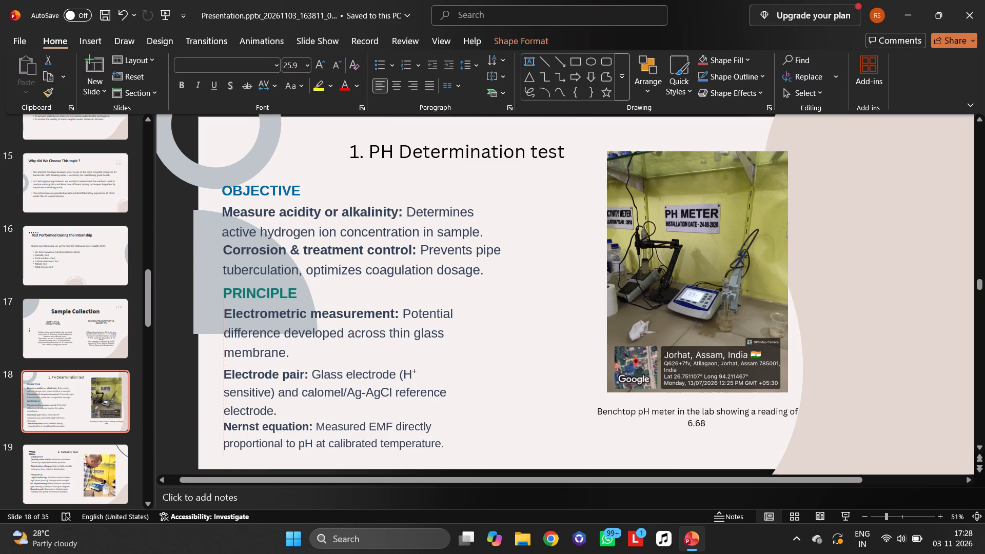
# Move the grey quarter-circle back to the lower-left corner of slide 18, behind the "Electrode pair" and "Nernst equation" paragraphs.
pyautogui.moveTo(204, 264); pyautogui.dragTo(209, 309)
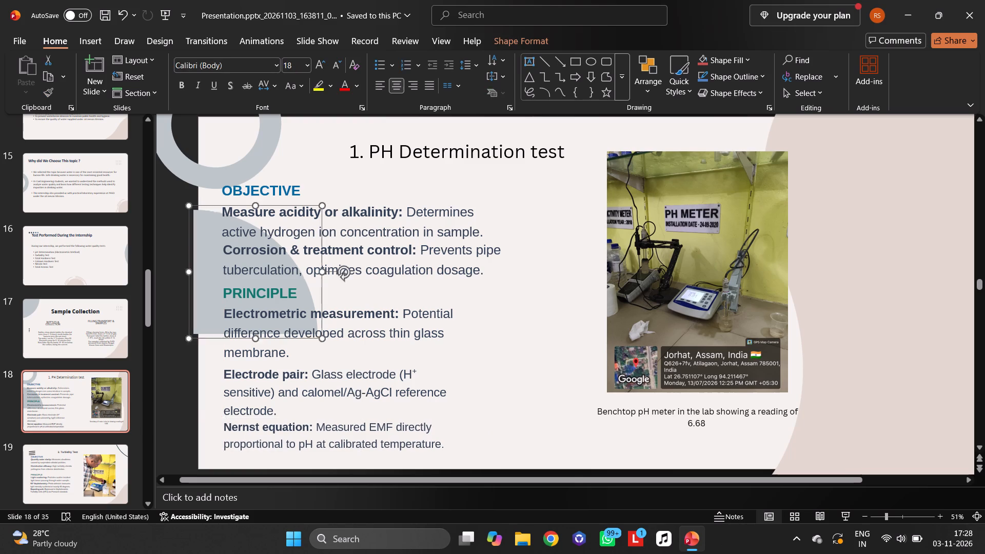
pyautogui.moveTo(209, 309); pyautogui.dragTo(204, 420)
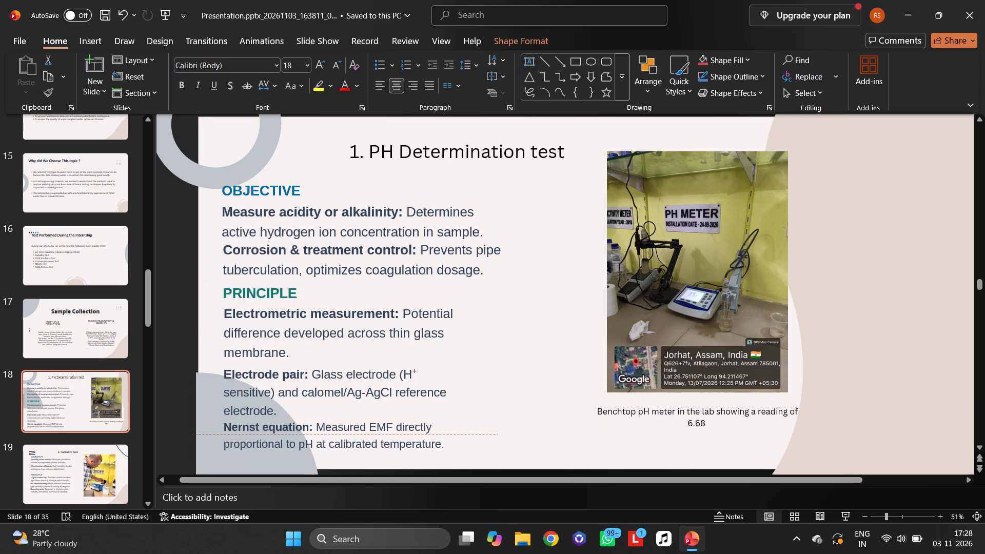
pyautogui.moveTo(204, 420); pyautogui.dragTo(206, 420)
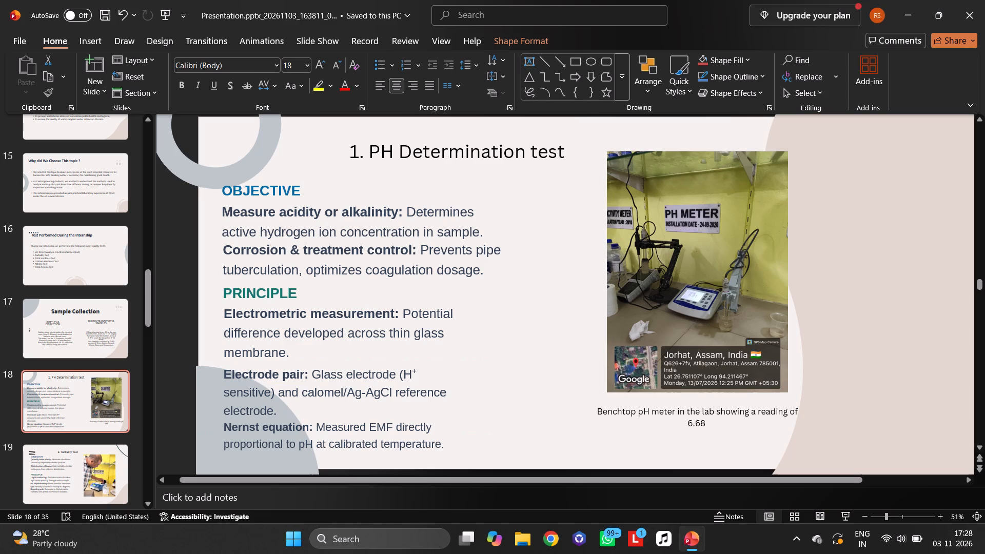
pyautogui.moveTo(206, 420); pyautogui.dragTo(206, 420)
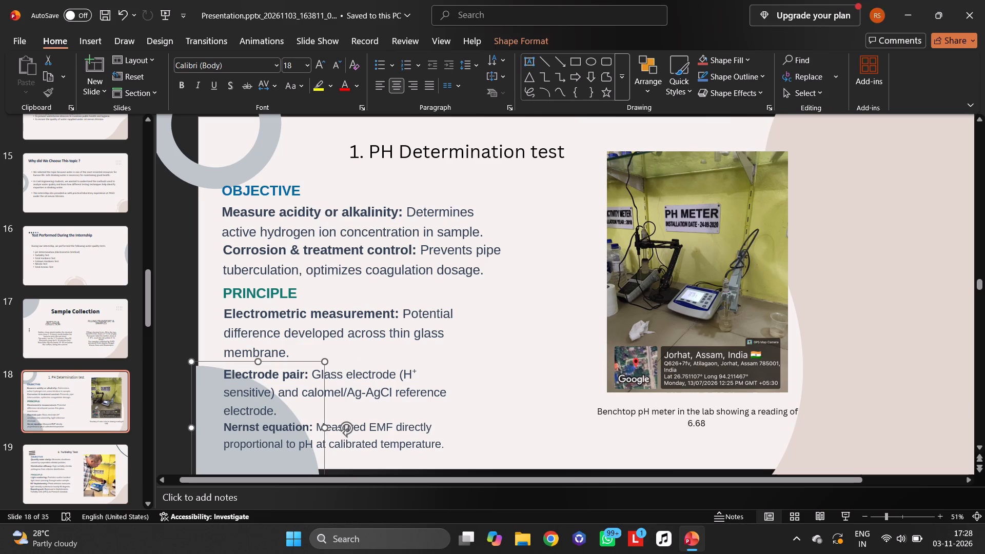
# Shift the beige decorative shape on the right side of slide 18 slightly left.
pyautogui.moveTo(896, 274); pyautogui.dragTo(886, 281)
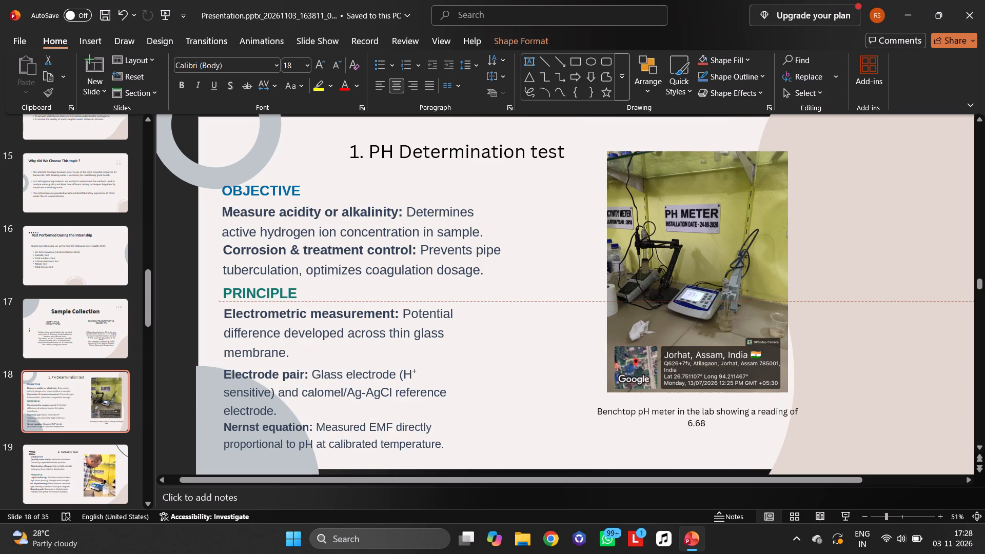
pyautogui.moveTo(886, 281); pyautogui.dragTo(889, 281)
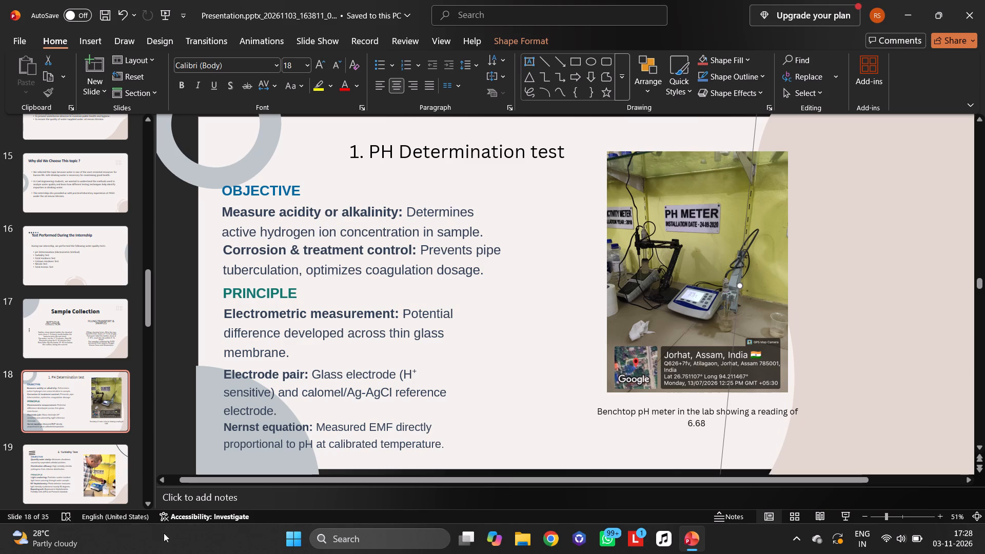
# Open slide 19, "2. Turbidity Test".
pyautogui.click(51, 463)
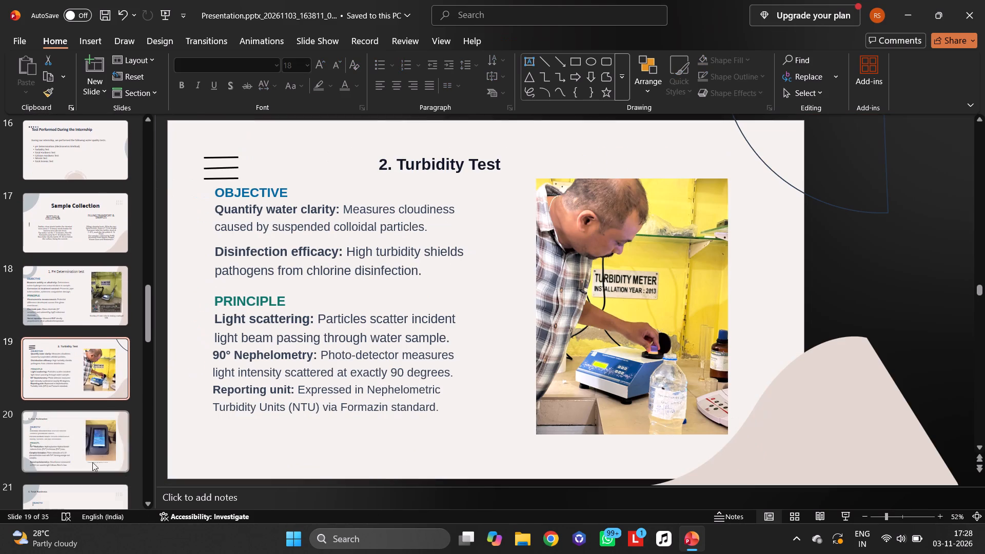